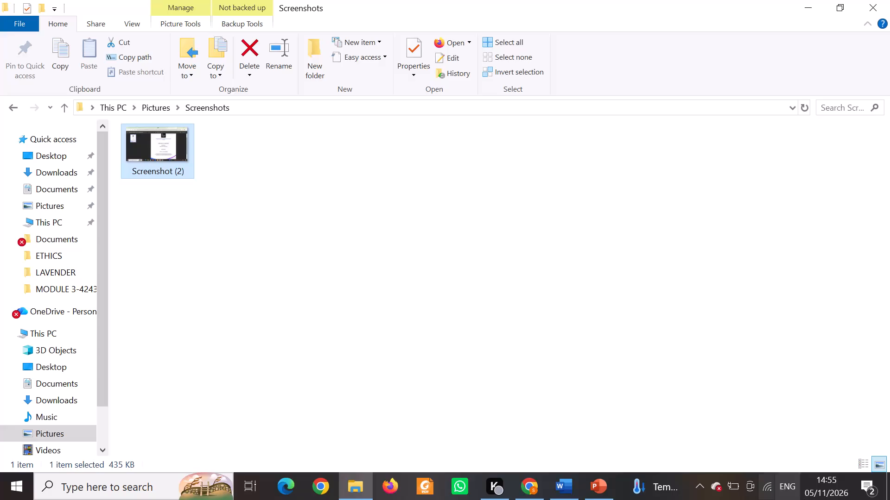
# Switch to the open Rainforest presentation in PowerPoint, at the Adaptations slide.
pyautogui.click(596, 488)
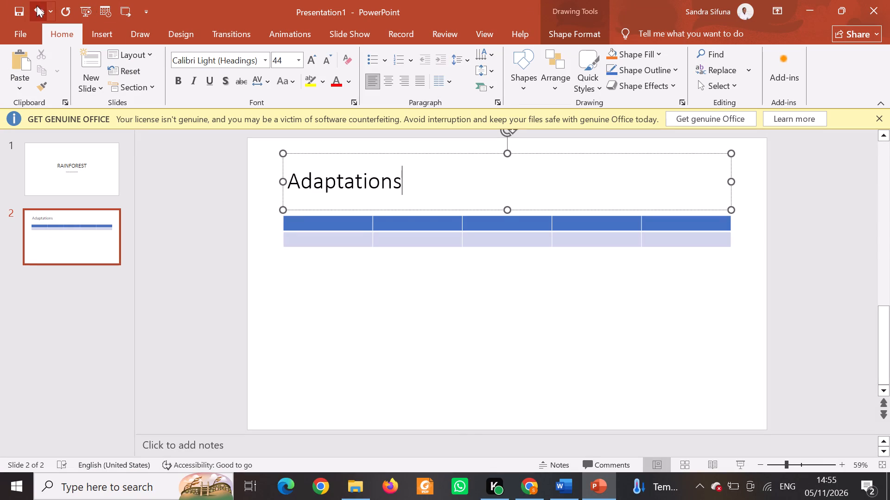
pyautogui.click(22, 24)
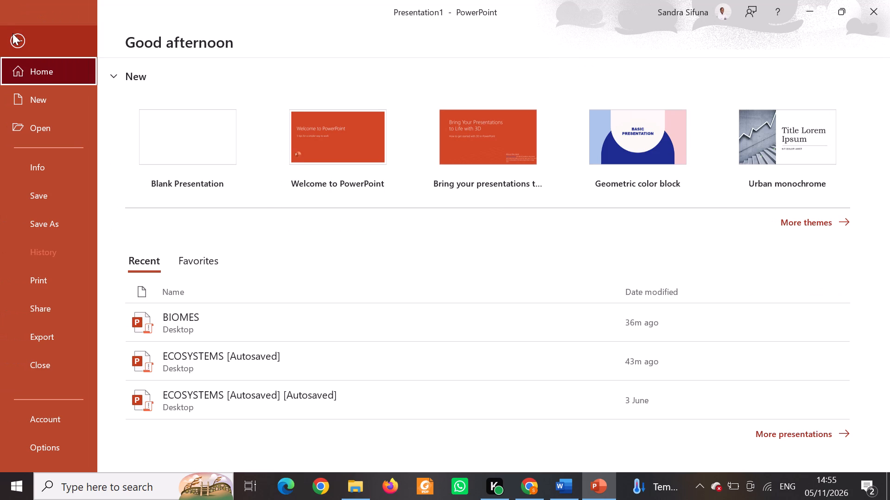
pyautogui.click(9, 40)
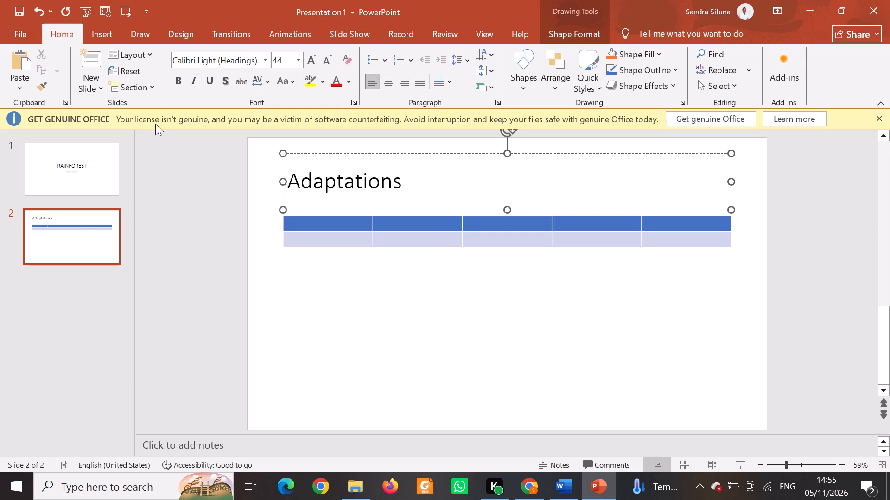
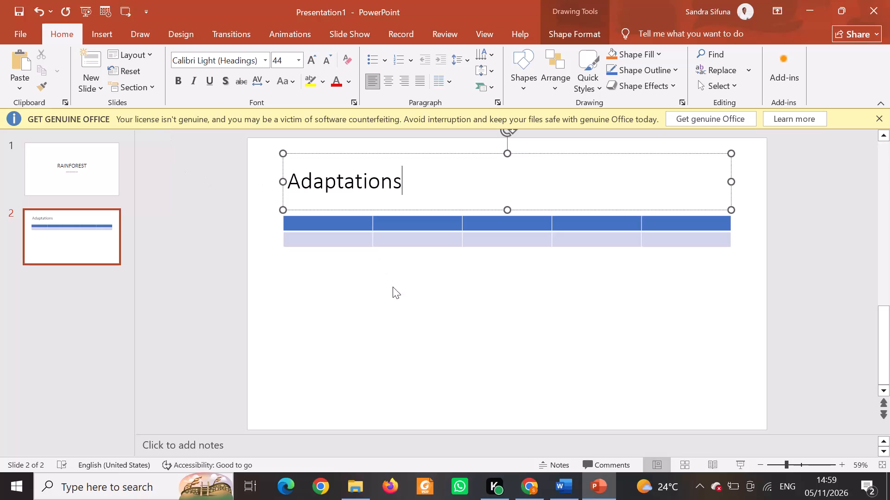
# Fill the first column of the Adaptations table with Plants in the header row and Animals in the row below.
pyautogui.click(298, 222)
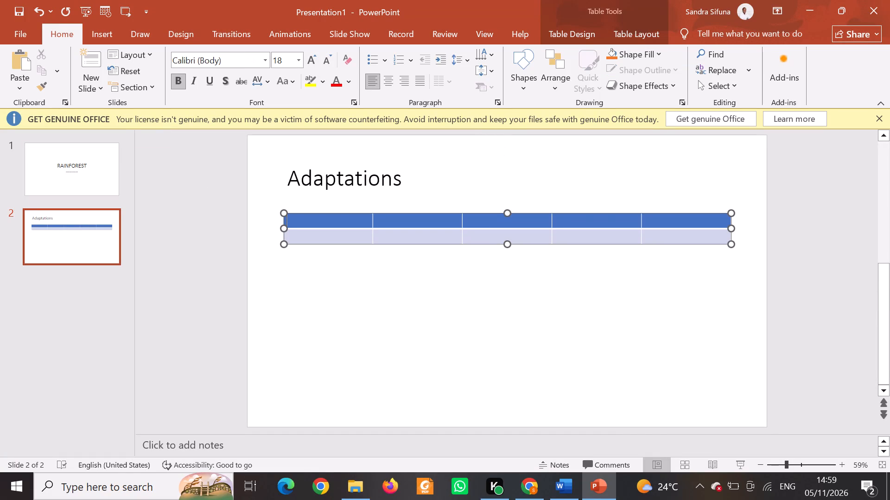
pyautogui.press('p')
pyautogui.write('la')
pyautogui.write('nts')
pyautogui.click(294, 238)
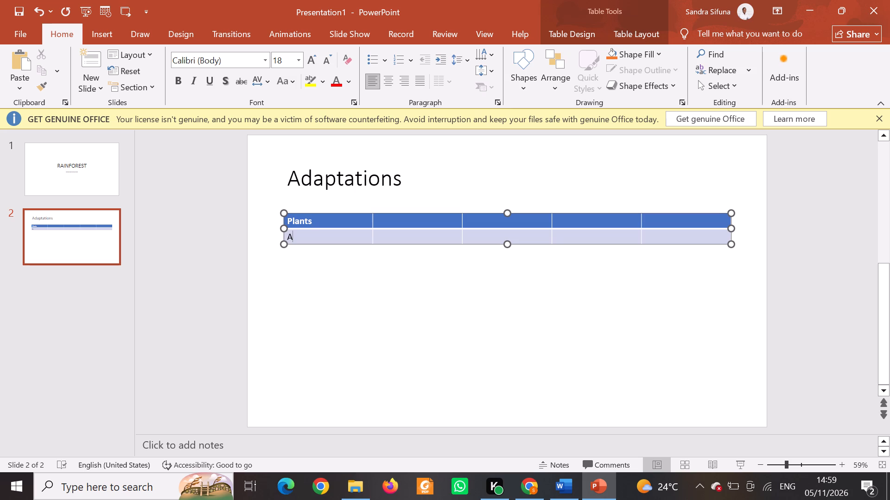
pyautogui.press('n')
pyautogui.write('imals')
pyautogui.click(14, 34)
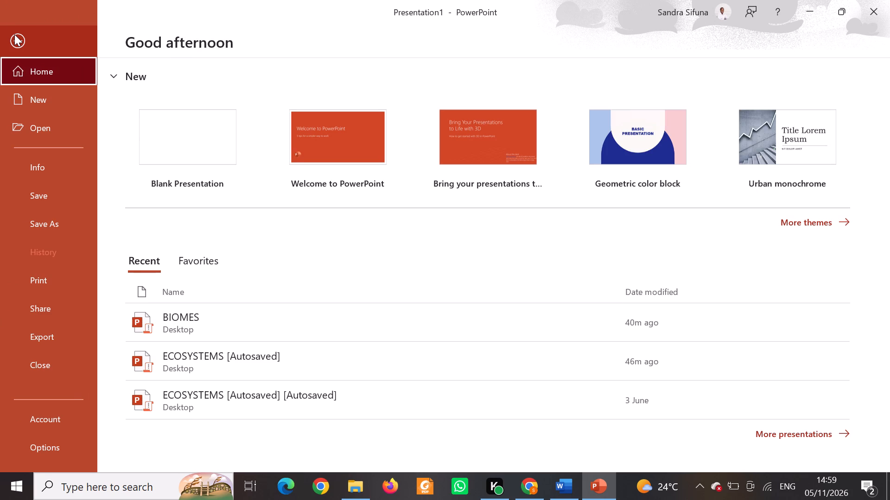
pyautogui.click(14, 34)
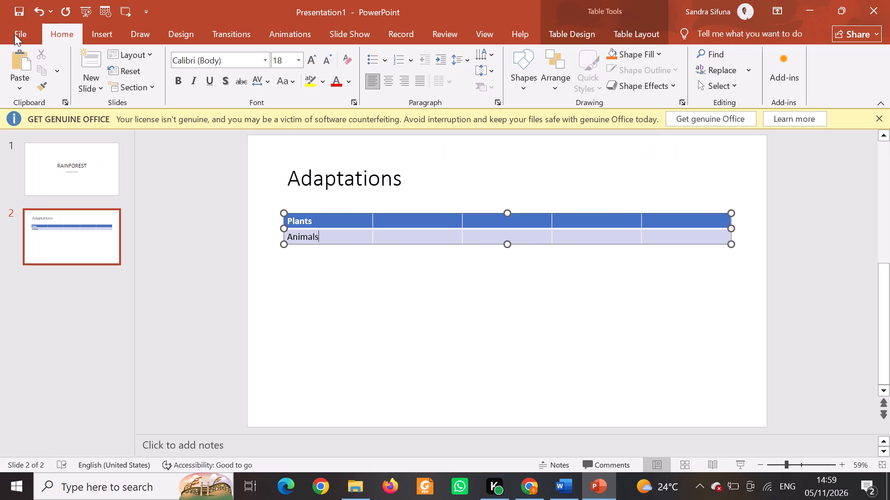
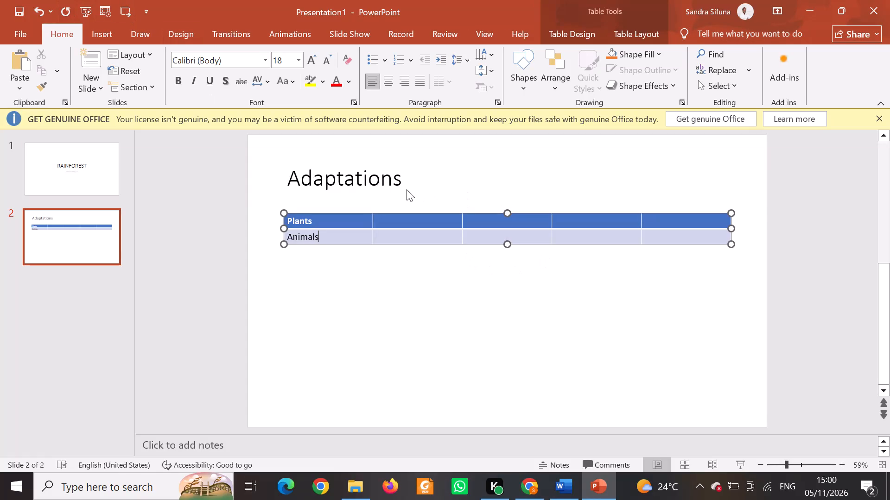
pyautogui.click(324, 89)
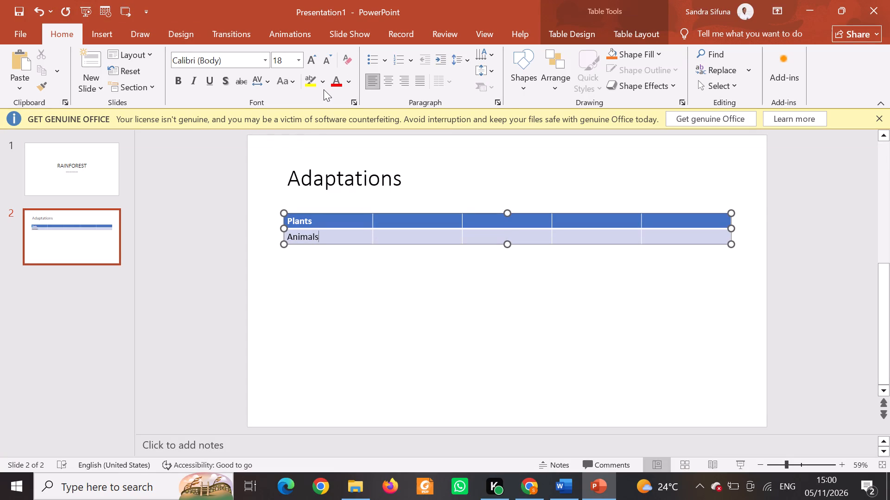
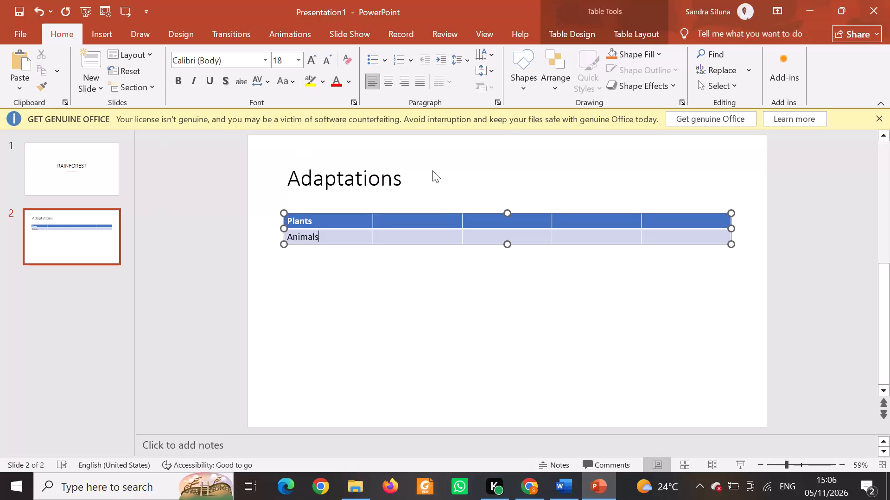
# Make the Adaptations slide title bold and underlined, and highlight it in yellow.
pyautogui.moveTo(389, 169); pyautogui.dragTo(445, 185)
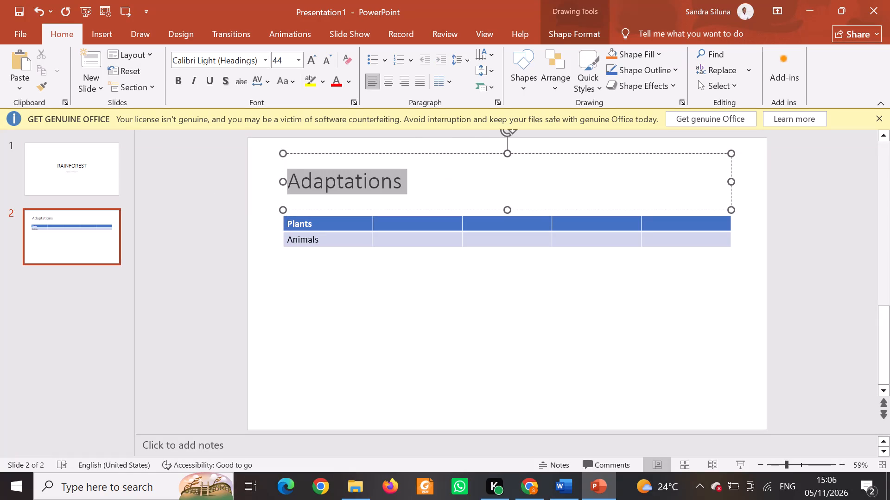
pyautogui.moveTo(445, 185); pyautogui.dragTo(409, 184)
pyautogui.doubleClick(423, 176)
pyautogui.moveTo(423, 176); pyautogui.dragTo(280, 169)
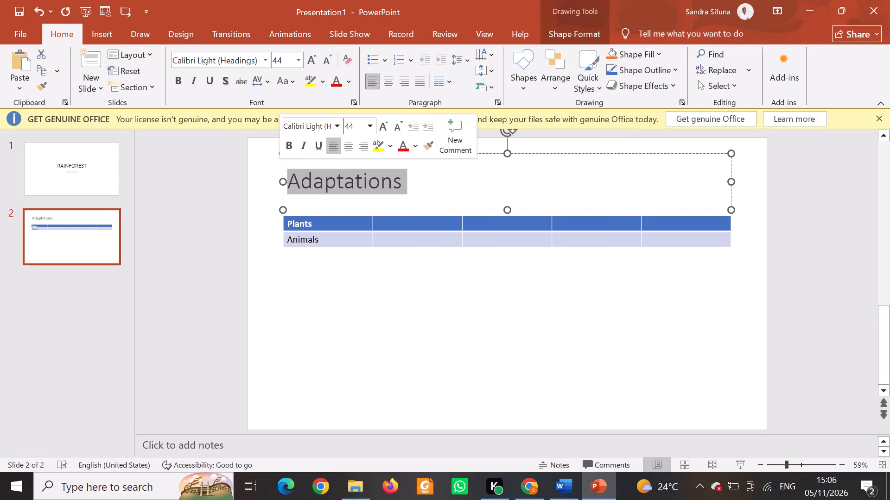
pyautogui.click(290, 144)
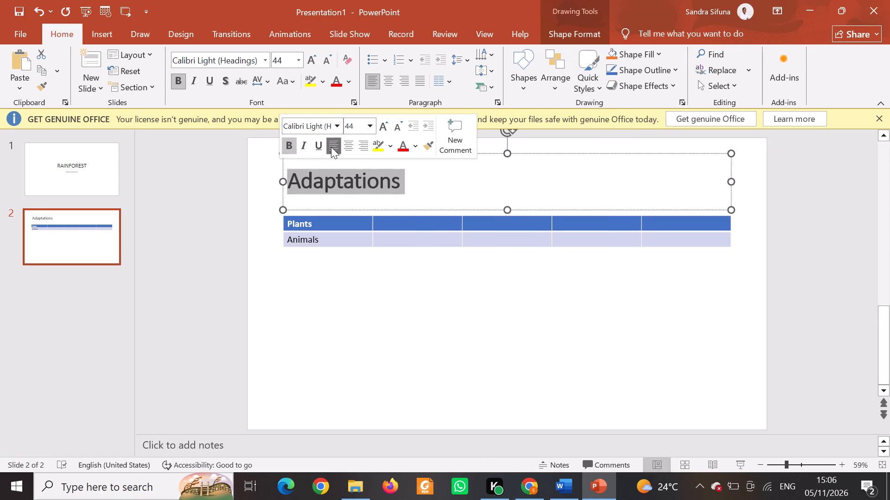
pyautogui.click(320, 147)
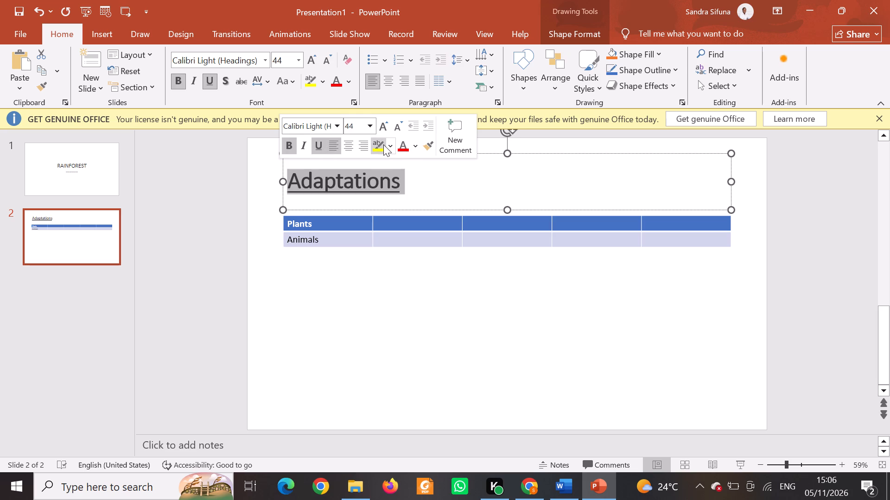
pyautogui.click(383, 144)
pyautogui.click(430, 190)
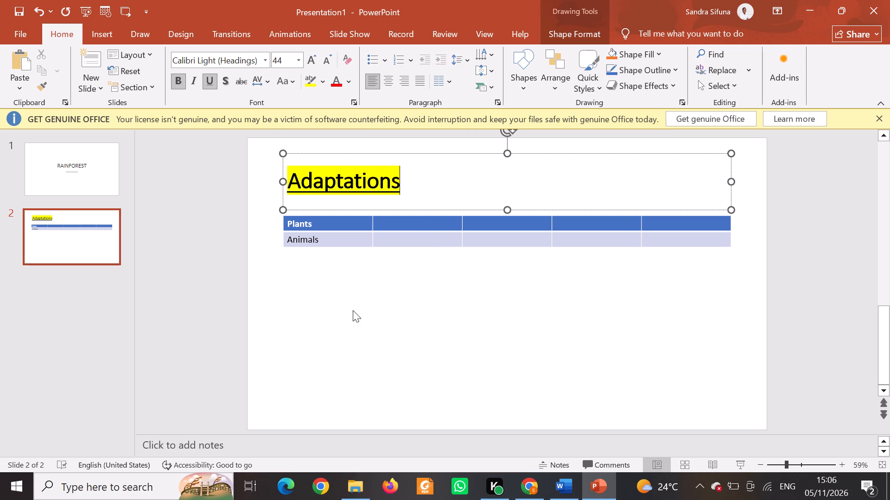
pyautogui.click(351, 338)
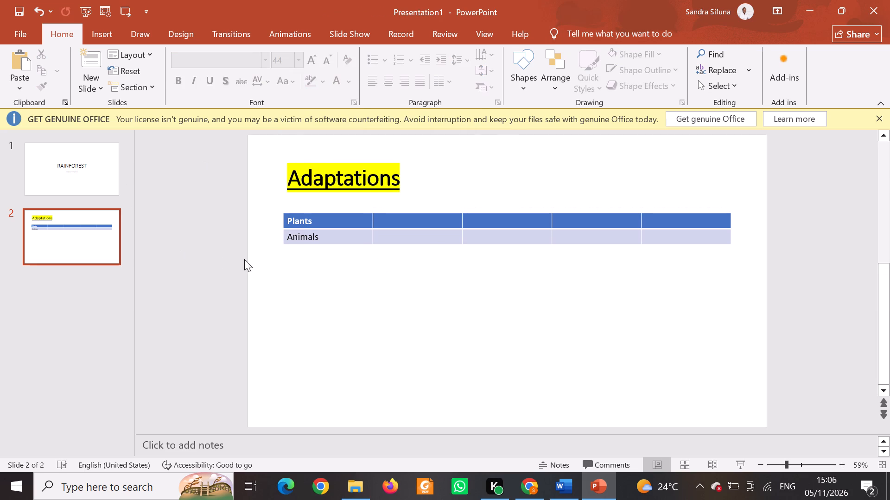
# On the RAINFOREST title slide, browse the icon library's categories from Accessibility through Arrows without inserting anything.
pyautogui.click(71, 166)
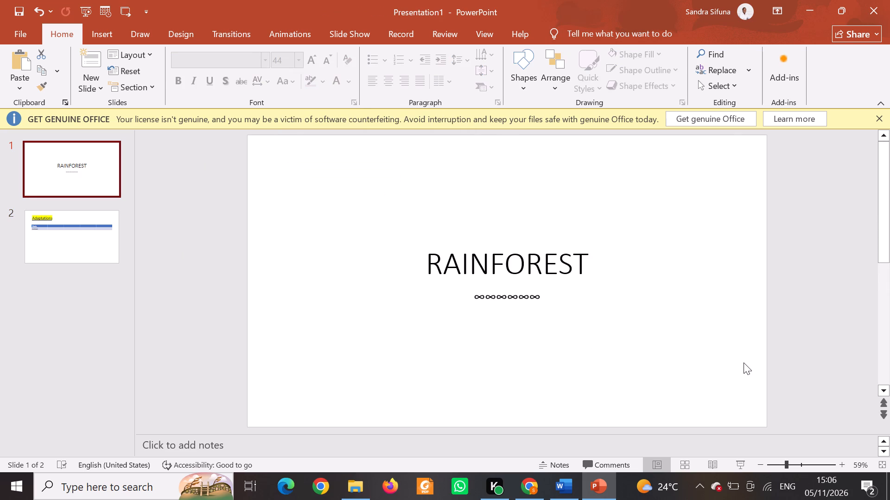
pyautogui.click(547, 298)
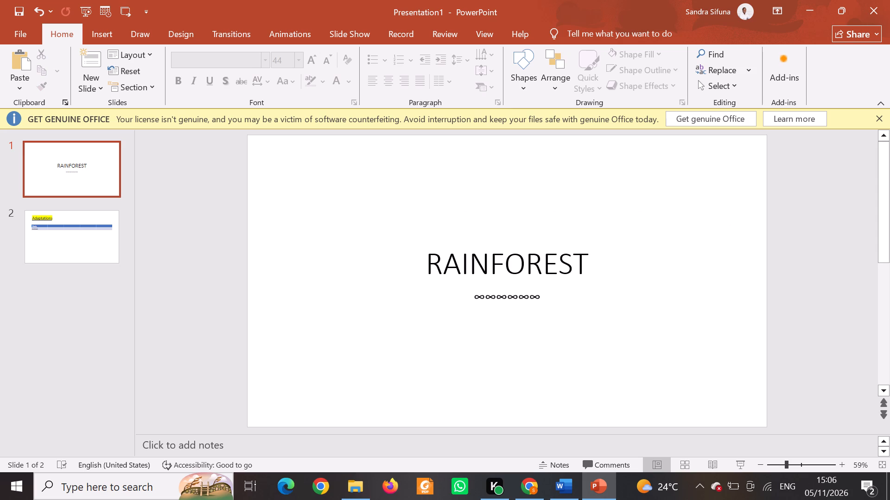
pyautogui.click(430, 249)
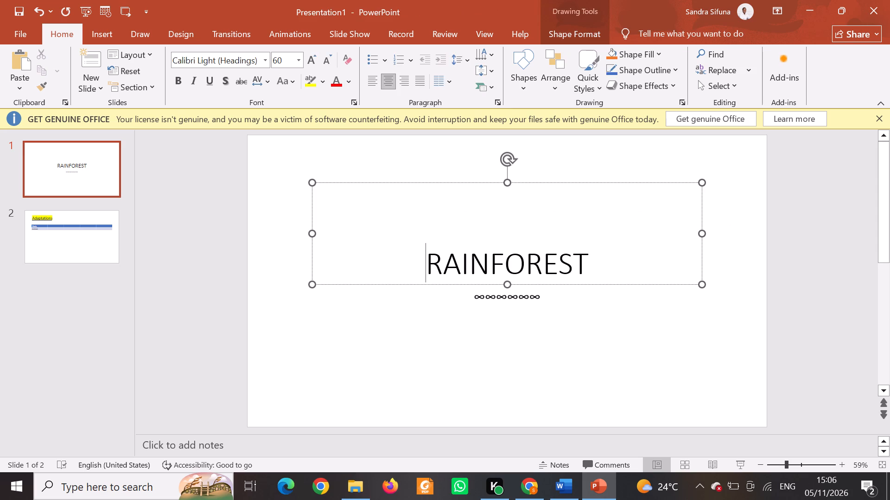
pyautogui.click(557, 303)
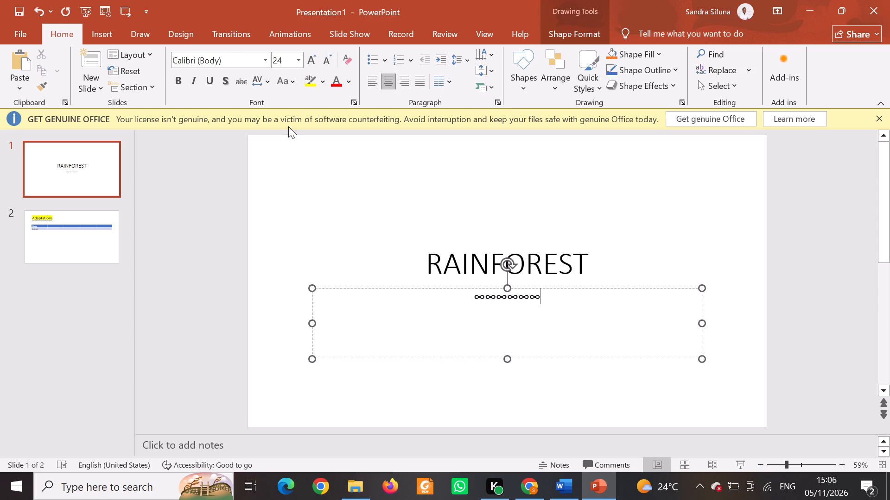
pyautogui.click(109, 36)
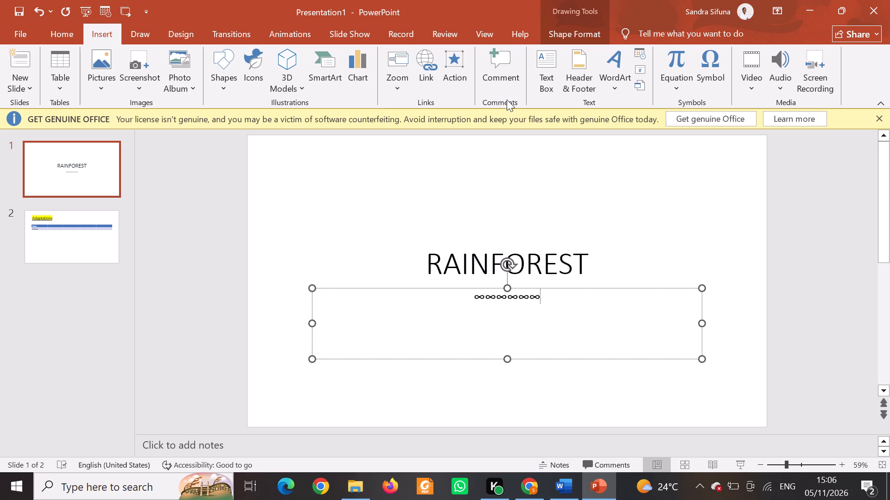
pyautogui.click(248, 83)
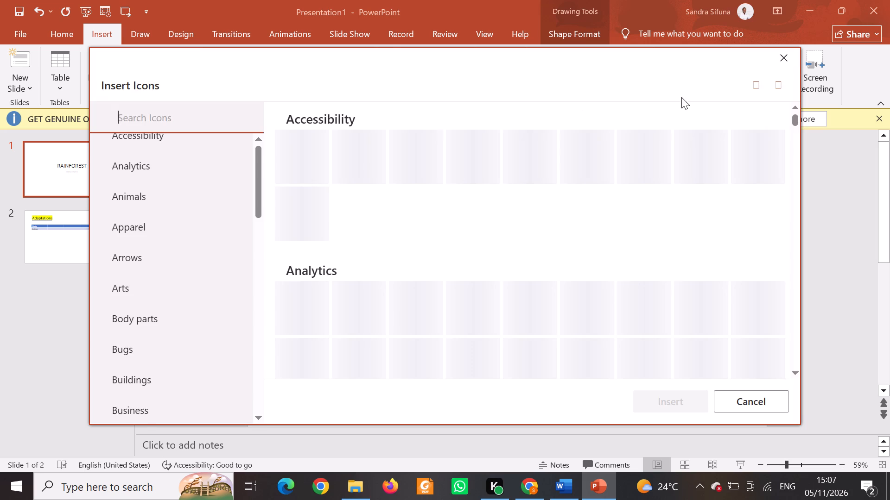
pyautogui.scroll(-1, 529, 305)
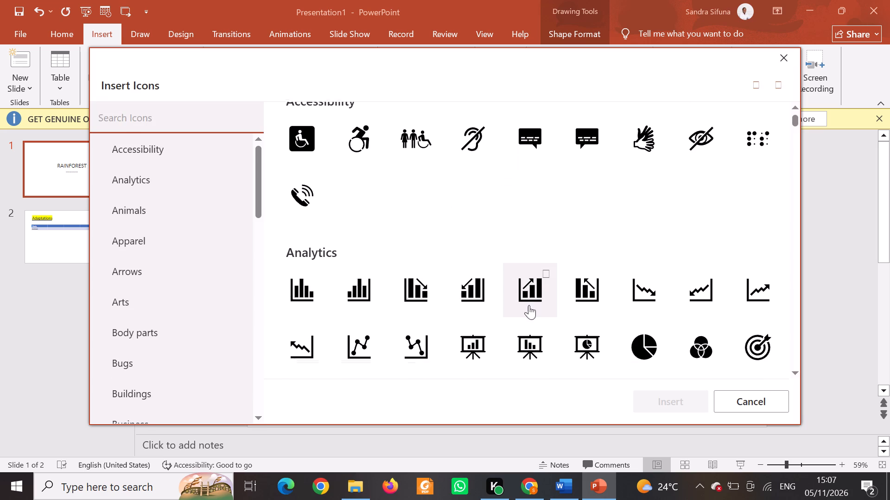
pyautogui.scroll(-4, 529, 305)
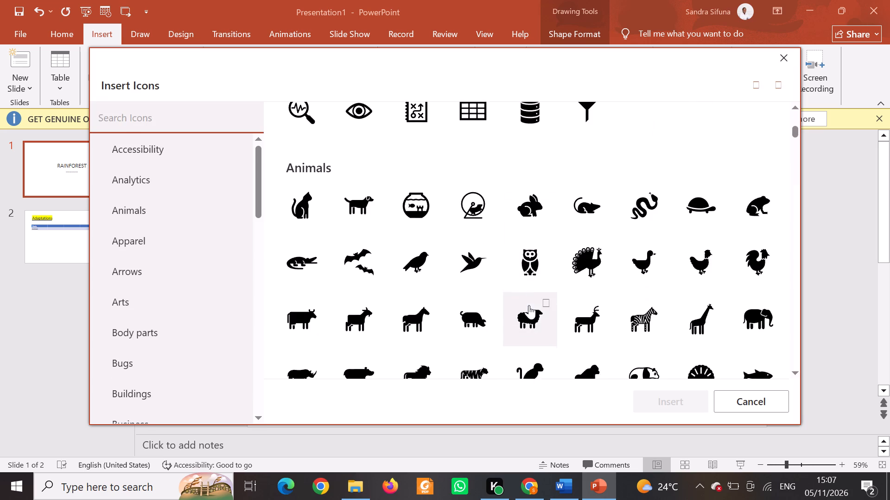
pyautogui.scroll(-5, 529, 305)
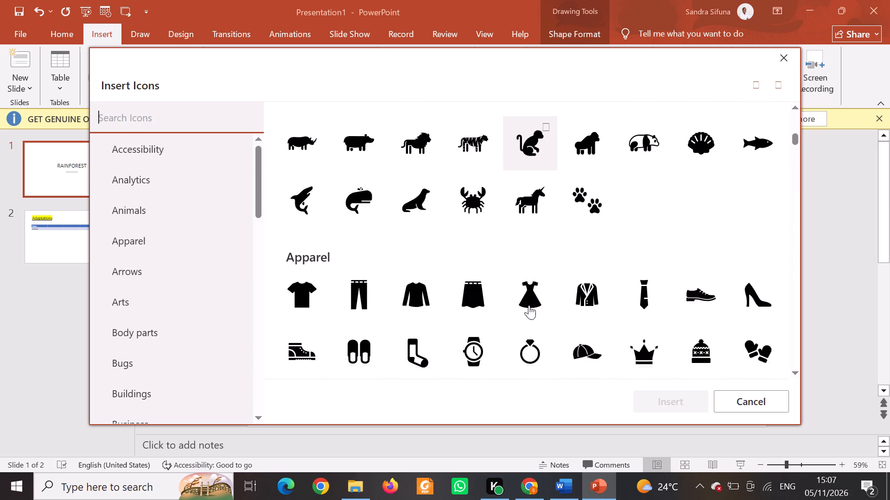
pyautogui.scroll(-3, 529, 305)
pyautogui.scroll(-1, 617, 0)
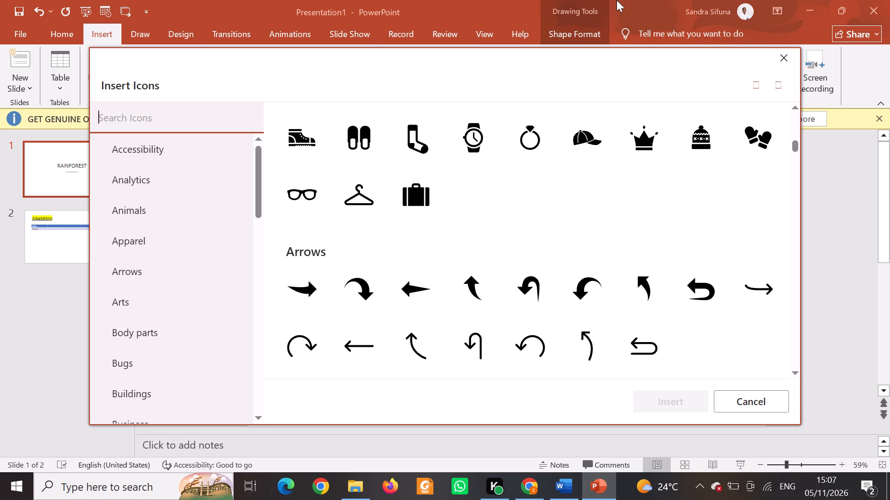
pyautogui.scroll(-1, 617, 0)
pyautogui.click(776, 57)
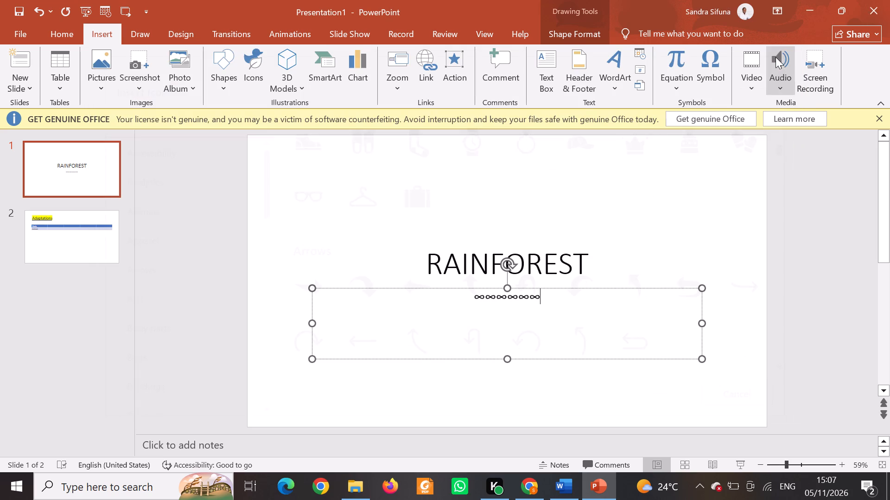
# Extend the infinity-symbol line under the RAINFOREST title by copying it and pasting the copy at its end.
pyautogui.click(560, 294)
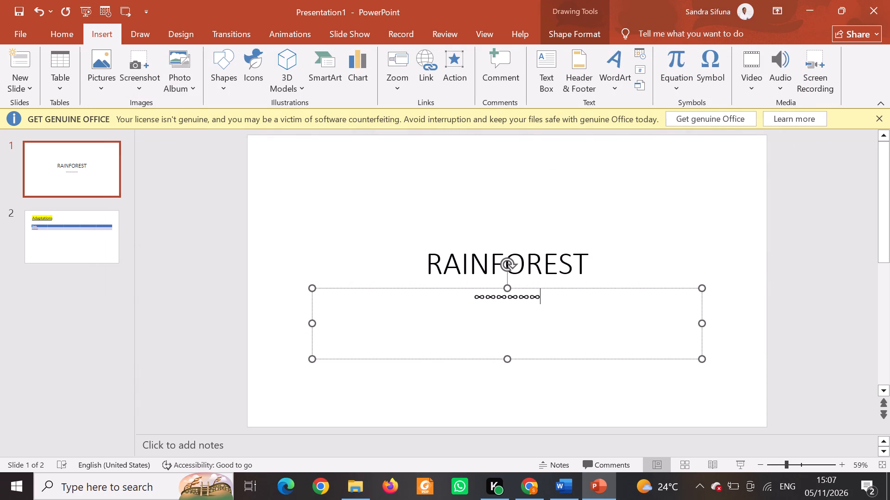
pyautogui.moveTo(550, 300); pyautogui.dragTo(522, 303)
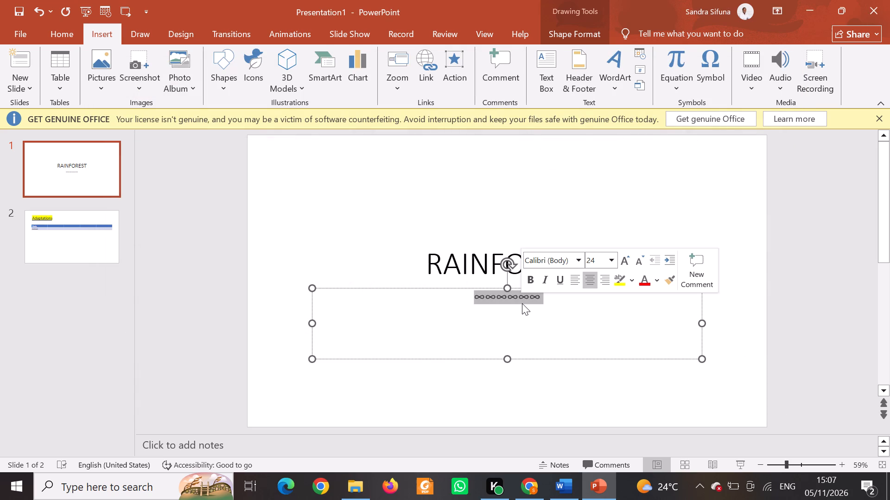
pyautogui.hotkey('ctrl', 'c')
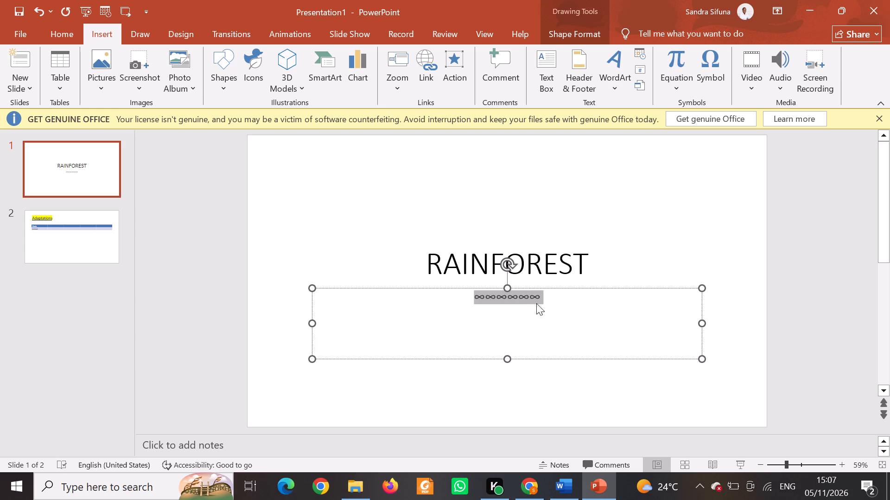
pyautogui.click(553, 299)
pyautogui.hotkey('ctrl', 'v')
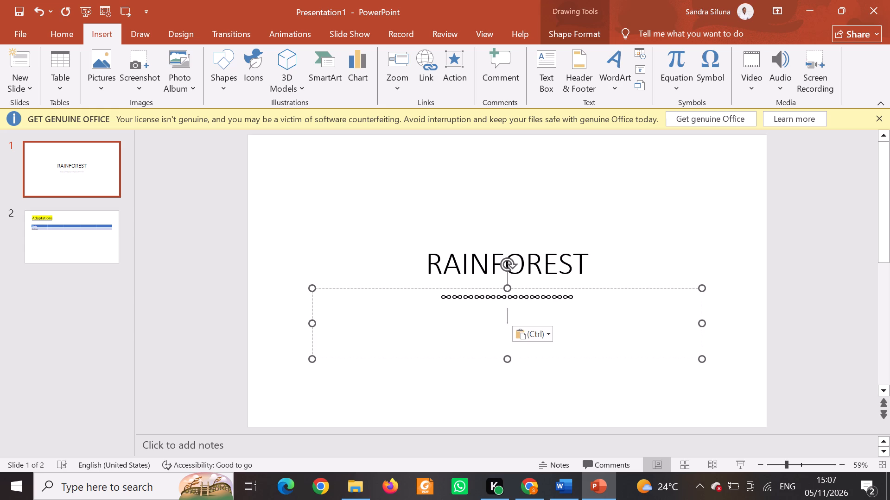
pyautogui.click(448, 313)
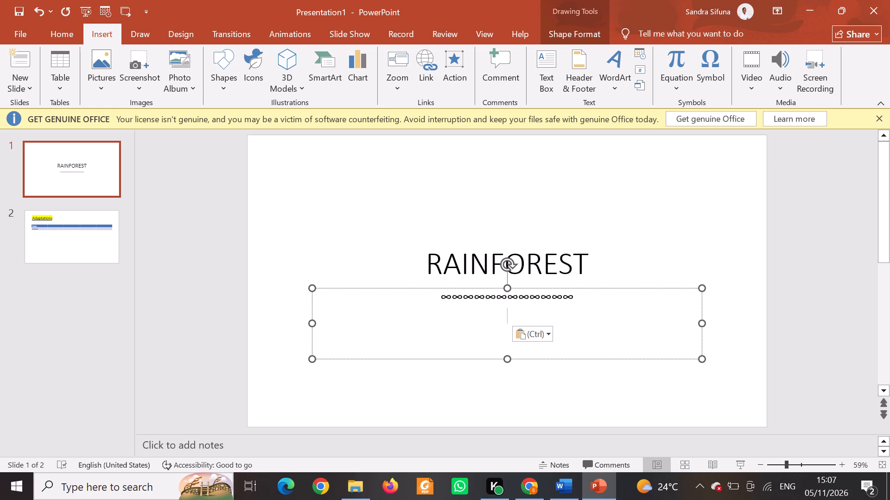
pyautogui.click(692, 202)
pyautogui.click(590, 428)
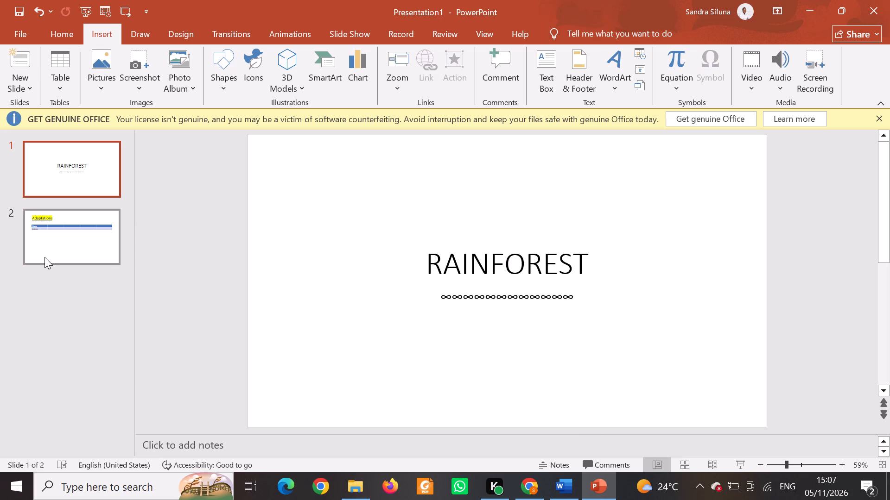
# Select the plants and animals table on the Adaptations slide.
pyautogui.click(56, 250)
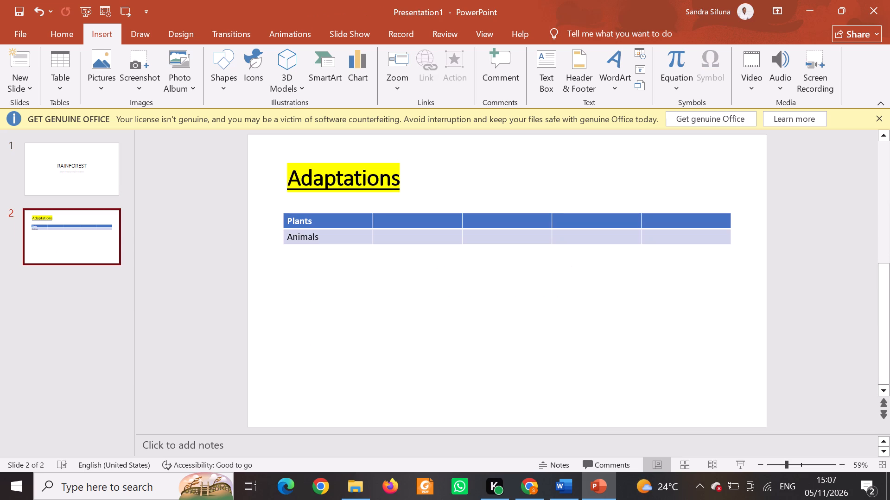
pyautogui.click(296, 200)
pyautogui.click(304, 231)
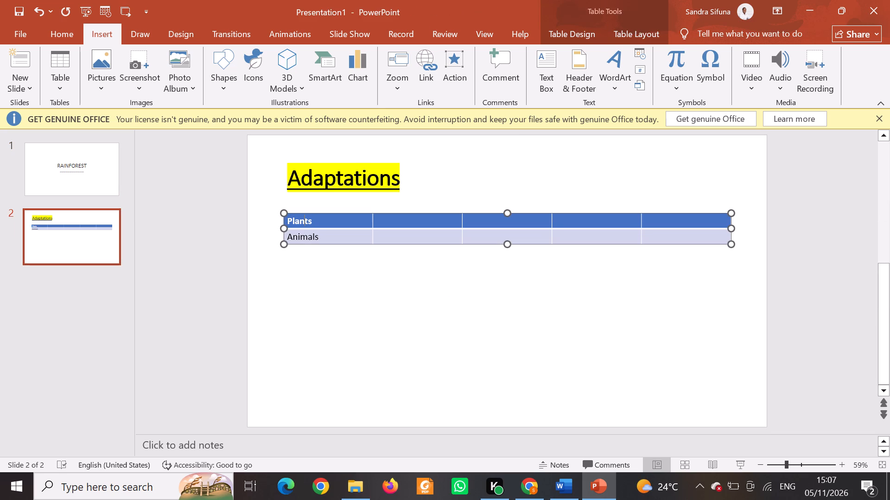
pyautogui.click(285, 214)
pyautogui.click(285, 214)
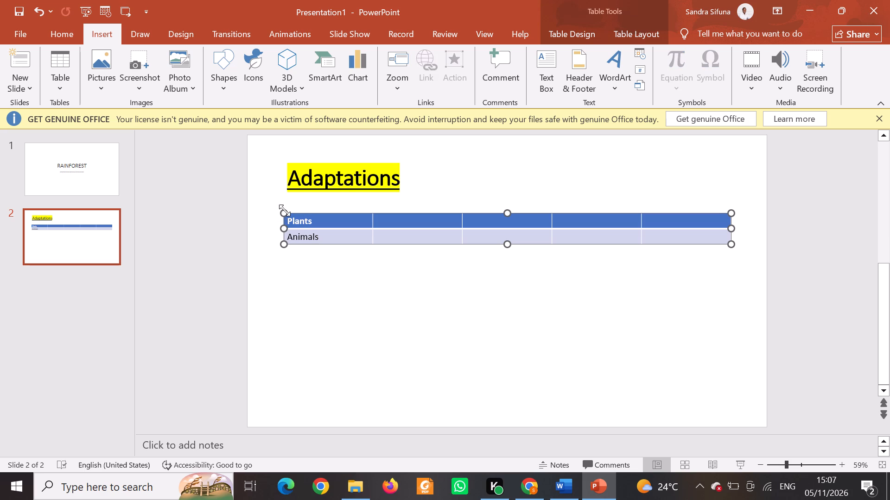
pyautogui.click(284, 212)
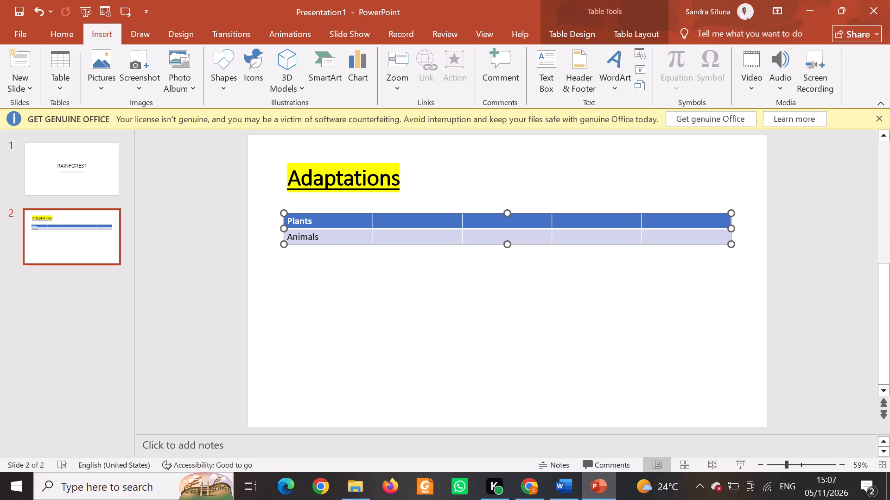
pyautogui.click(284, 222)
pyautogui.click(284, 238)
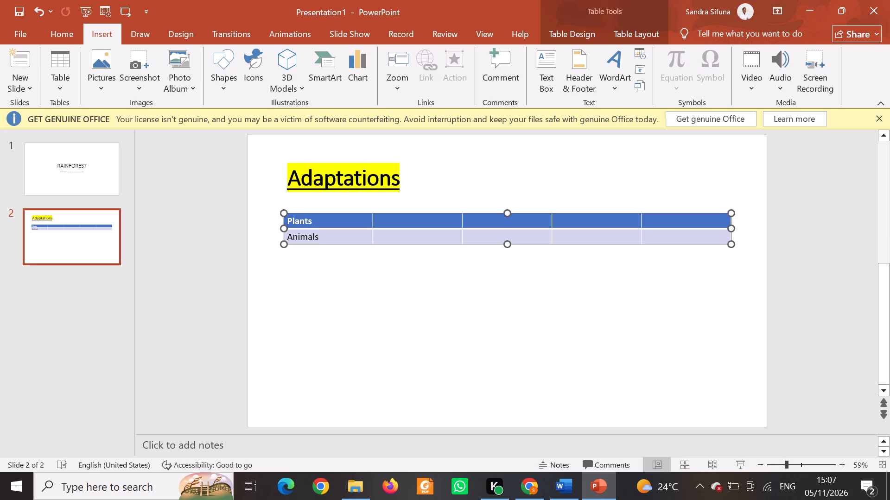
pyautogui.click(284, 238)
pyautogui.rightClick(284, 238)
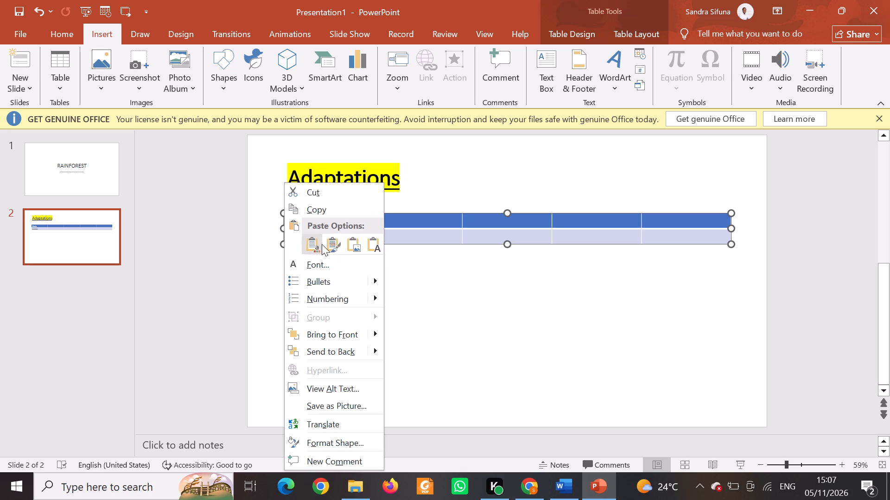
pyautogui.click(477, 344)
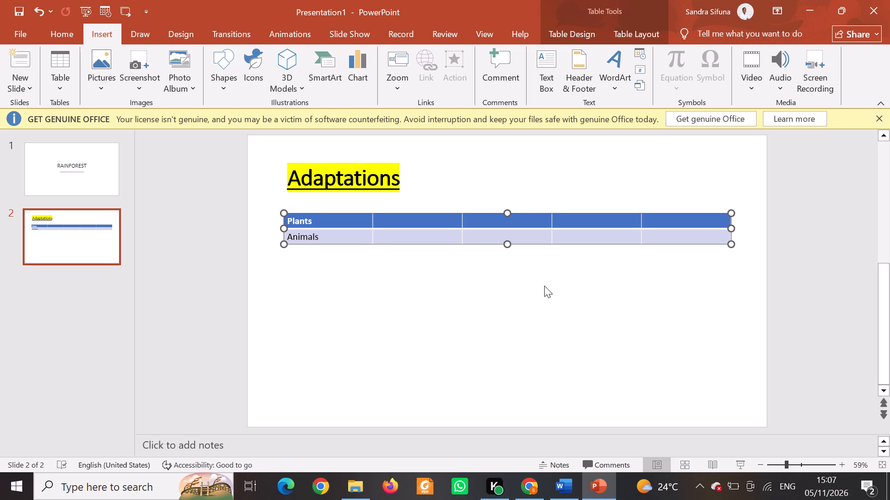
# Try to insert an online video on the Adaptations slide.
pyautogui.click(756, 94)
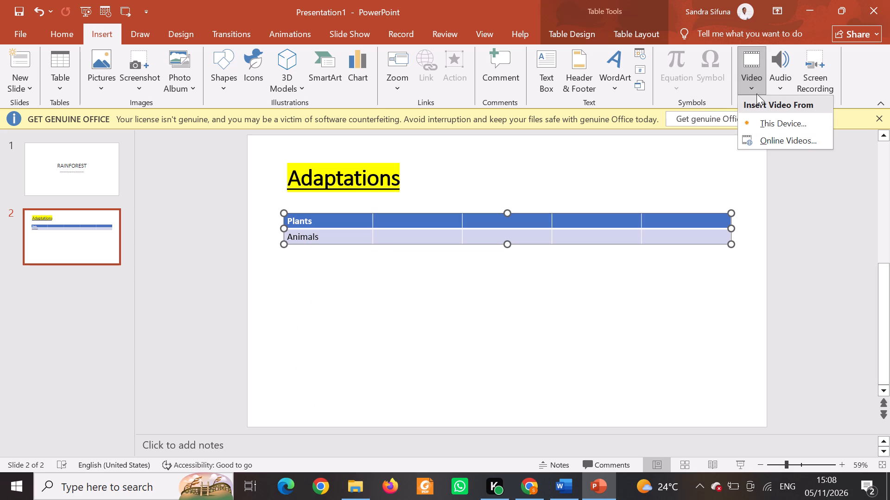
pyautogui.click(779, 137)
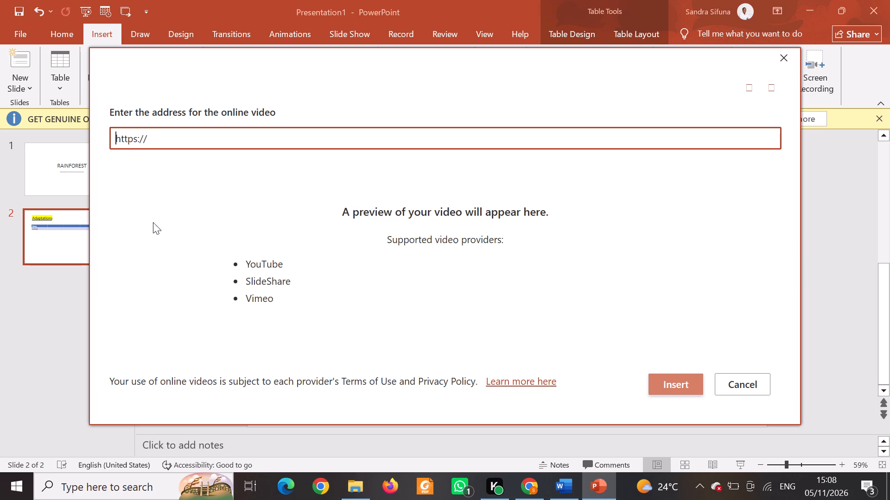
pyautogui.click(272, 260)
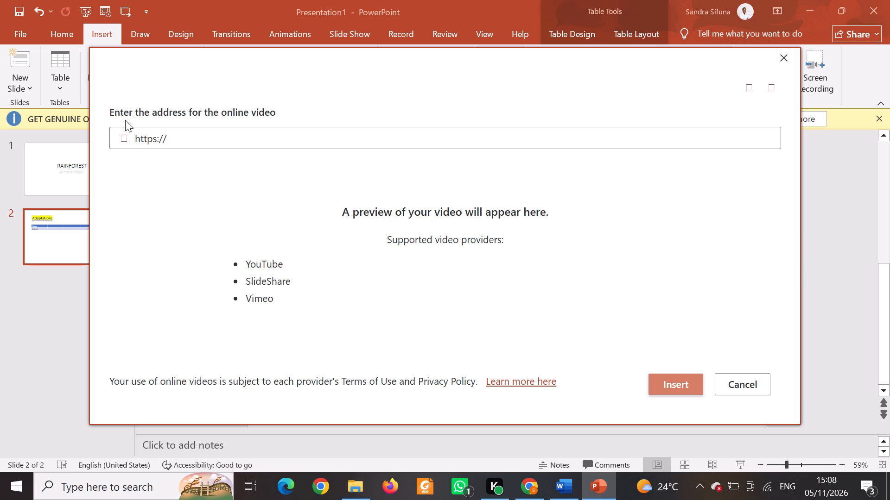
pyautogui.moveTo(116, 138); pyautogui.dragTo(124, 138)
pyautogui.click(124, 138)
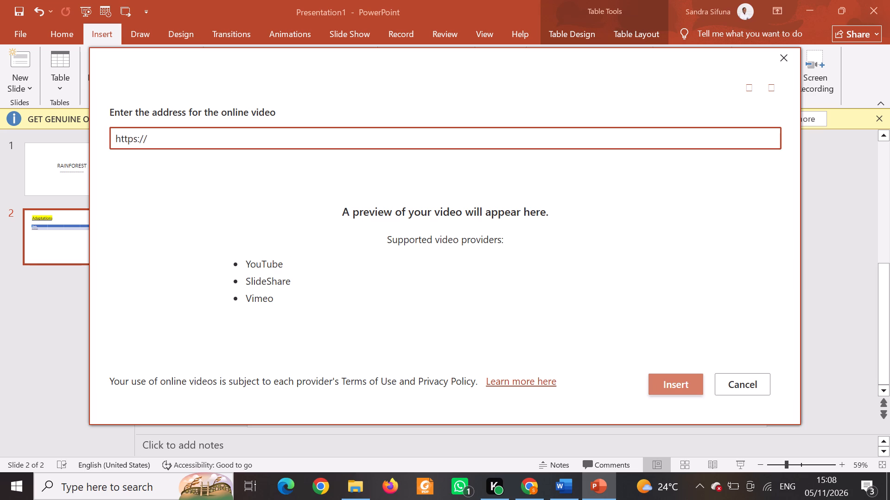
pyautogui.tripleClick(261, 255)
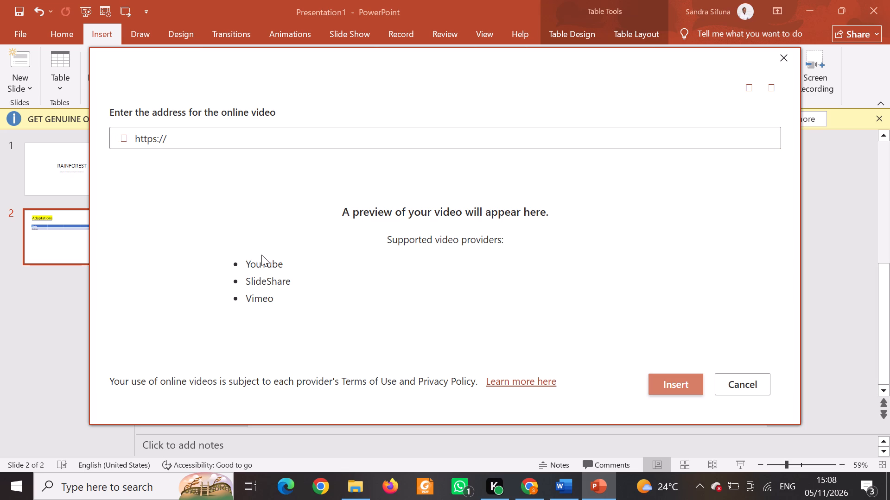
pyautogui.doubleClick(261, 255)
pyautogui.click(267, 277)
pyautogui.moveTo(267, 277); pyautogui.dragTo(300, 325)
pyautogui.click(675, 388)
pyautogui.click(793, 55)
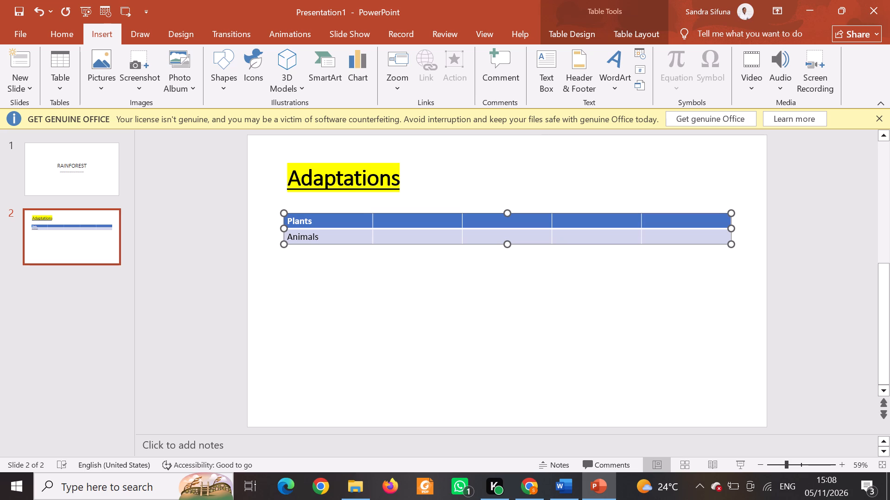
# Start a screen recording for the Adaptations slide.
pyautogui.click(818, 87)
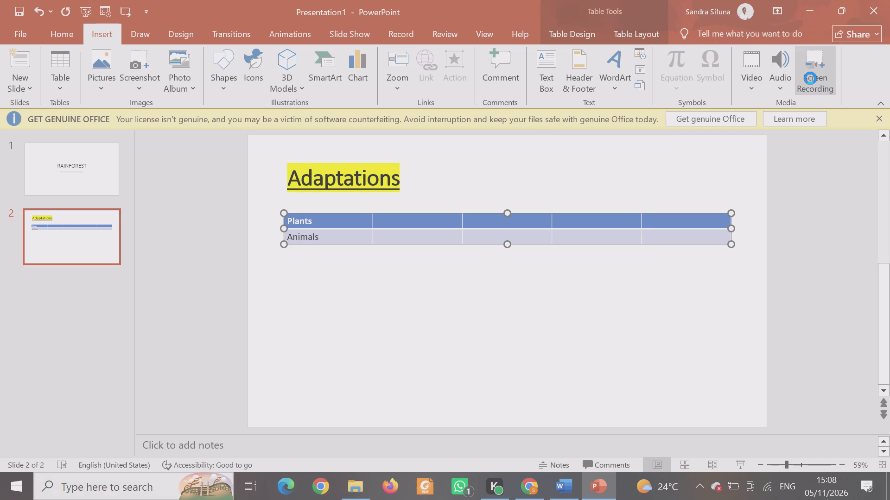
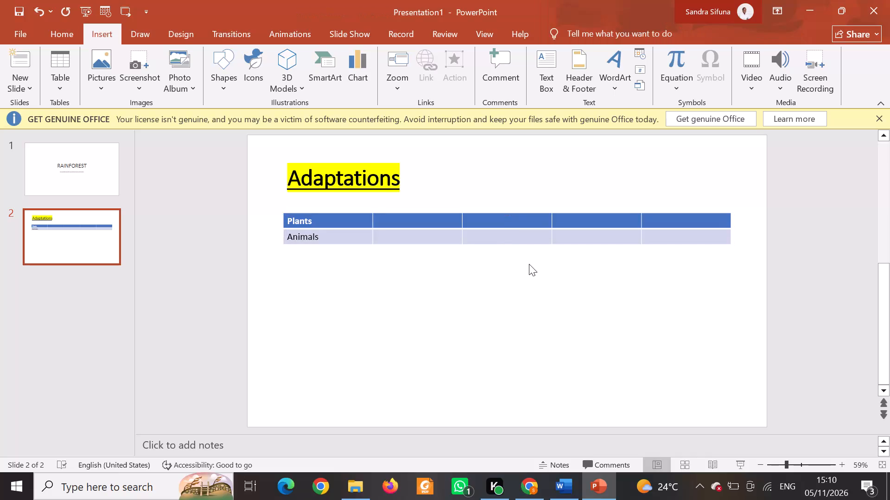
# Add a new slide with the Blank layout after the Adaptations slide.
pyautogui.scroll(-2, 483, 330)
pyautogui.click(20, 81)
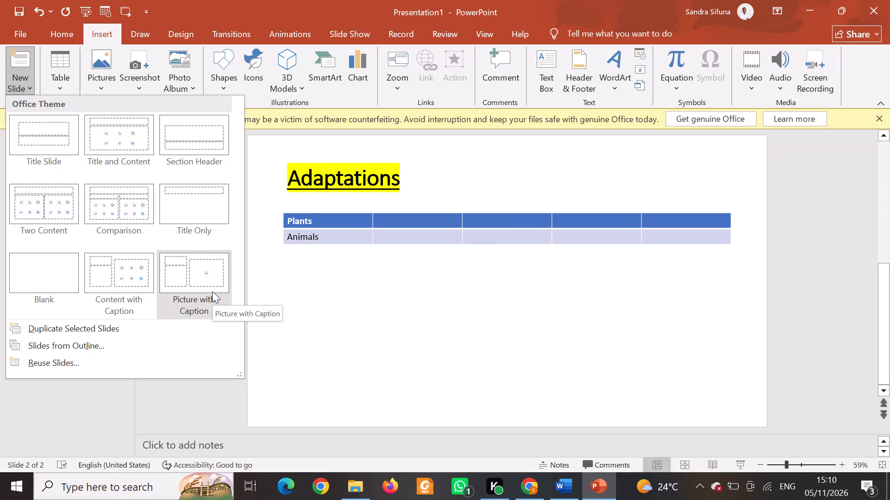
pyautogui.click(0, 265)
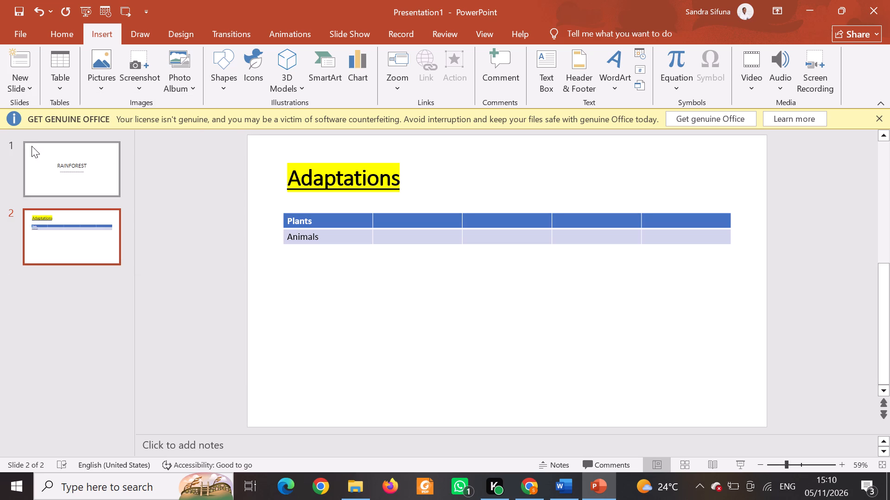
pyautogui.click(14, 81)
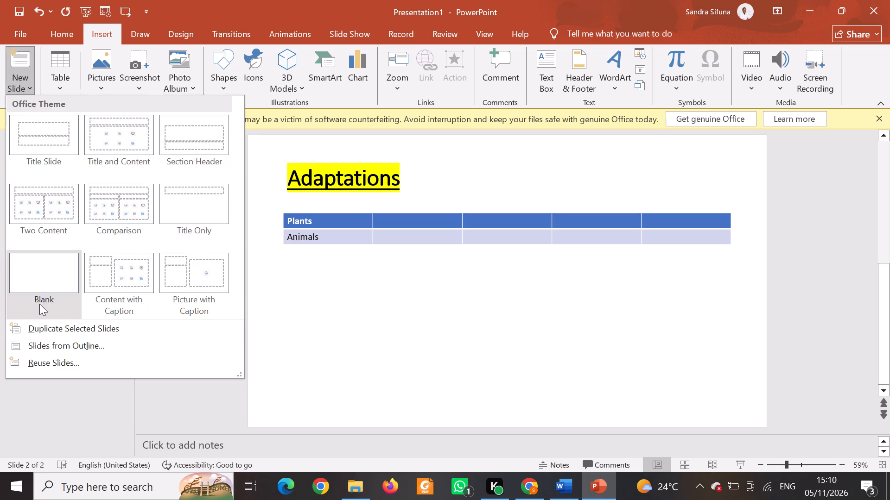
pyautogui.click(39, 304)
# Go back to the RAINFOREST title slide.
pyautogui.click(62, 165)
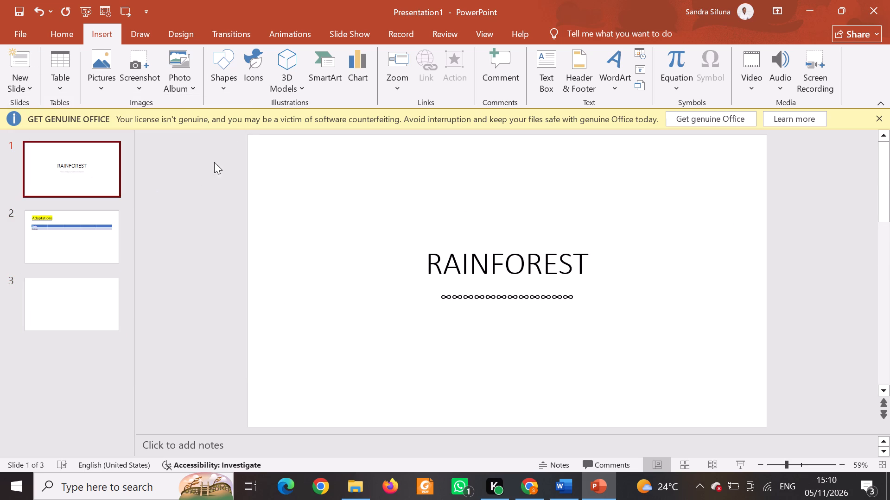
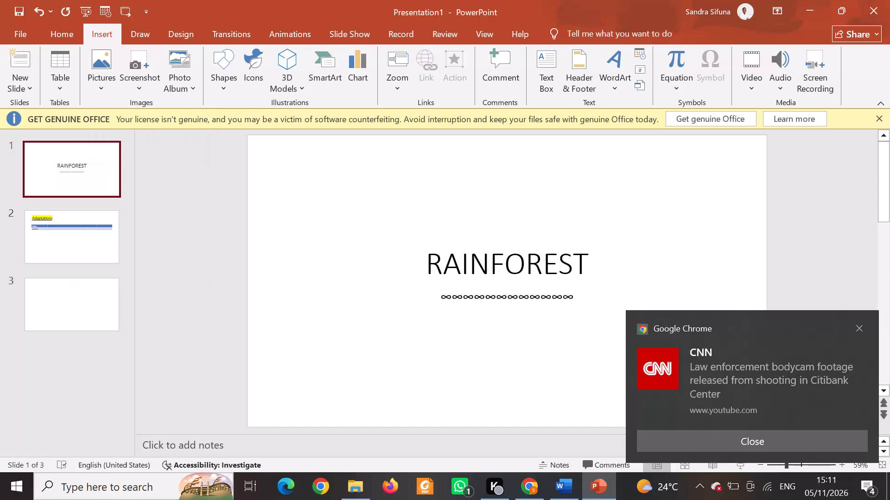
# Try to select the RAINFOREST title and the infinity-symbol line beneath it on the title slide.
pyautogui.moveTo(421, 259); pyautogui.dragTo(615, 279)
pyautogui.moveTo(607, 254); pyautogui.dragTo(393, 304)
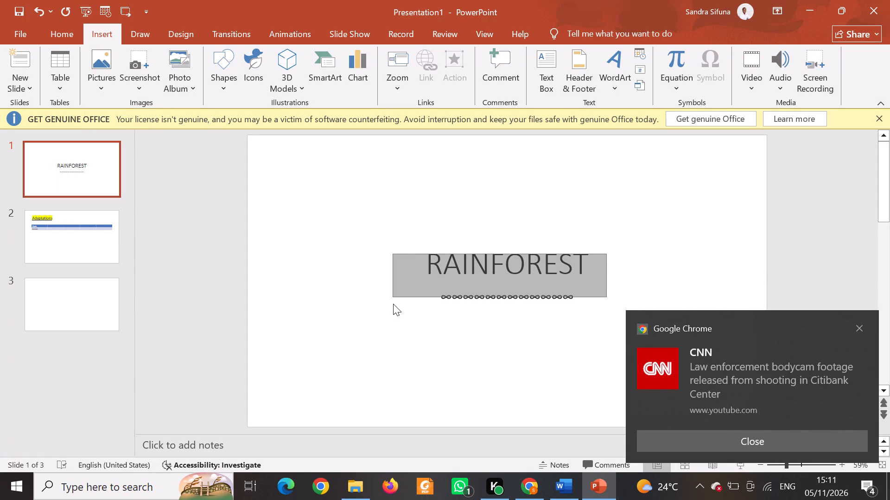
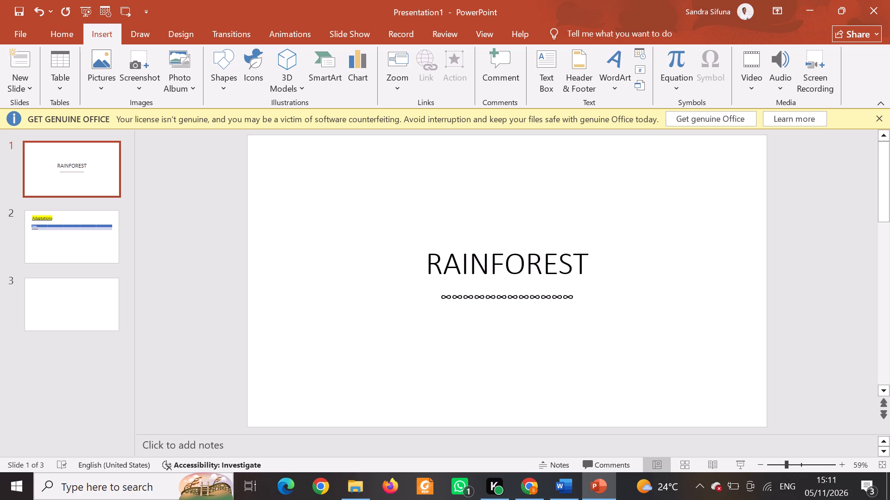
# Format the RAINFOREST title on the title slide as bold, underlined and standard green.
pyautogui.moveTo(432, 261); pyautogui.dragTo(633, 253)
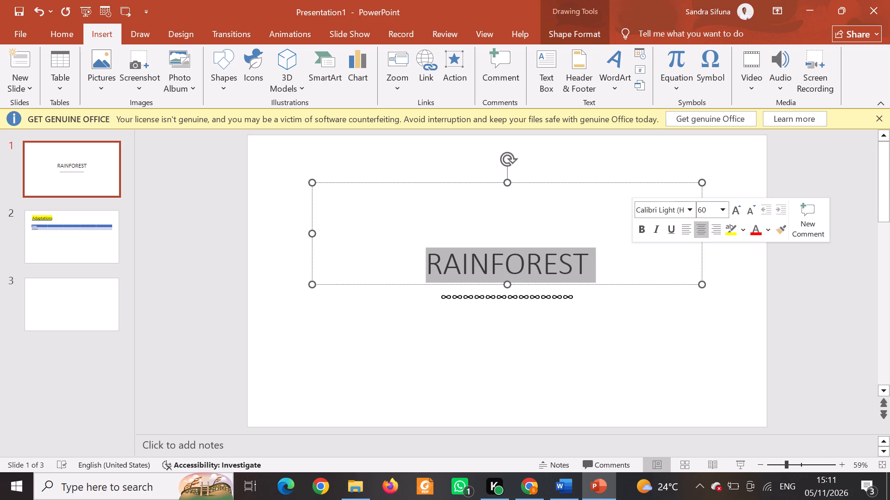
pyautogui.click(644, 229)
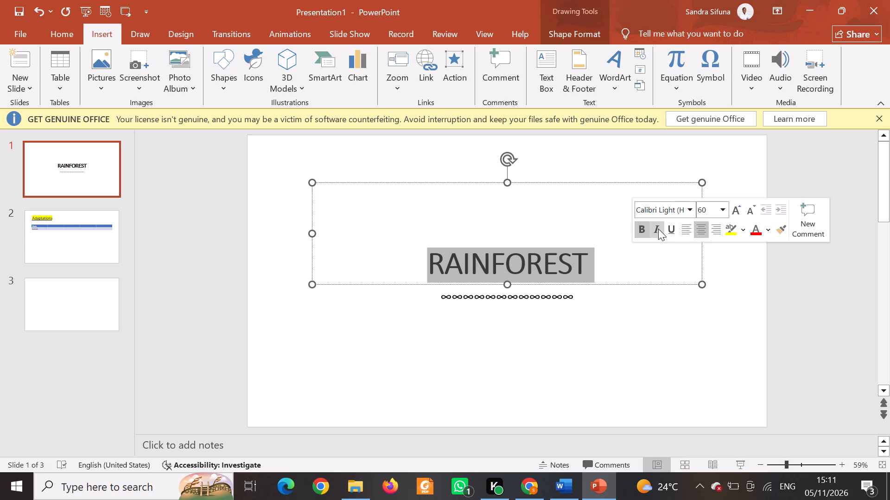
pyautogui.click(658, 229)
pyautogui.doubleClick(658, 229)
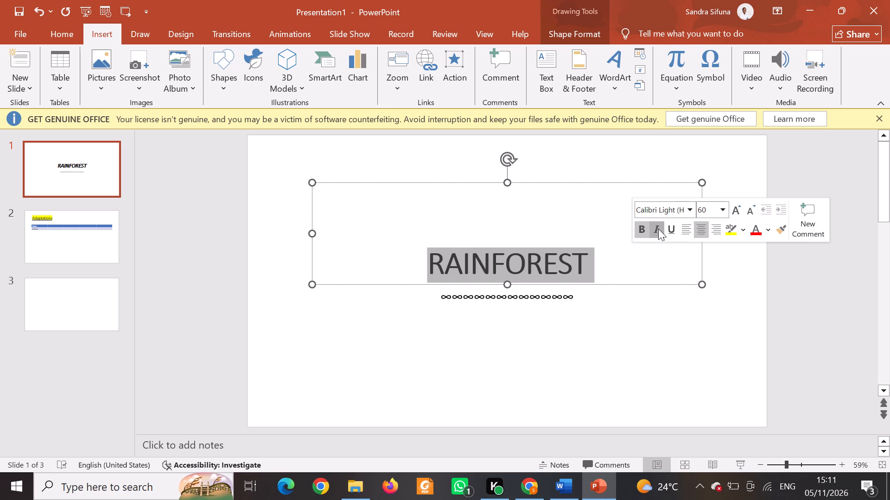
pyautogui.click(658, 229)
pyautogui.click(670, 225)
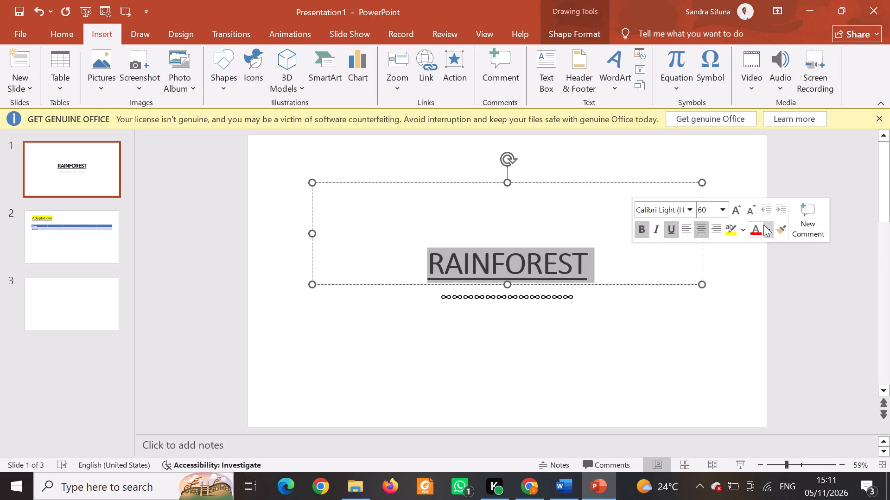
pyautogui.click(763, 225)
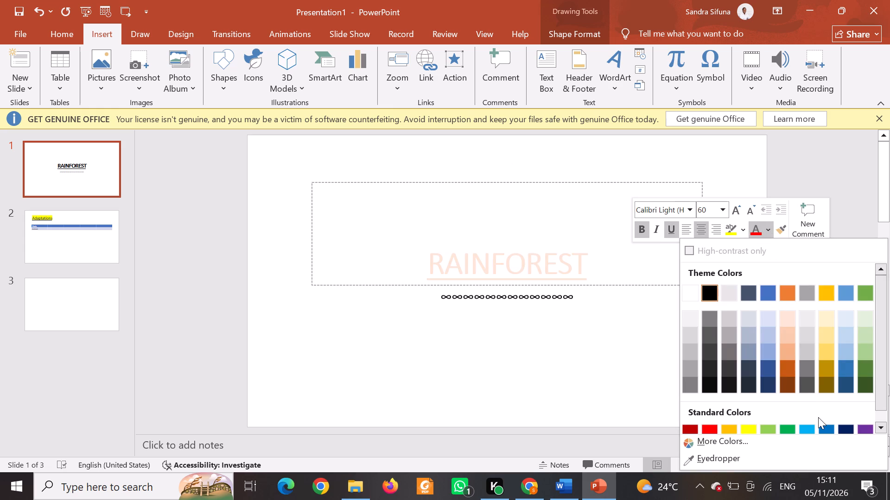
pyautogui.click(791, 430)
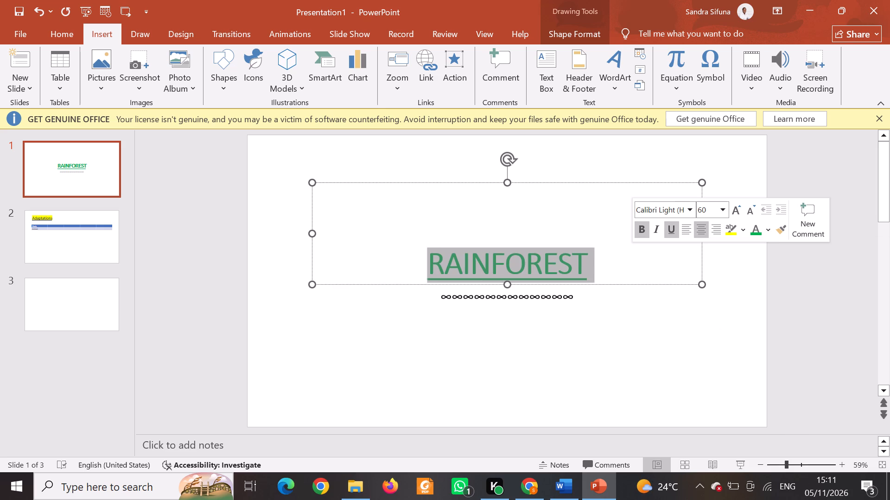
pyautogui.click(603, 281)
pyautogui.click(602, 308)
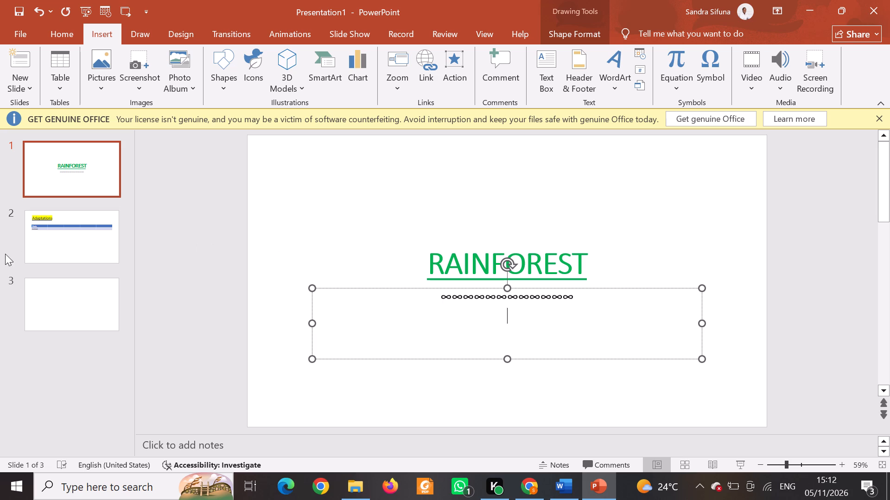
# Draw a rounded rectangle about 29 cm wide and 15.5 cm high on the blank third slide.
pyautogui.click(45, 302)
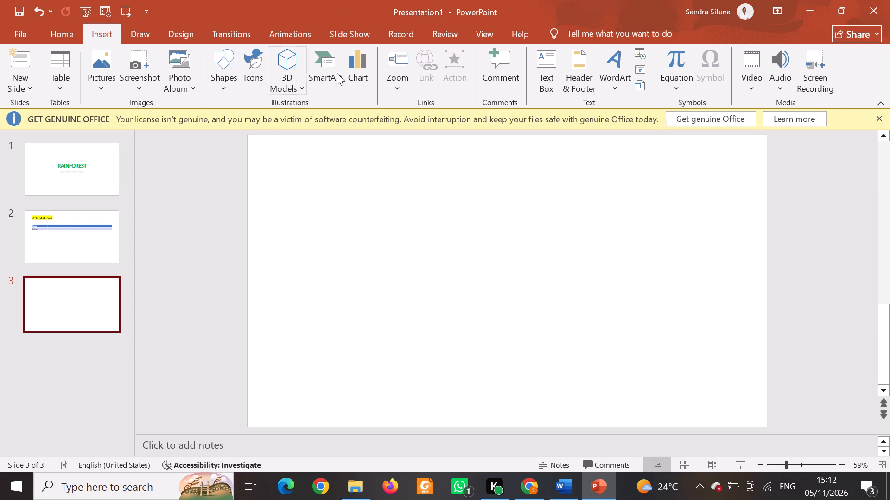
pyautogui.click(220, 64)
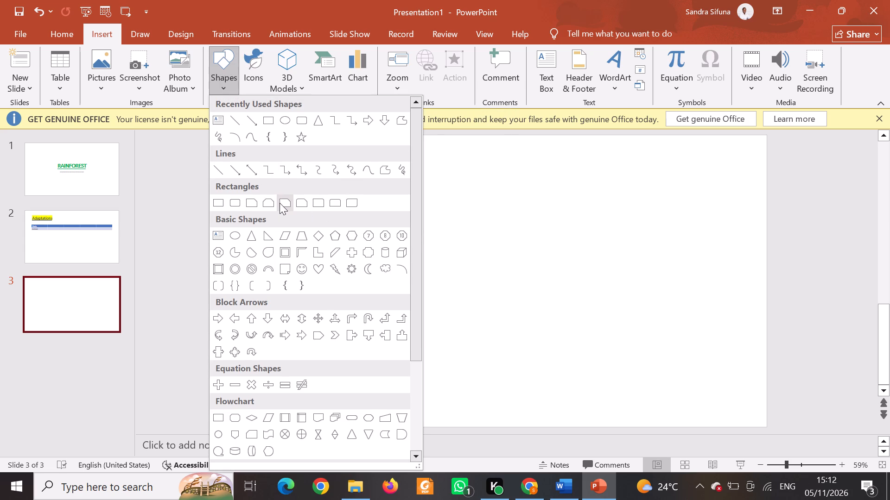
pyautogui.click(230, 205)
pyautogui.moveTo(291, 176); pyautogui.dragTo(328, 197)
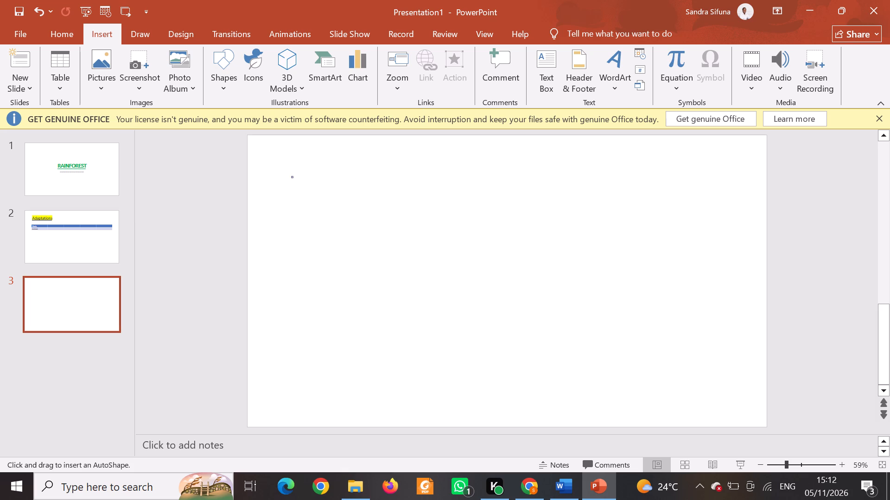
pyautogui.moveTo(328, 197); pyautogui.dragTo(703, 395)
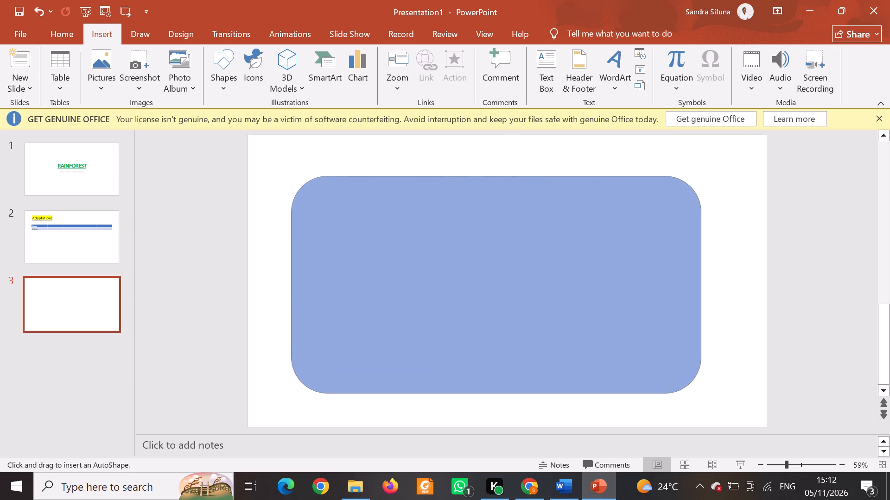
pyautogui.moveTo(703, 395); pyautogui.dragTo(737, 418)
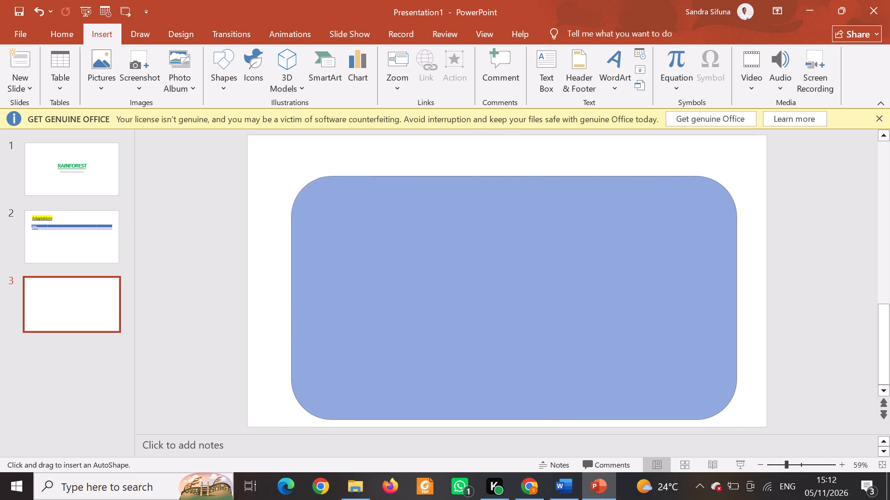
pyautogui.moveTo(737, 418); pyautogui.dragTo(737, 414)
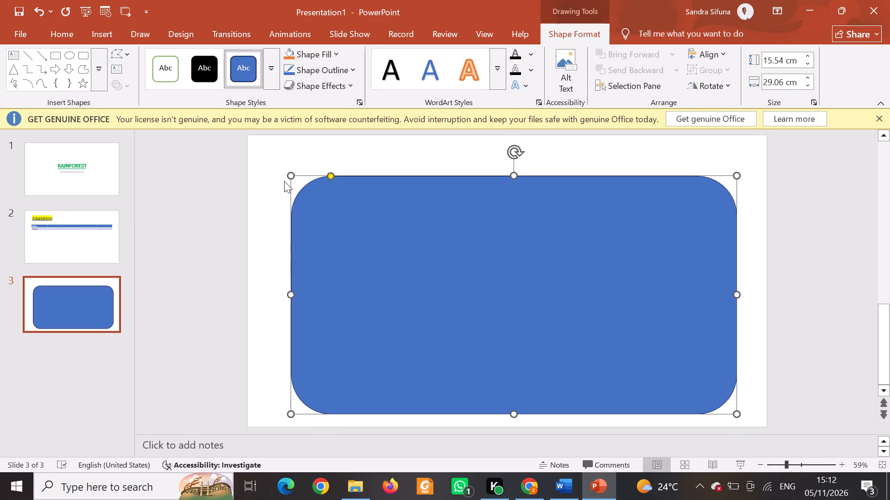
# Enlarge the rounded rectangle from its upper-left corner to about 30.6 cm wide and 17.4 cm high.
pyautogui.moveTo(291, 171); pyautogui.dragTo(269, 153)
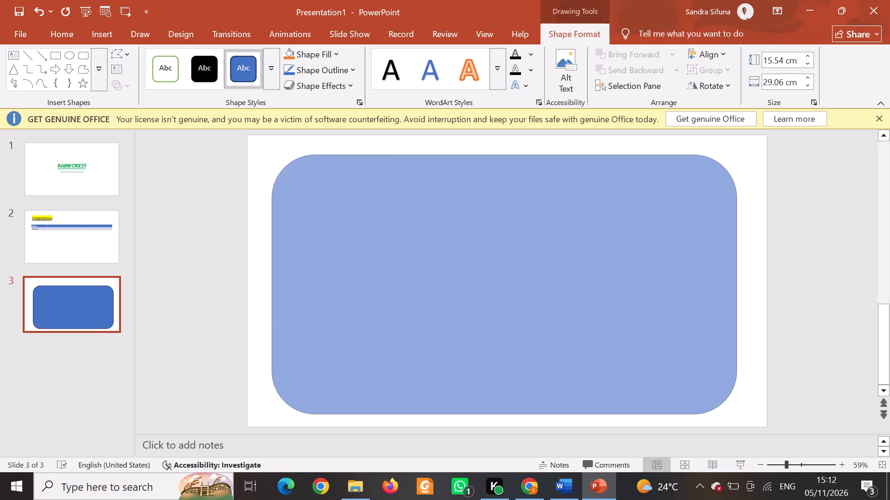
pyautogui.moveTo(269, 153); pyautogui.dragTo(267, 151)
pyautogui.click(397, 294)
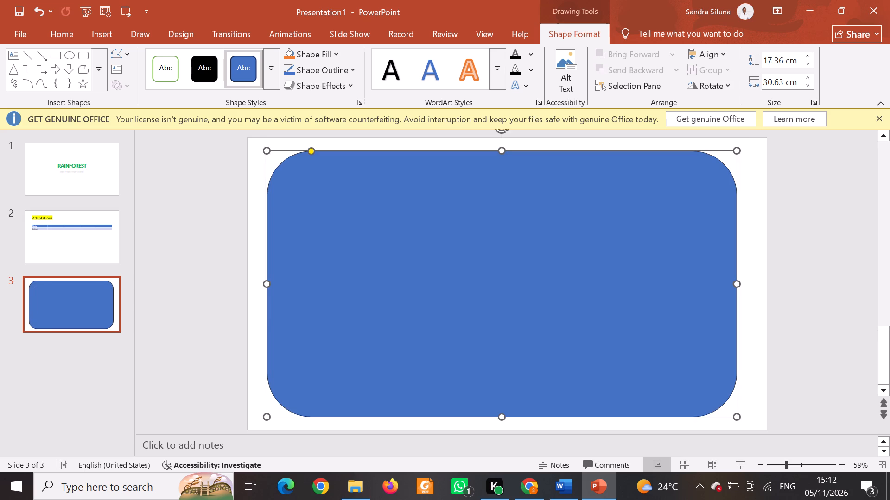
# Start adding a new slide after the third slide by bringing up the available slide layouts.
pyautogui.click(65, 236)
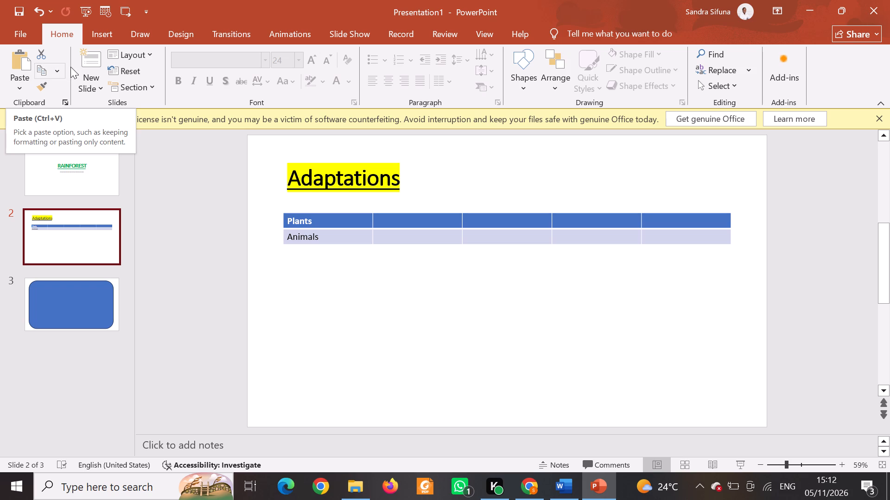
pyautogui.click(72, 322)
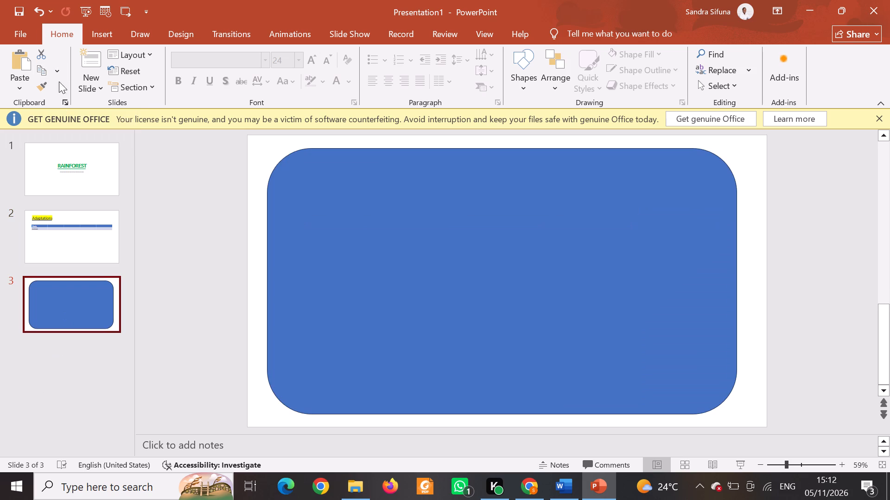
pyautogui.click(96, 86)
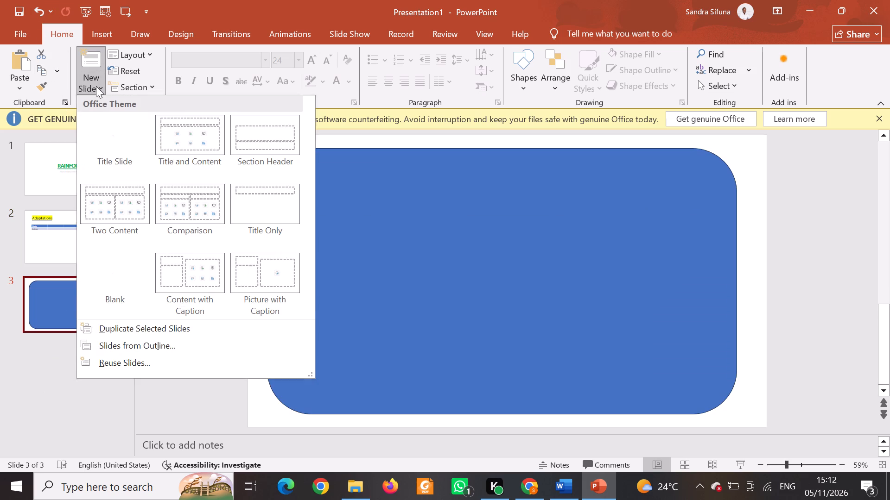
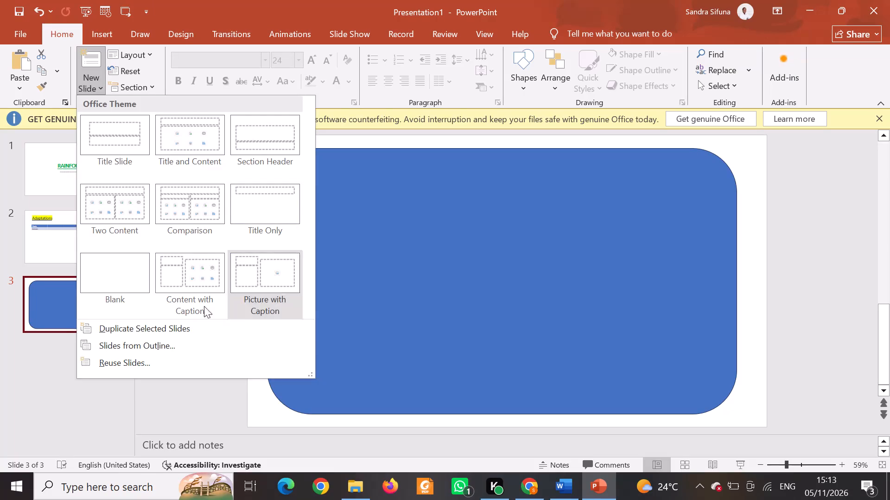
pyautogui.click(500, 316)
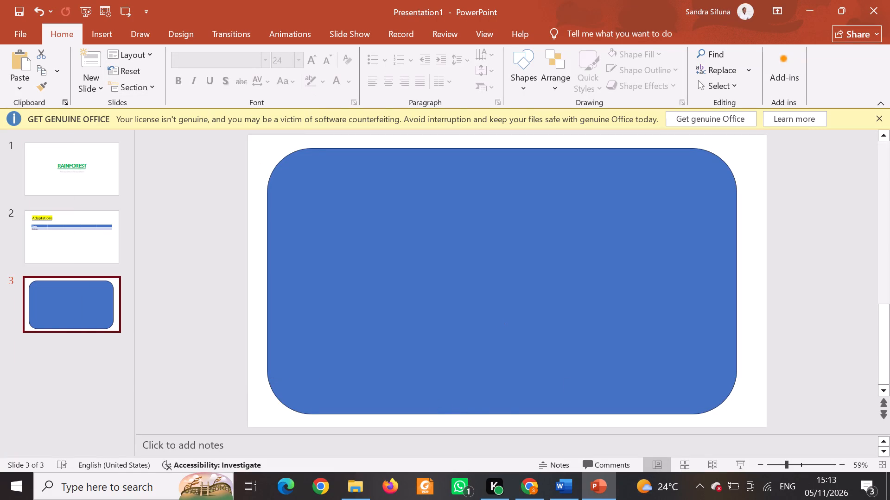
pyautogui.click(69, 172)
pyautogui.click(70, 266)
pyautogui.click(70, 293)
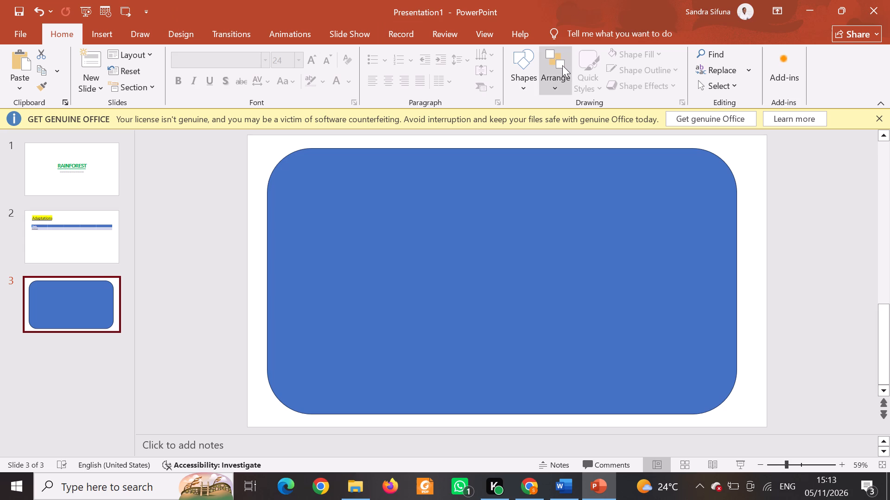
# Fill the rounded rectangle on the third slide with a medium-light tint of the gold theme colour and deselect it.
pyautogui.click(562, 65)
pyautogui.click(653, 50)
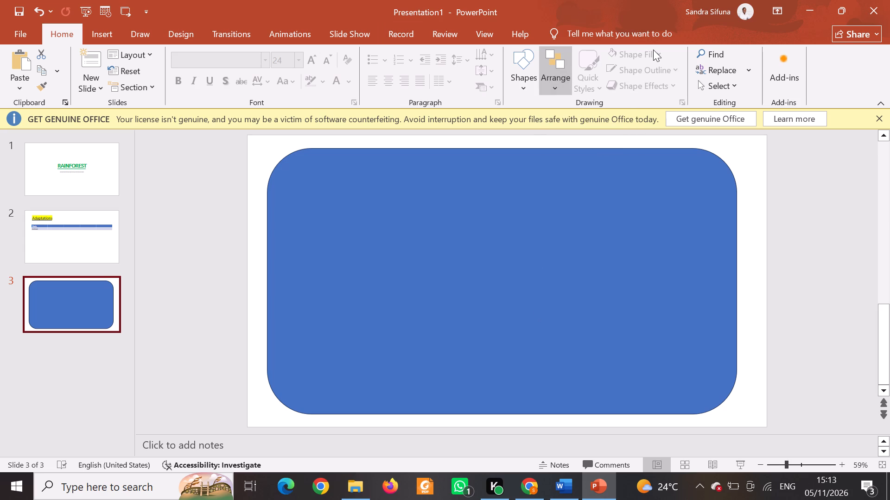
pyautogui.doubleClick(653, 50)
pyautogui.click(569, 327)
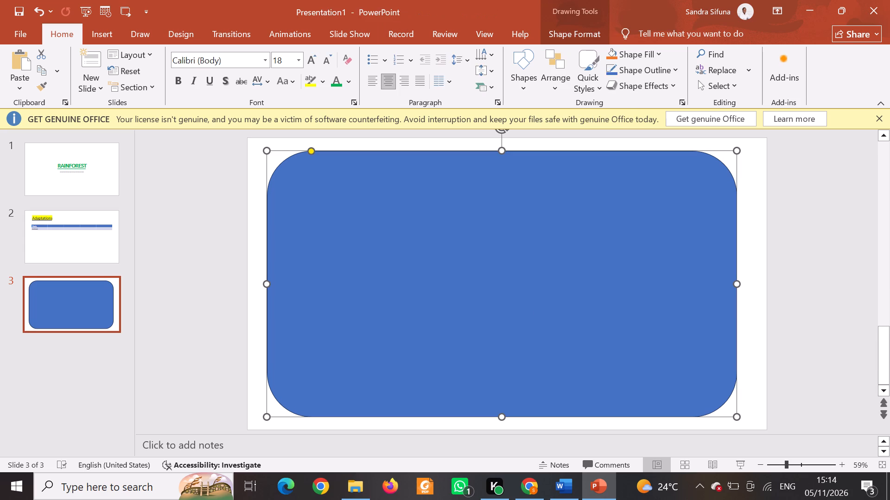
pyautogui.click(660, 53)
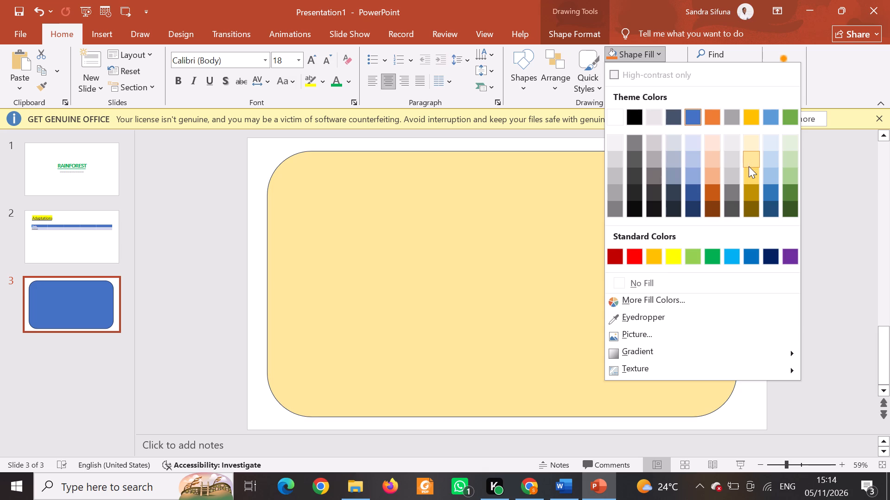
pyautogui.click(749, 169)
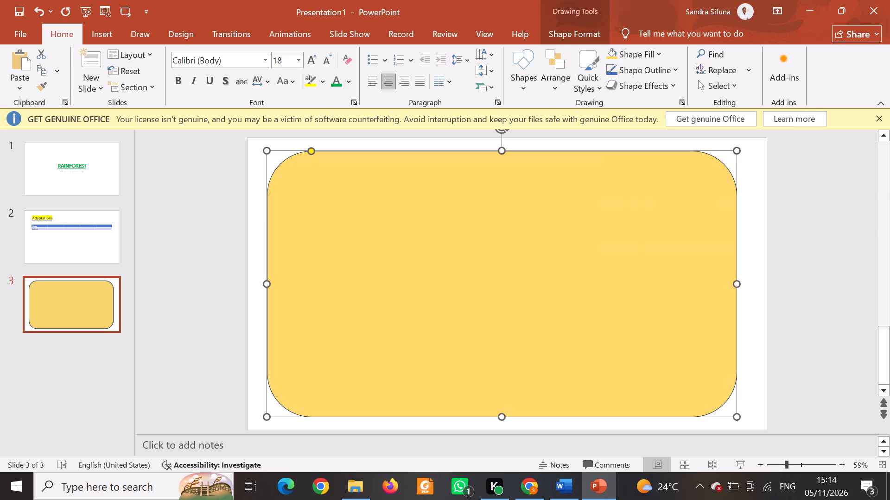
pyautogui.click(442, 354)
pyautogui.click(163, 331)
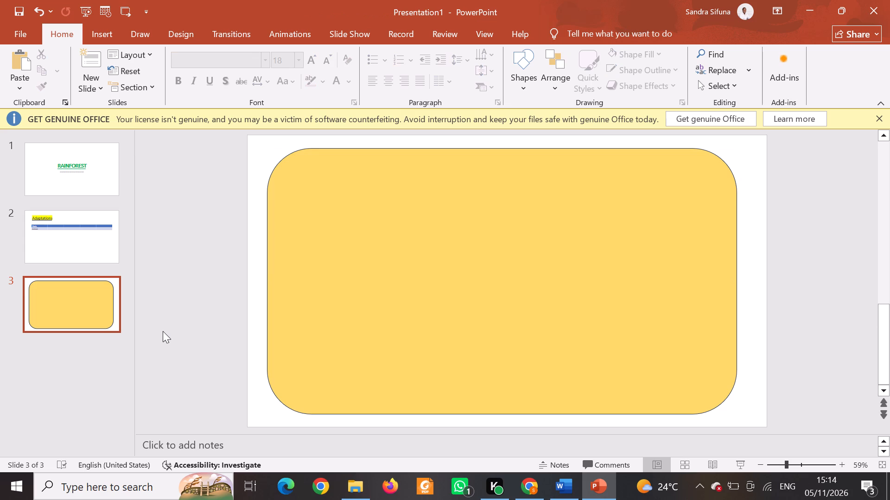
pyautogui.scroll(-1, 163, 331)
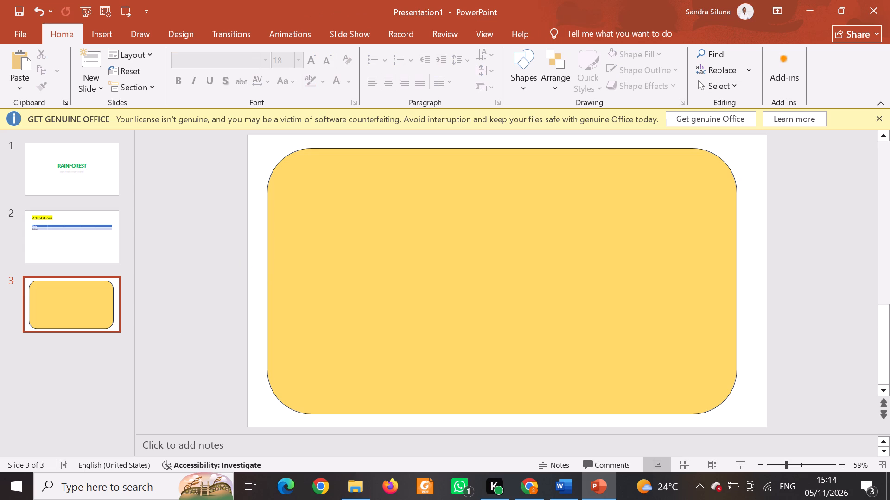
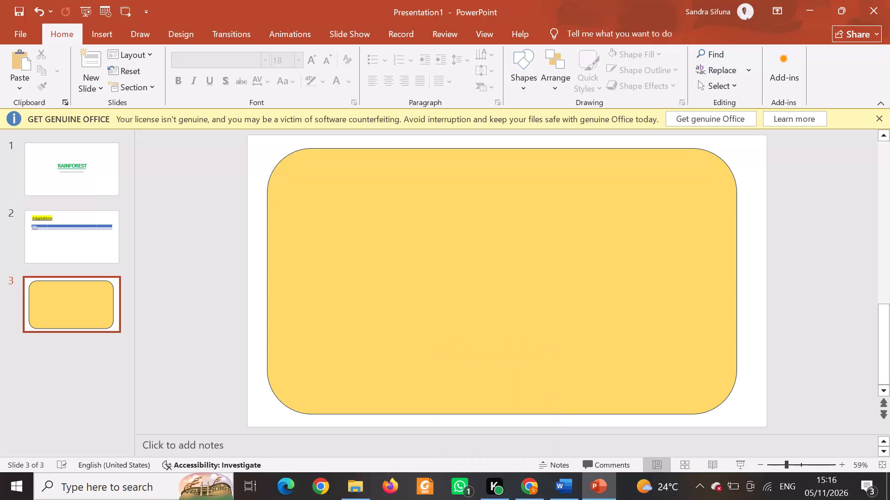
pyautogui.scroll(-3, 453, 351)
# Switch to Google Chrome and open it with the user profile that has the green avatar.
pyautogui.click(317, 486)
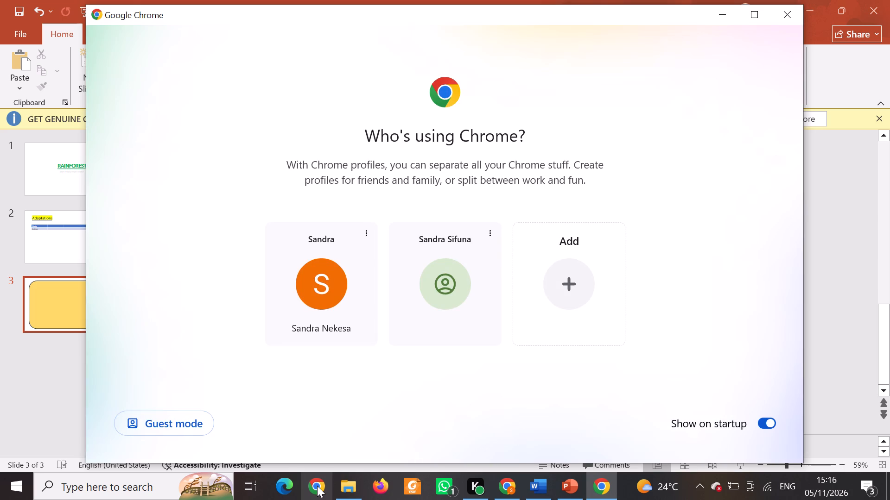
pyautogui.click(468, 291)
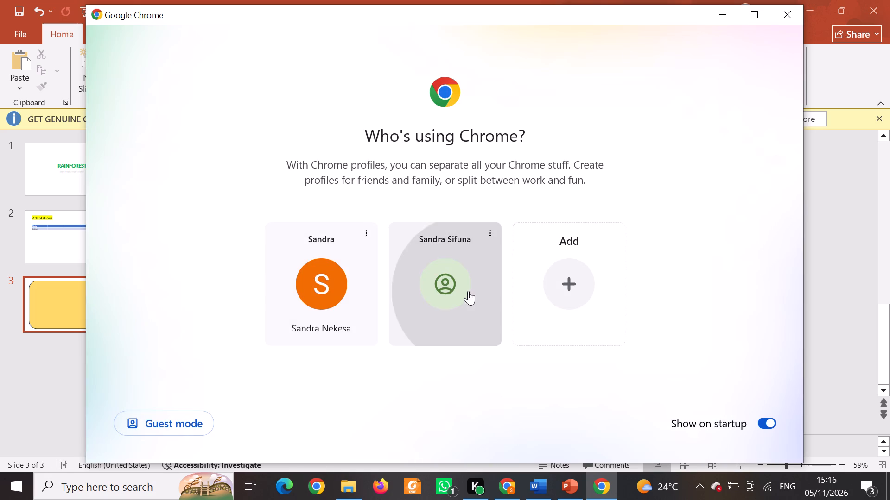
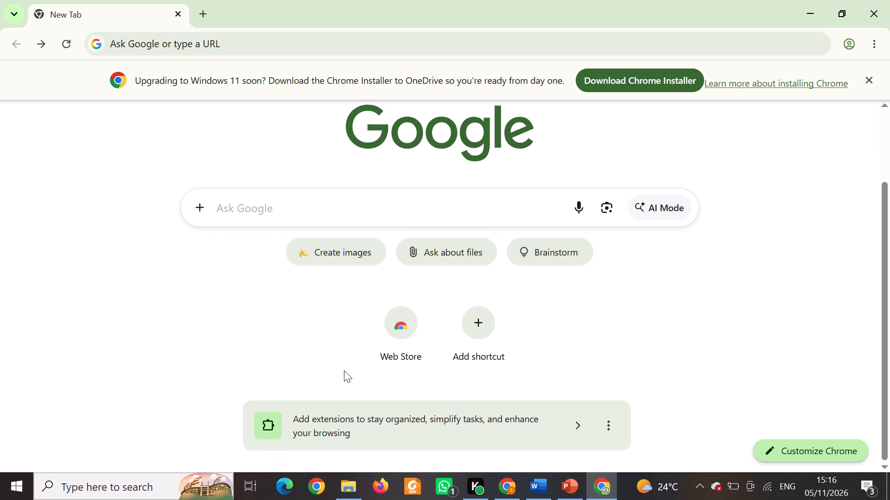
# Close the Chrome window showing the empty new tab and return to the PowerPoint presentation.
pyautogui.click(882, 1)
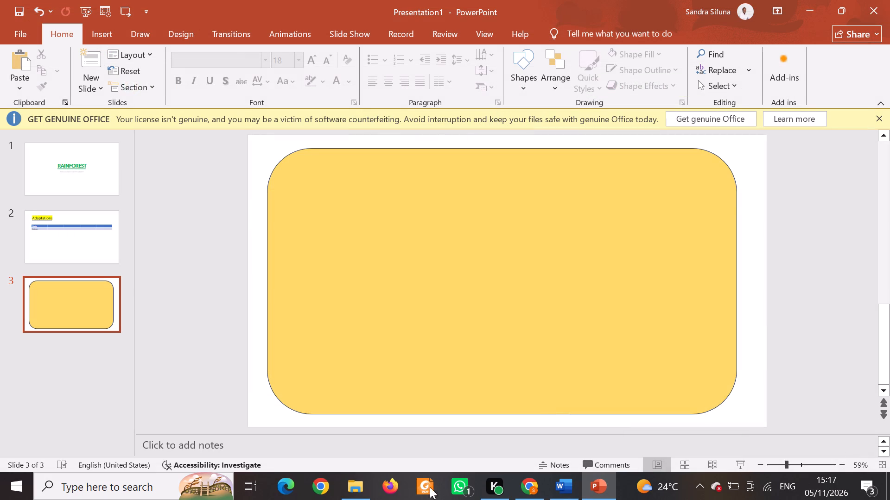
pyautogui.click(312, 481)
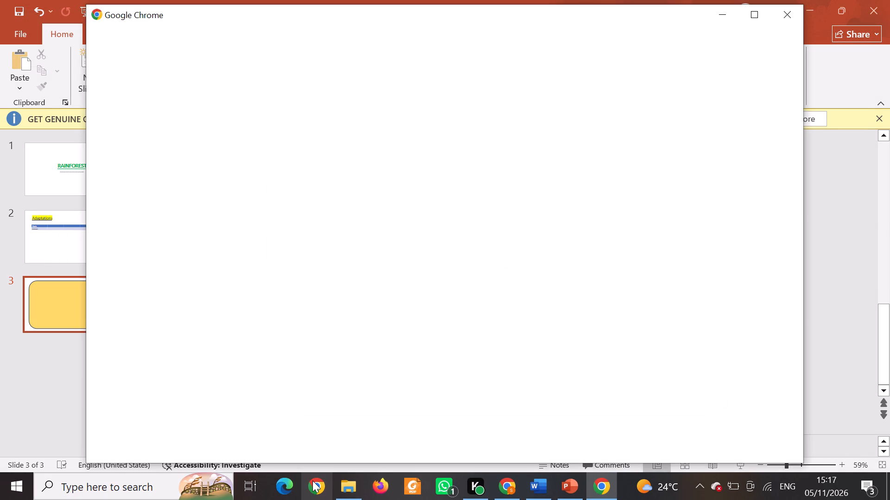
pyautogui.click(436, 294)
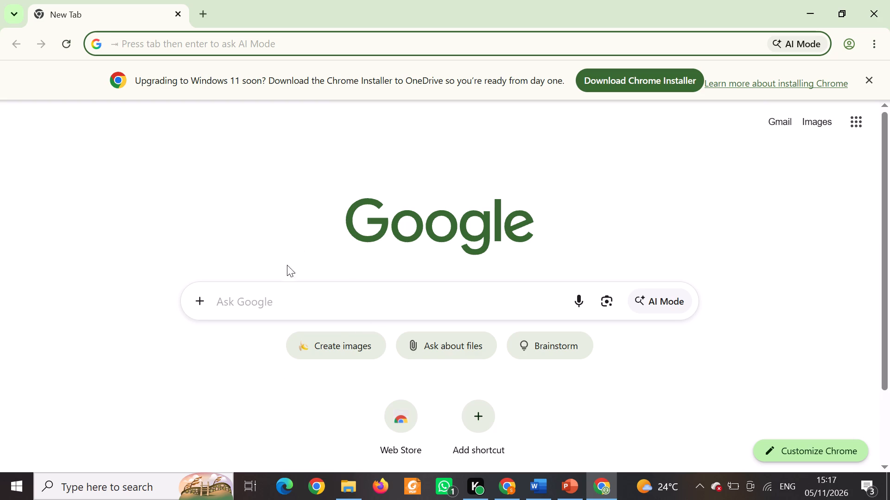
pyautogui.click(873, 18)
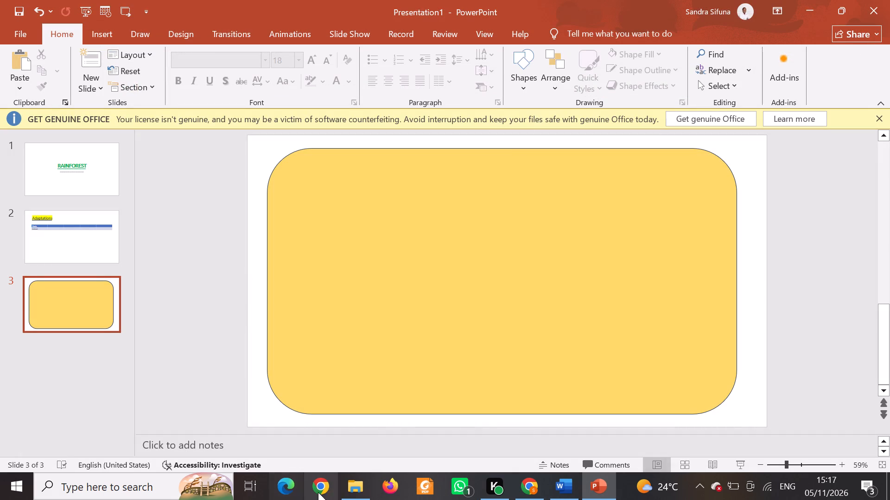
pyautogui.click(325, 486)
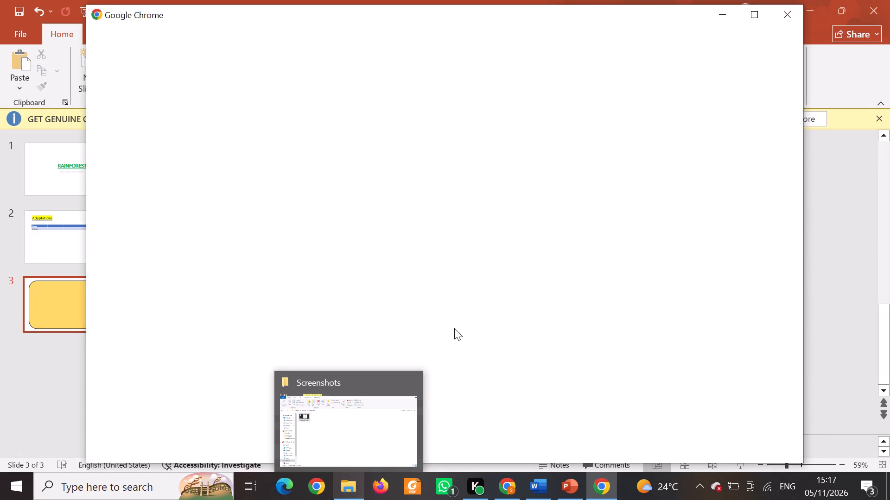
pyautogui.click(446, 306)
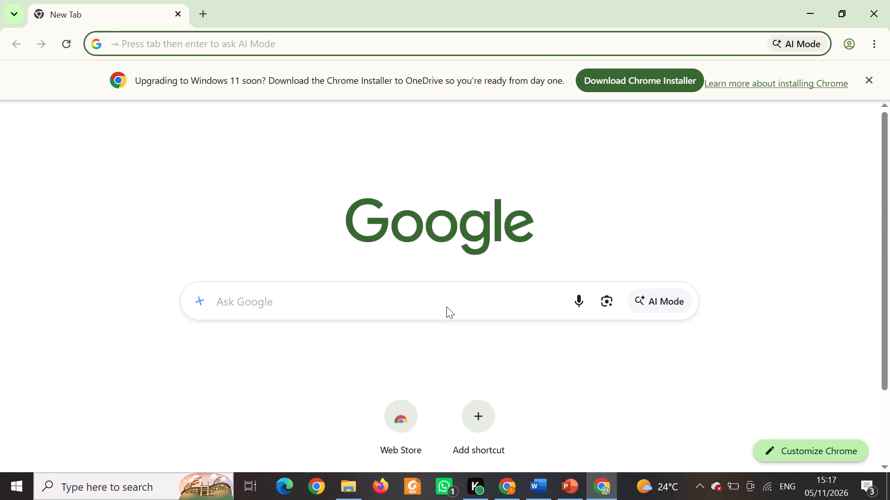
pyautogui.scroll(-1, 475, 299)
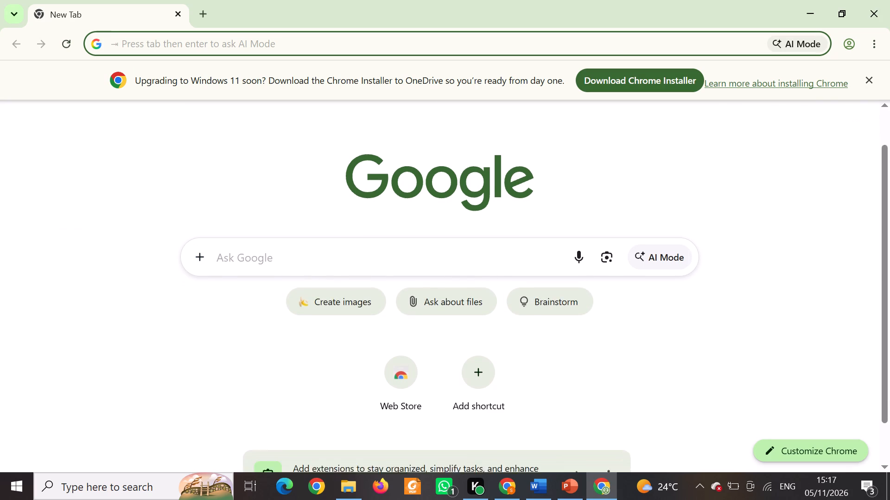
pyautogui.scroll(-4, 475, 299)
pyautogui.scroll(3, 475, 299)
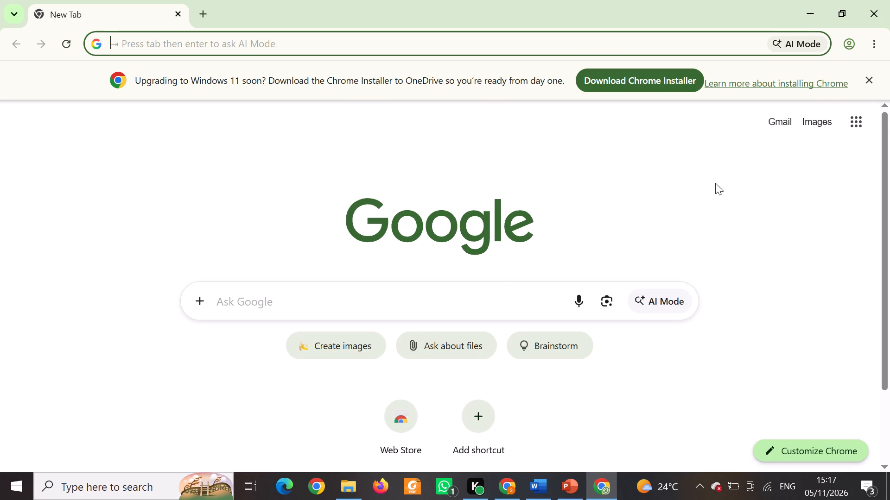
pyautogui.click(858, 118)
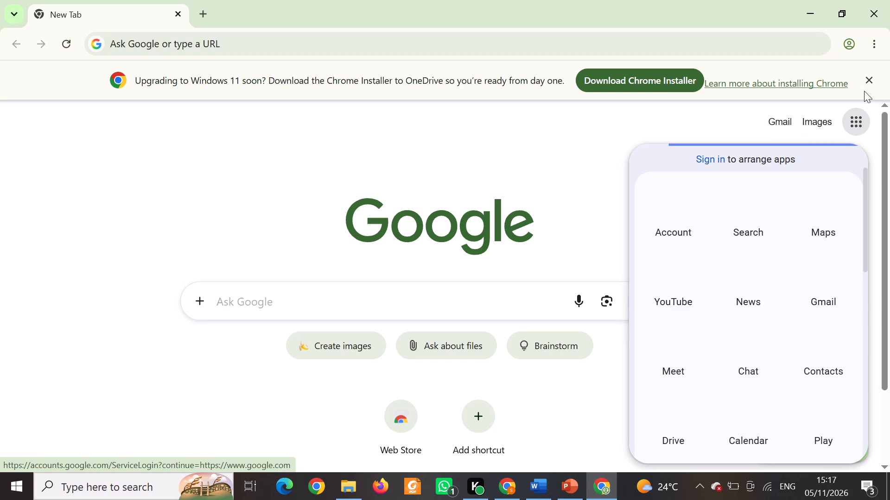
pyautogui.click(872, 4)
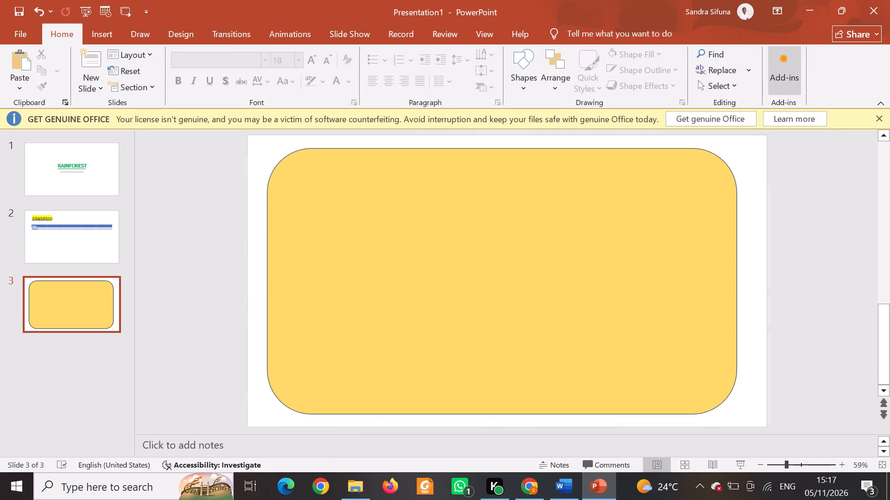
# Switch to Google Chrome and open a new browser window with the user profile that has the green generic avatar.
pyautogui.click(323, 487)
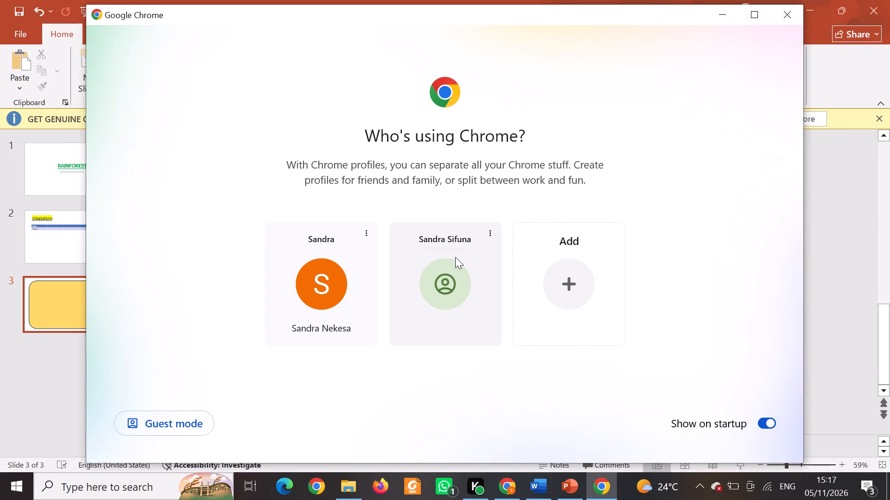
pyautogui.click(454, 275)
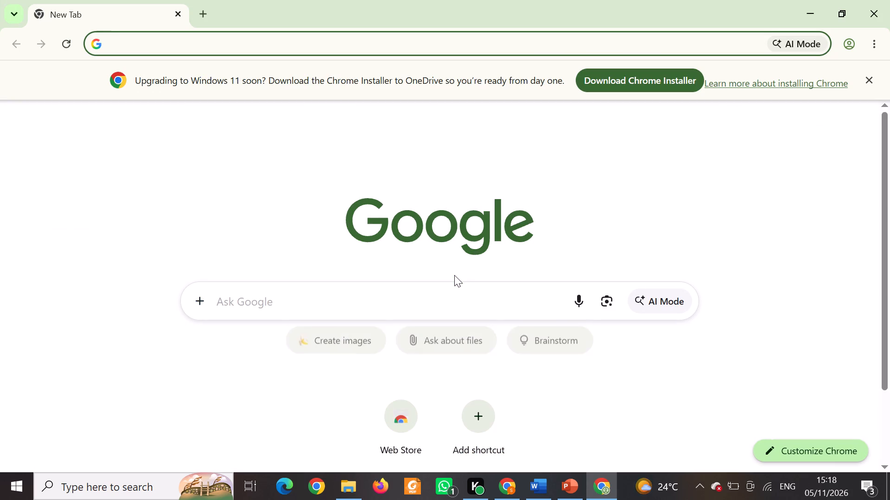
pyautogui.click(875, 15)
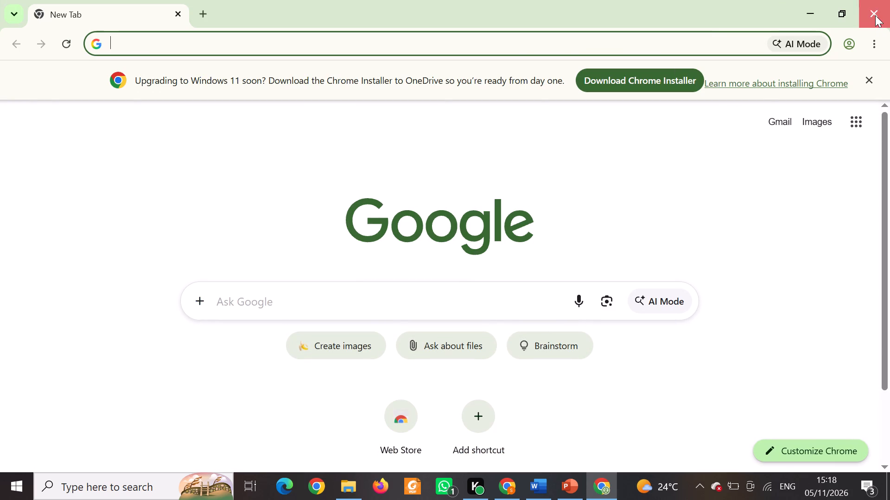
# Open Chrome with the first user profile and look through the Rainforest image results for a suitable picture.
pyautogui.click(311, 484)
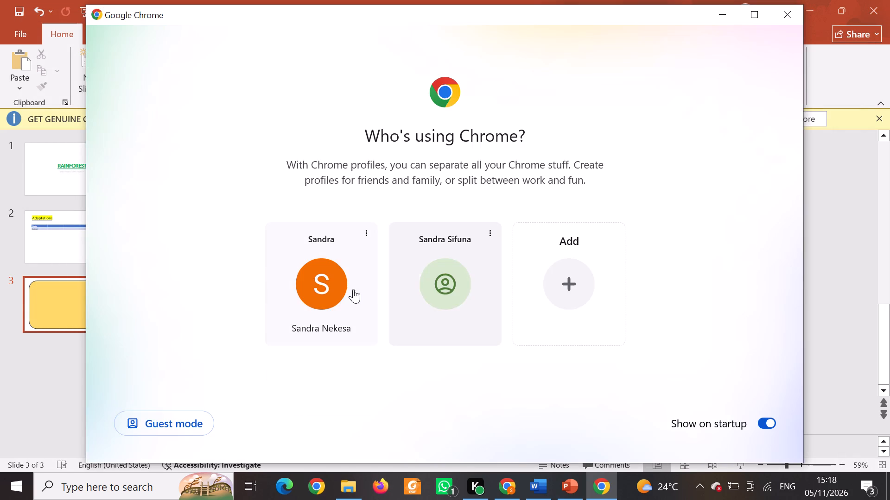
pyautogui.click(310, 328)
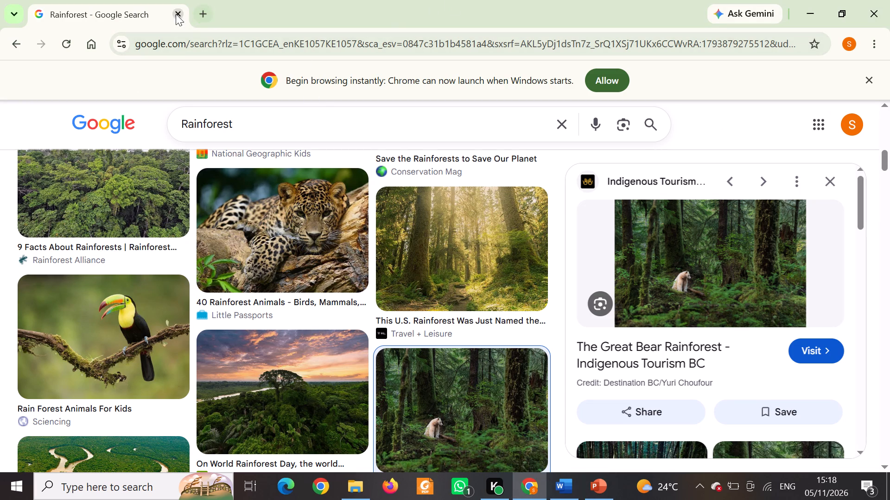
pyautogui.scroll(-4, 338, 319)
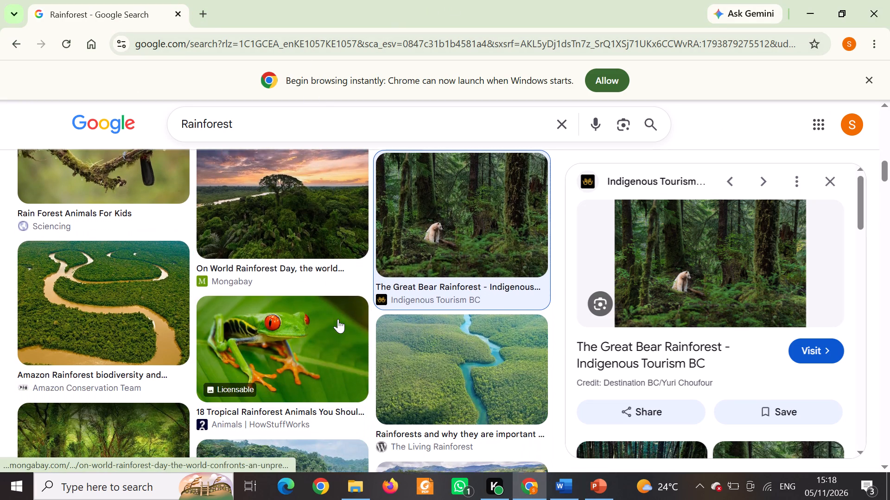
pyautogui.scroll(-5, 338, 319)
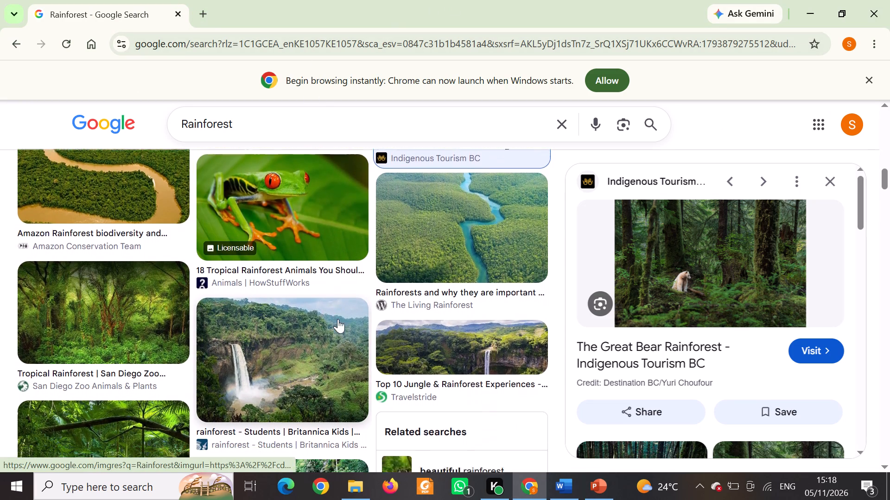
pyautogui.scroll(-4, 338, 319)
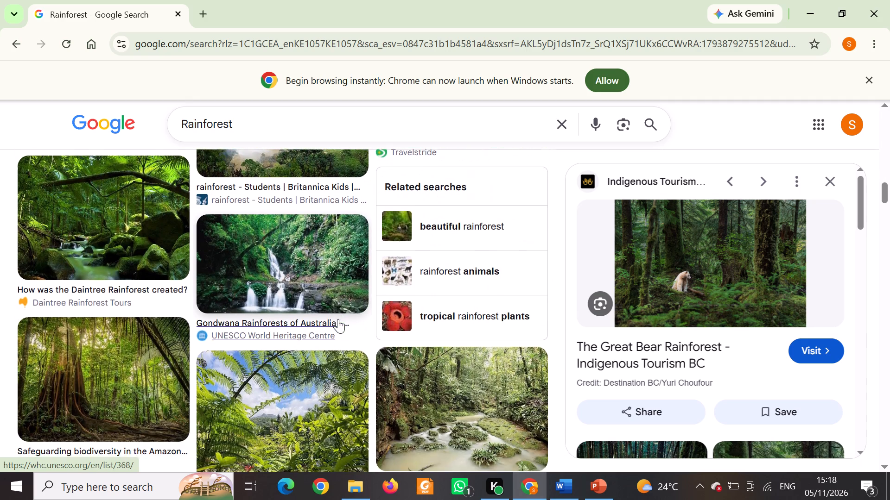
pyautogui.scroll(3, 338, 319)
pyautogui.scroll(1, 388, 416)
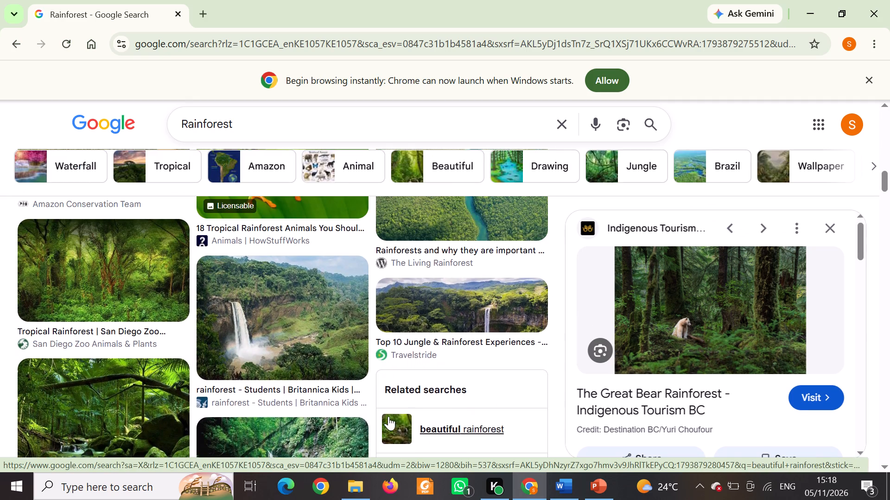
pyautogui.scroll(1, 388, 416)
# Preview the San Diego Zoo, New York Times and Britannica rainforest pictures and look through their related images.
pyautogui.click(87, 323)
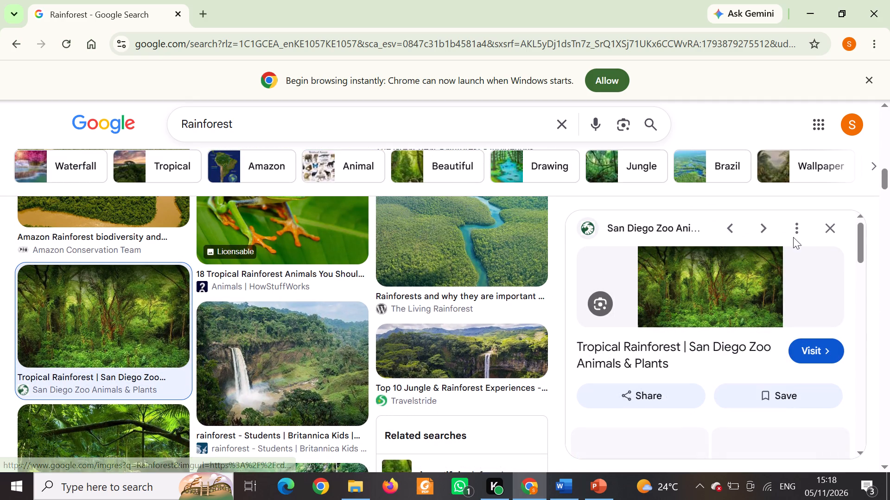
pyautogui.scroll(-4, 700, 283)
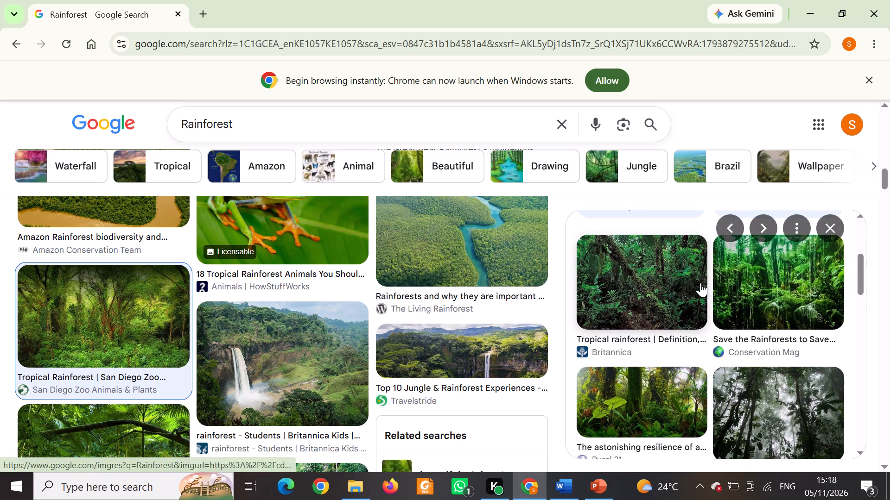
pyautogui.scroll(-1, 700, 283)
pyautogui.click(788, 397)
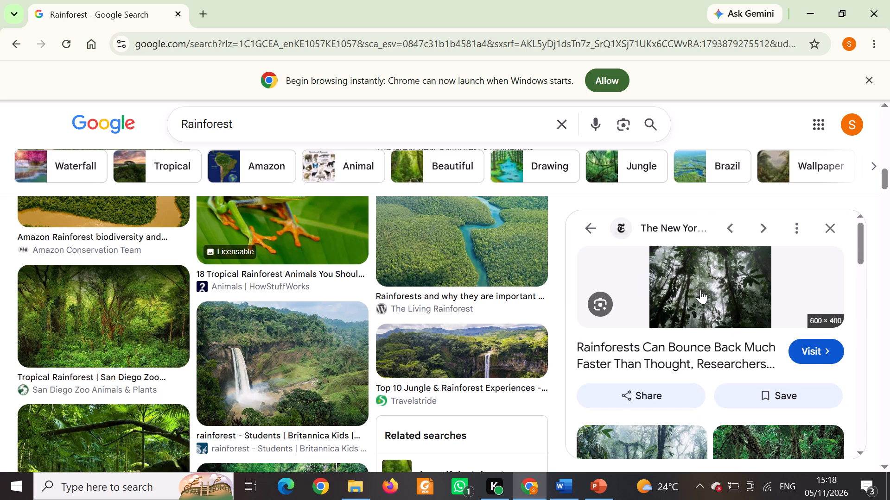
pyautogui.scroll(-4, 700, 290)
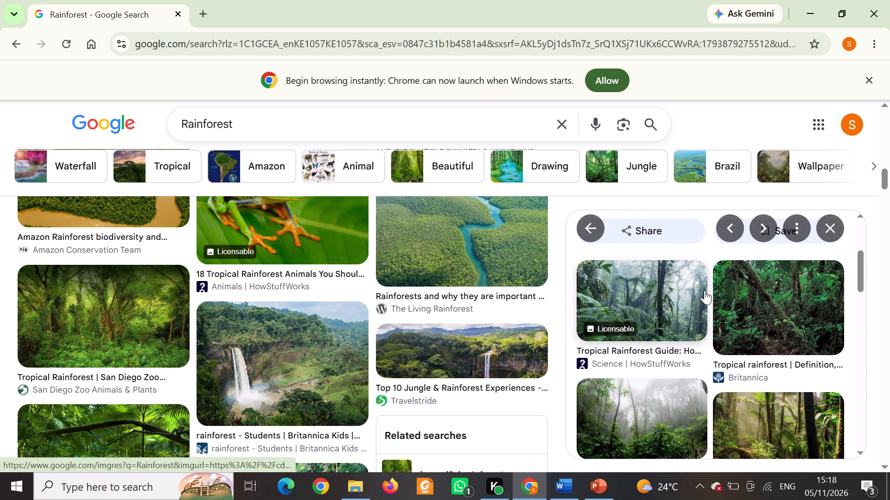
pyautogui.click(806, 336)
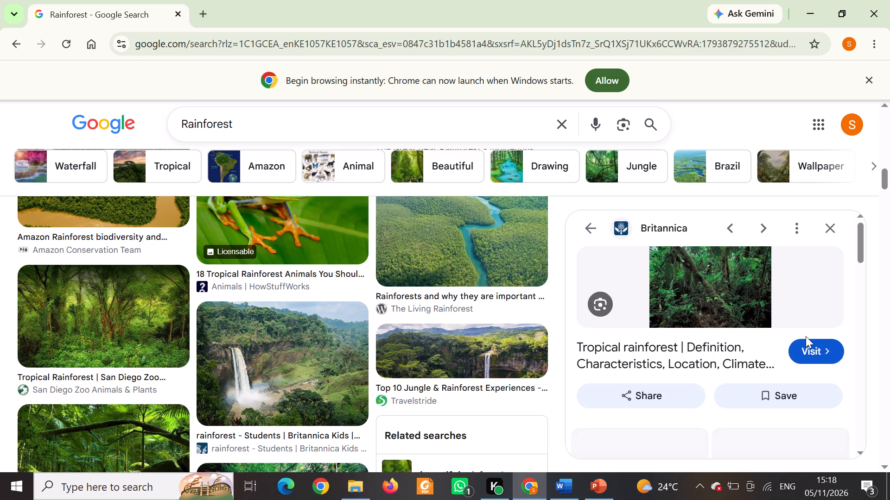
pyautogui.scroll(-3, 726, 425)
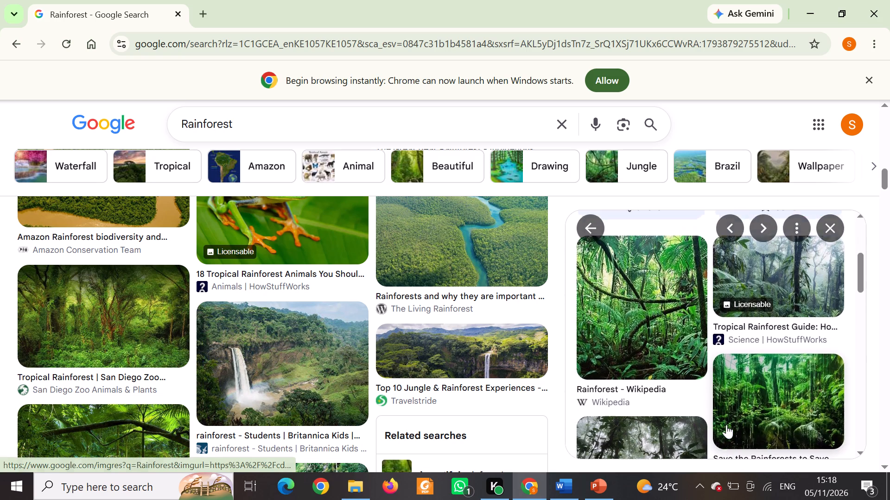
pyautogui.scroll(-3, 726, 425)
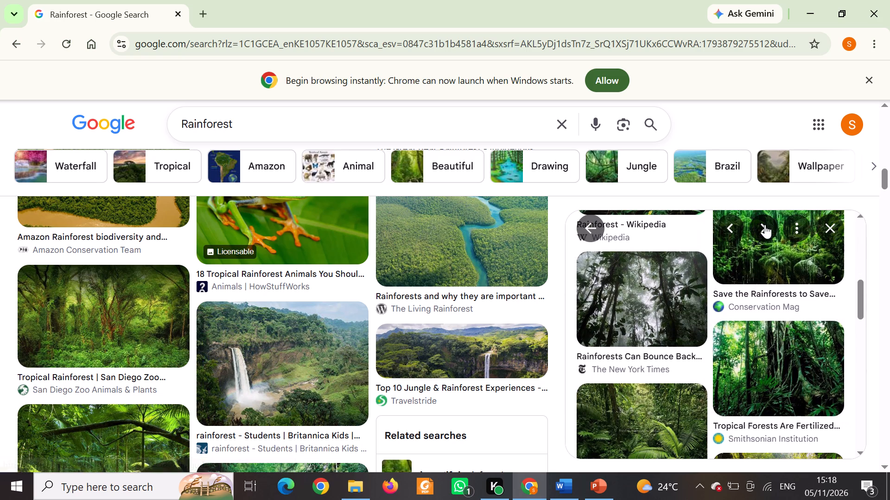
# Open the "Dense Tropical Rain Forest, Costa Rica" picture from the related images and copy the image.
pyautogui.click(803, 228)
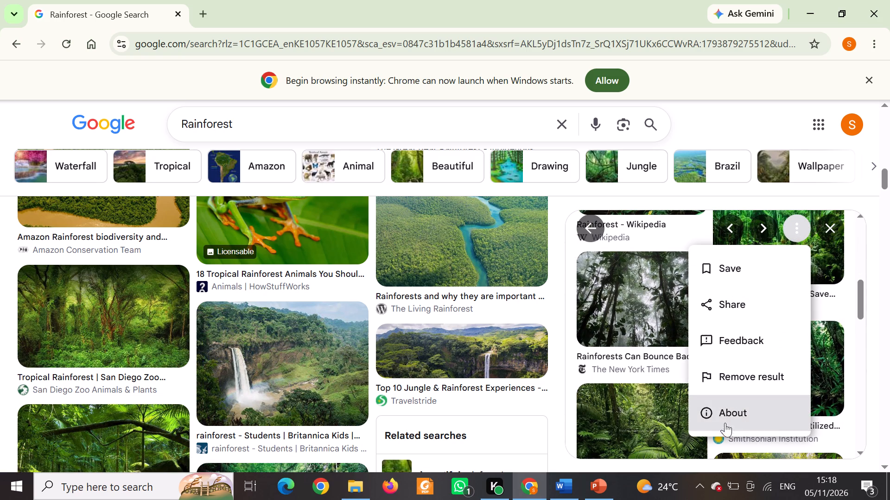
pyautogui.click(620, 398)
pyautogui.scroll(-3, 620, 398)
pyautogui.hscroll(1, 620, 398)
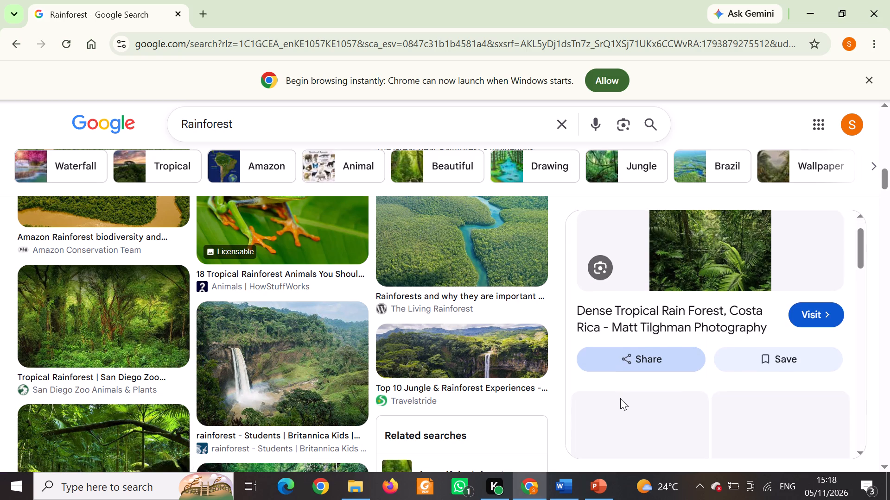
pyautogui.hscroll(1, 620, 398)
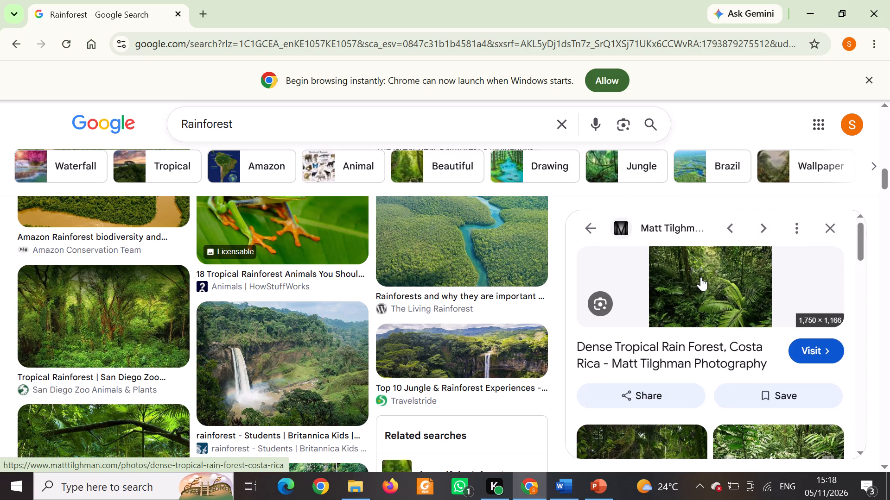
pyautogui.rightClick(701, 277)
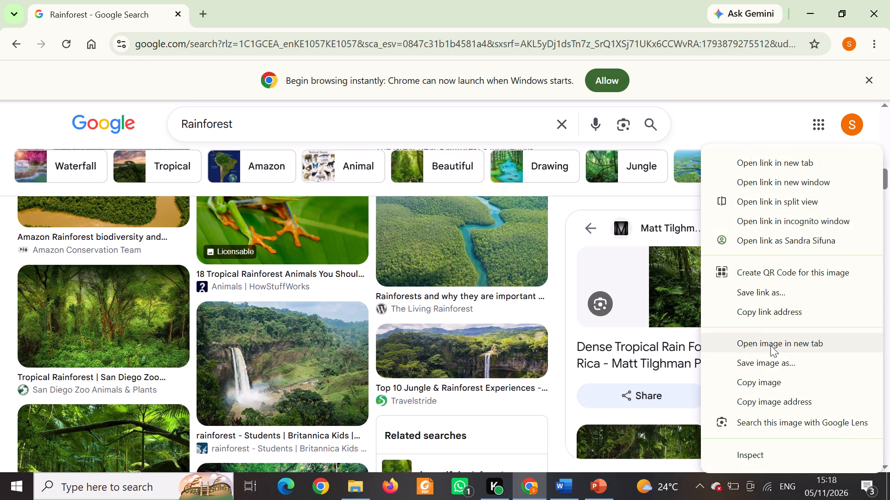
pyautogui.click(770, 385)
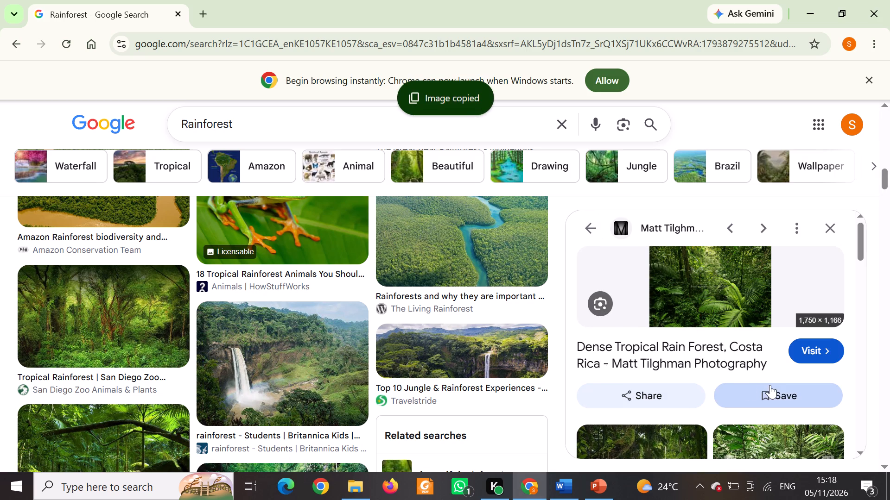
# Switch to PowerPoint and paste the copied rainforest picture onto the title slide using the destination theme.
pyautogui.click(599, 494)
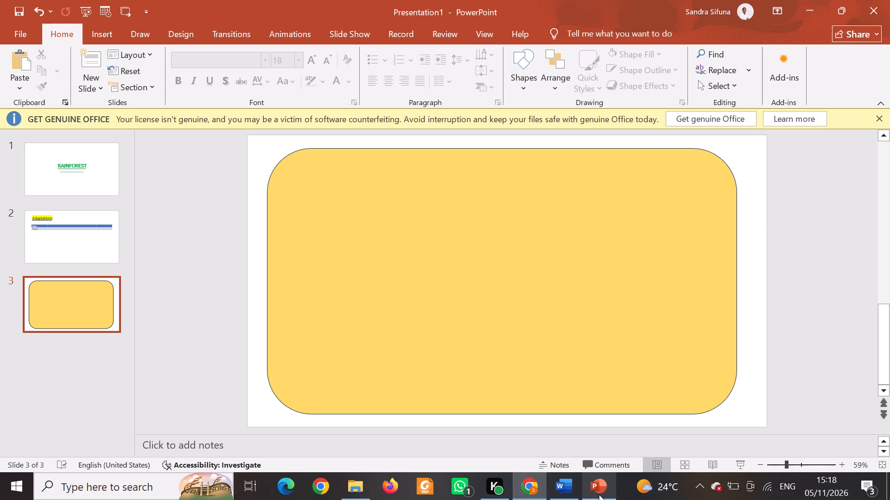
pyautogui.click(82, 168)
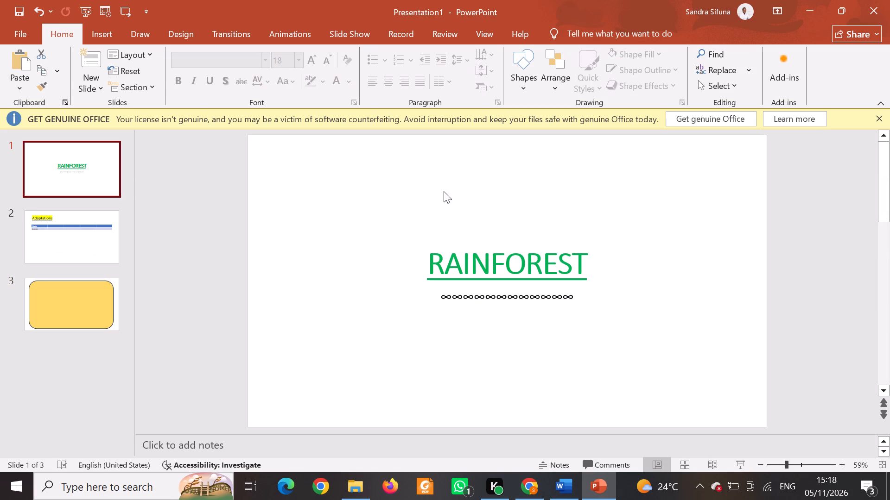
pyautogui.click(444, 191)
pyautogui.rightClick(444, 191)
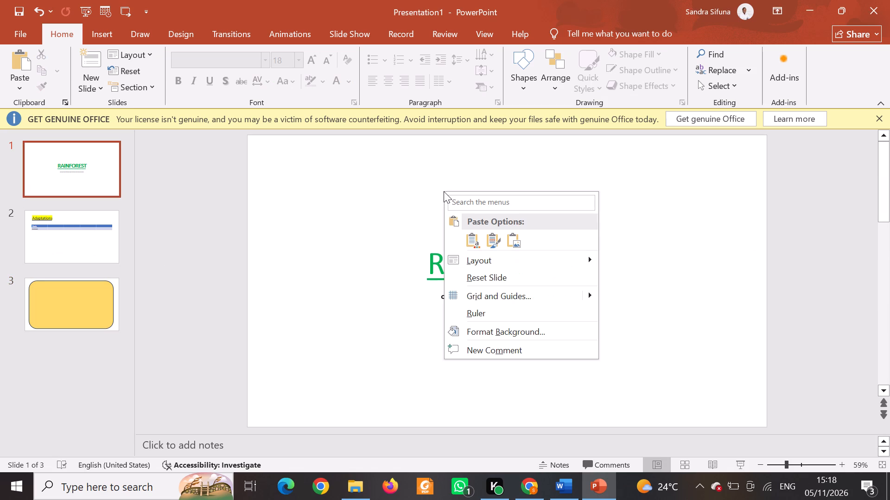
pyautogui.click(481, 241)
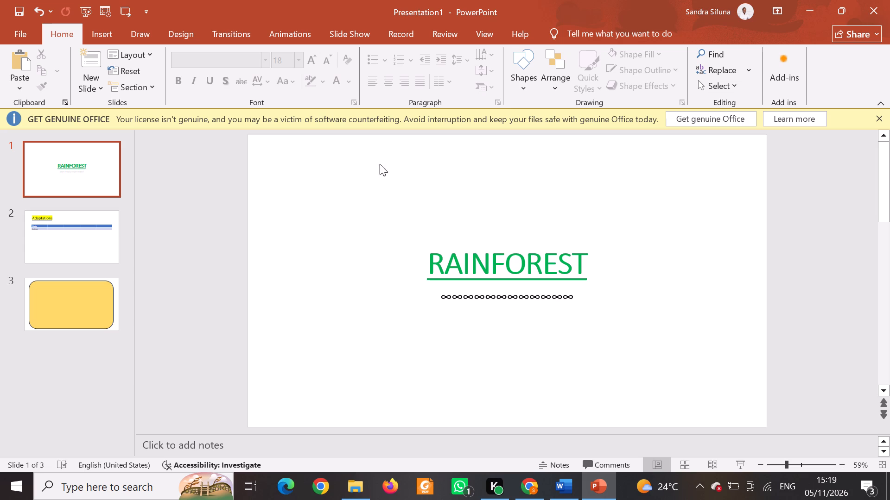
pyautogui.click(354, 188)
pyautogui.rightClick(354, 188)
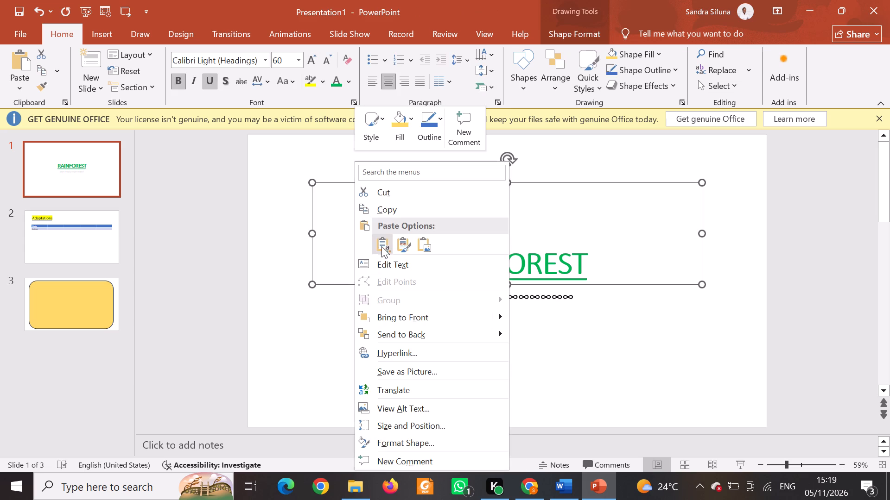
pyautogui.click(381, 246)
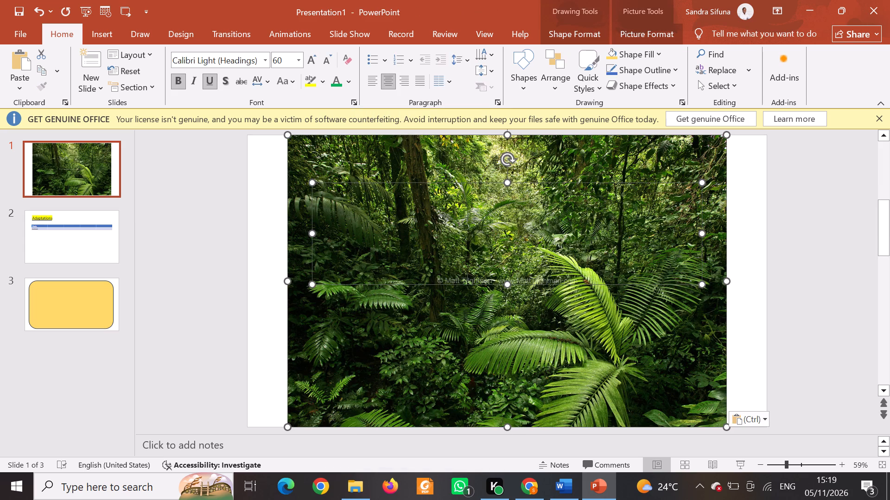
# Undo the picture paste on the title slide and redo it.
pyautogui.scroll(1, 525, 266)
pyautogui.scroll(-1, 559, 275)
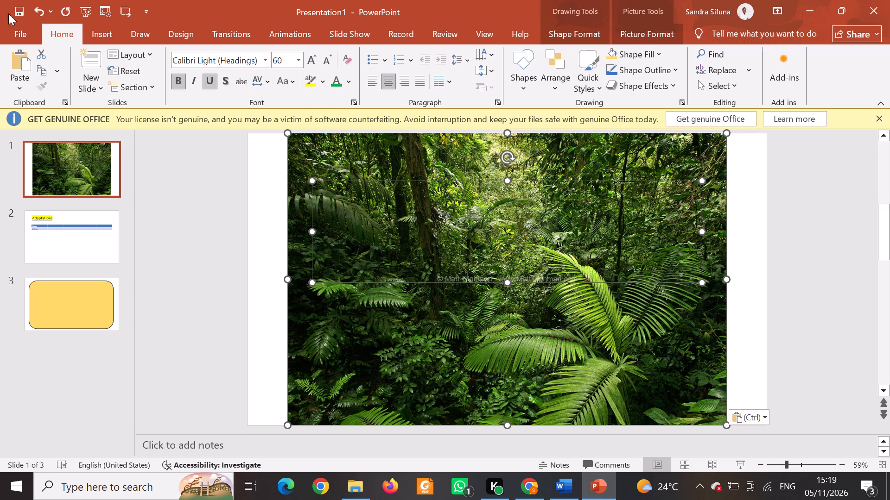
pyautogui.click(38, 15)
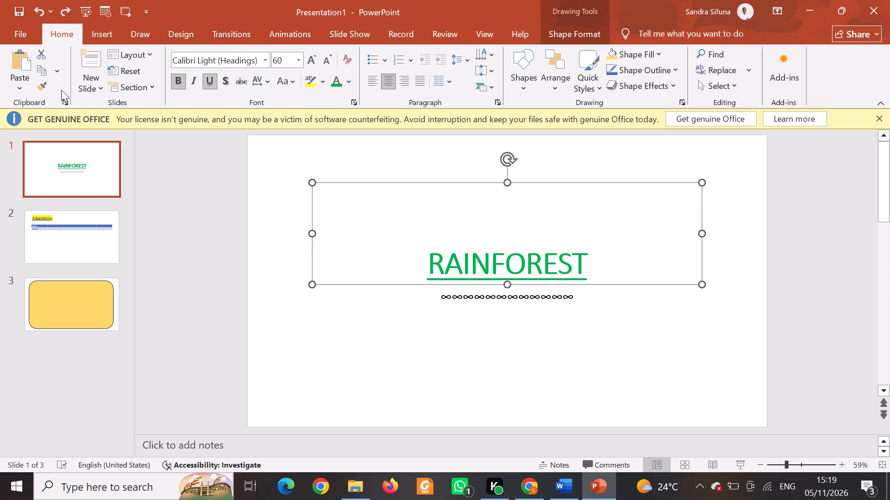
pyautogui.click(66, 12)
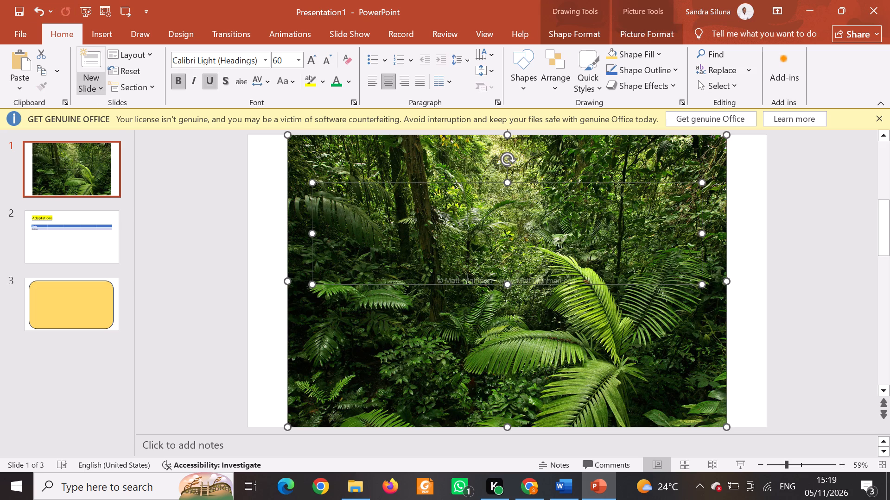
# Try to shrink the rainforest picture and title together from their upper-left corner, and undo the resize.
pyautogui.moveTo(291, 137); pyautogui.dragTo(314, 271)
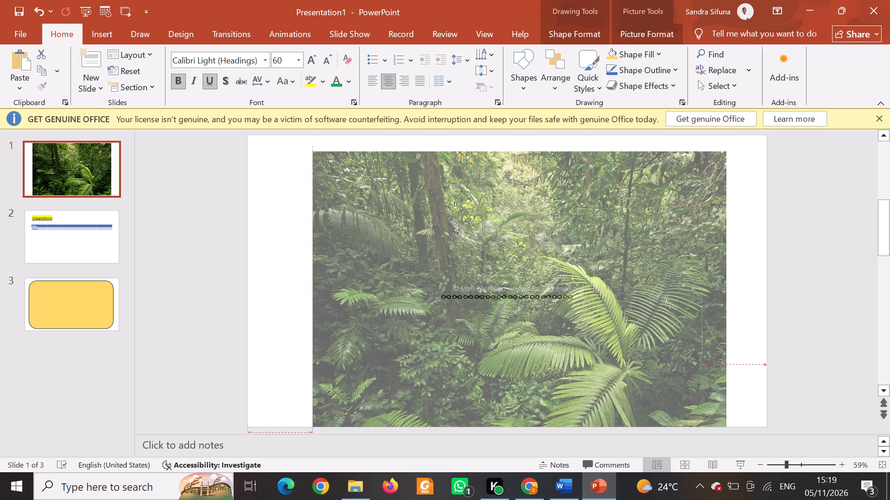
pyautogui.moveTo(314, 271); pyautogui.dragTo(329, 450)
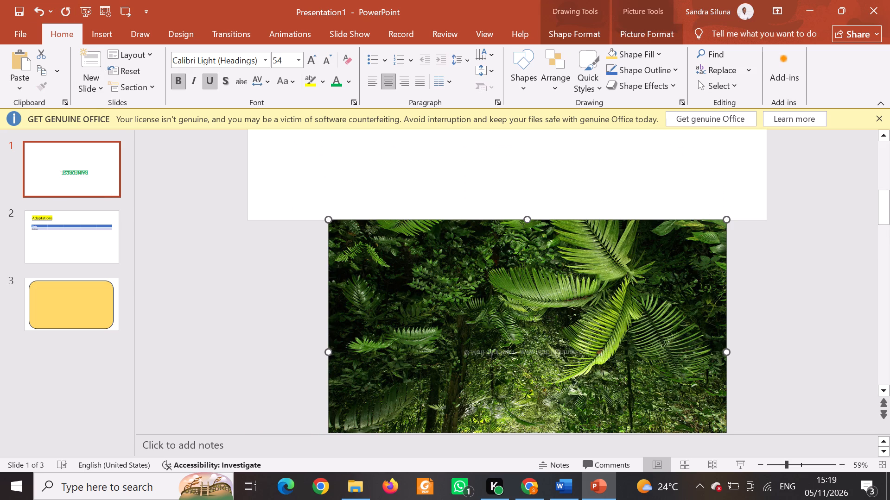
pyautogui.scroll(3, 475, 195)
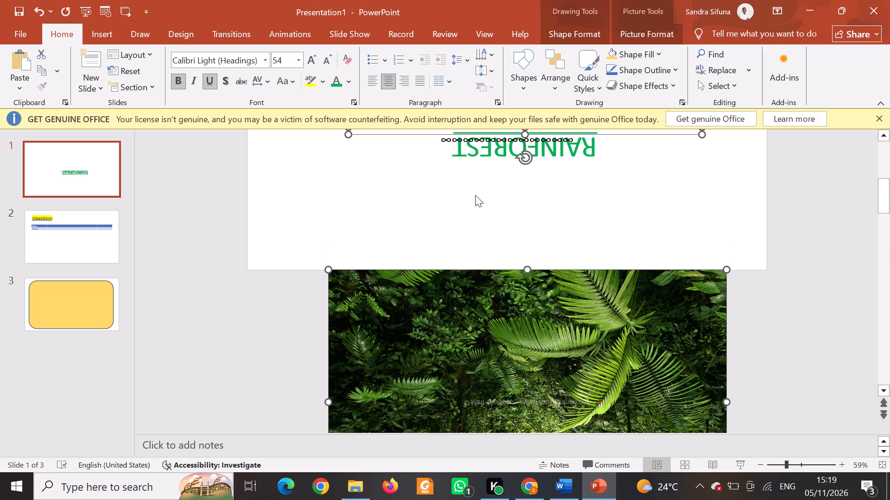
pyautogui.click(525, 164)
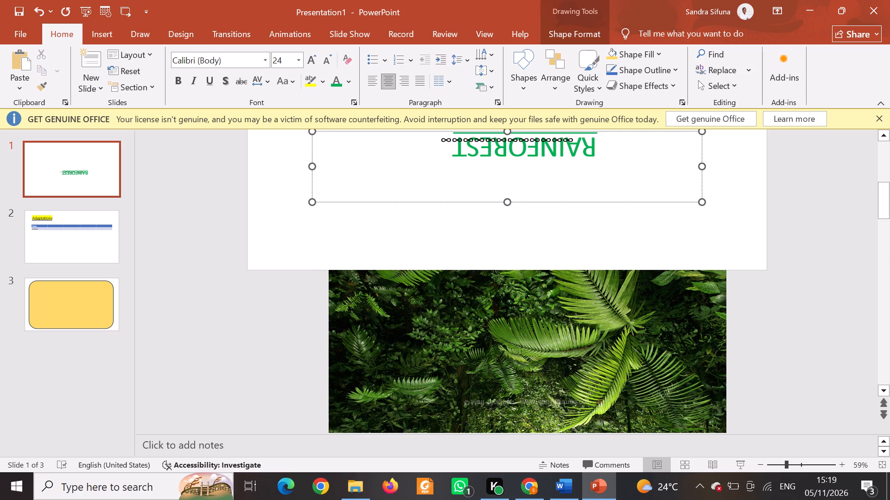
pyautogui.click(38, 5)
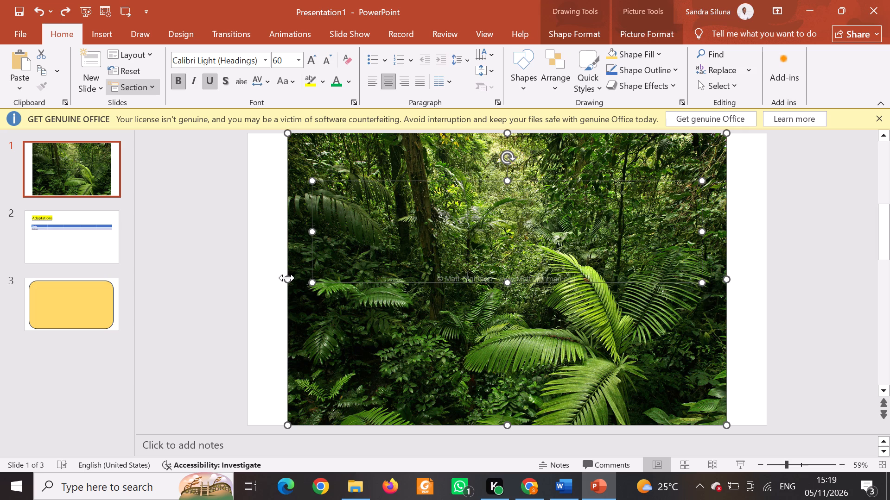
# Shrink the rainforest picture and title together from their left edge and upper-left corner to about half the slide's width.
pyautogui.moveTo(287, 278); pyautogui.dragTo(306, 322)
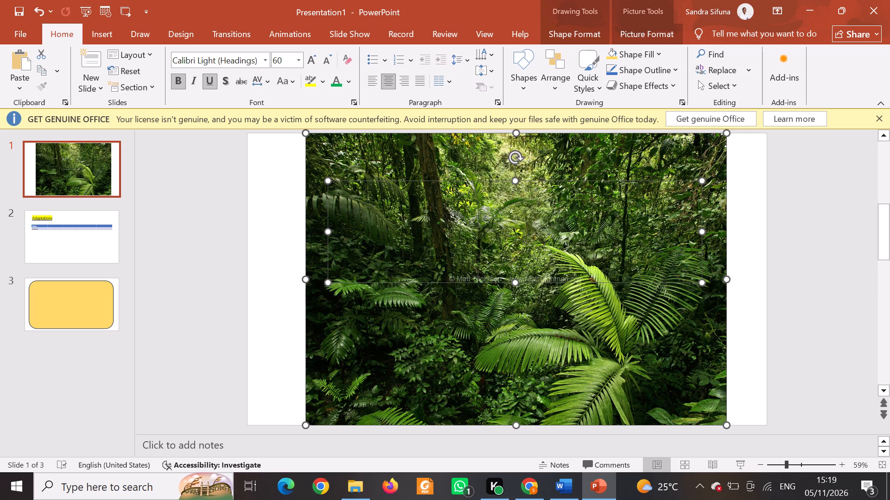
pyautogui.moveTo(305, 134); pyautogui.dragTo(311, 164)
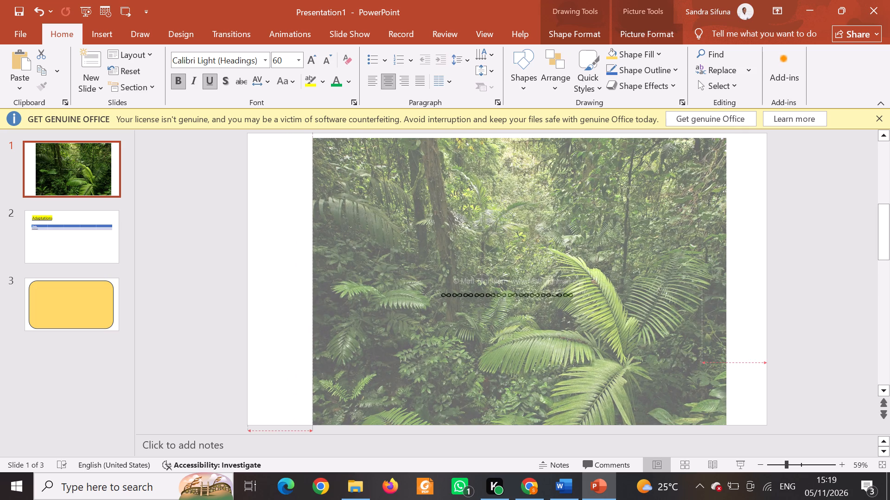
pyautogui.moveTo(311, 164); pyautogui.dragTo(381, 478)
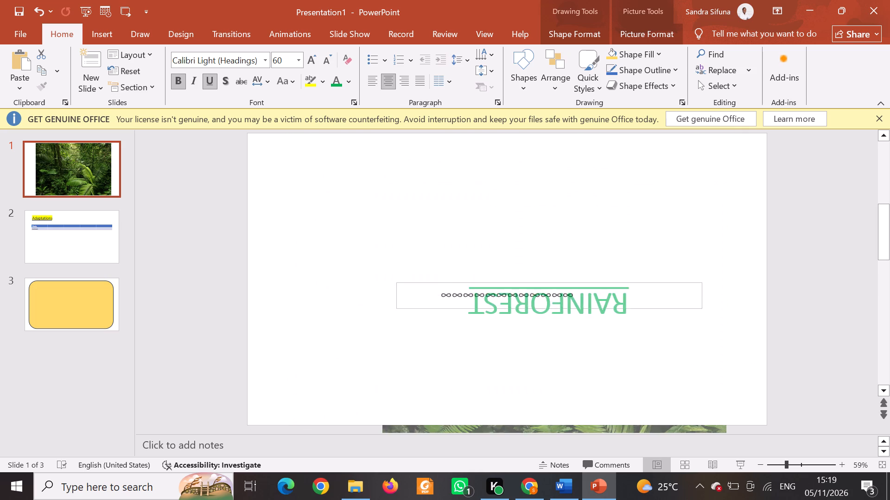
pyautogui.moveTo(381, 478); pyautogui.dragTo(384, 330)
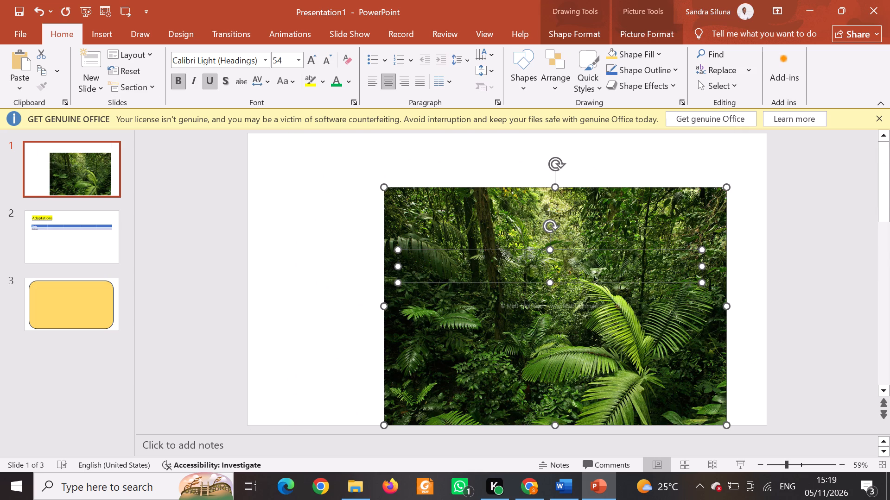
pyautogui.moveTo(394, 250); pyautogui.dragTo(383, 238)
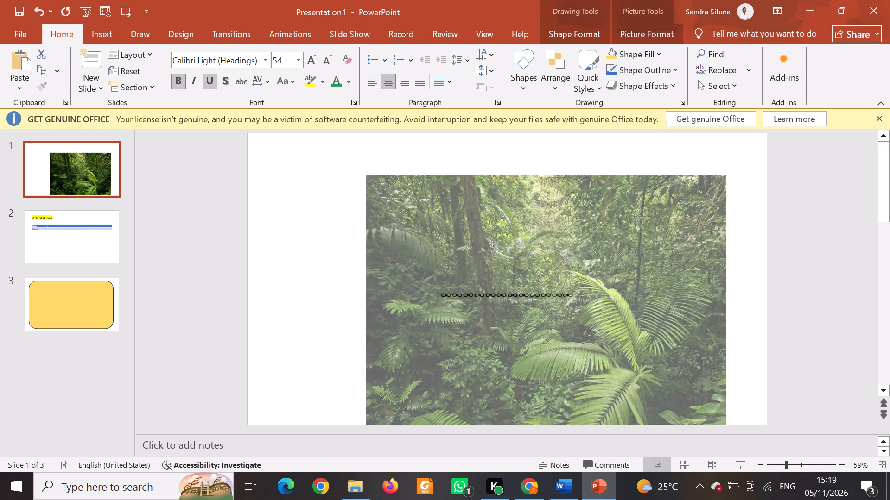
pyautogui.moveTo(383, 238); pyautogui.dragTo(448, 280)
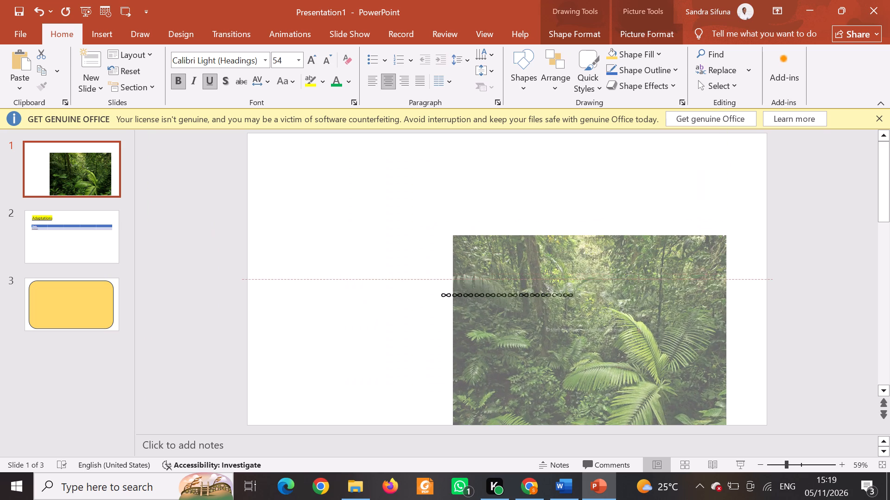
pyautogui.moveTo(448, 280); pyautogui.dragTo(468, 275)
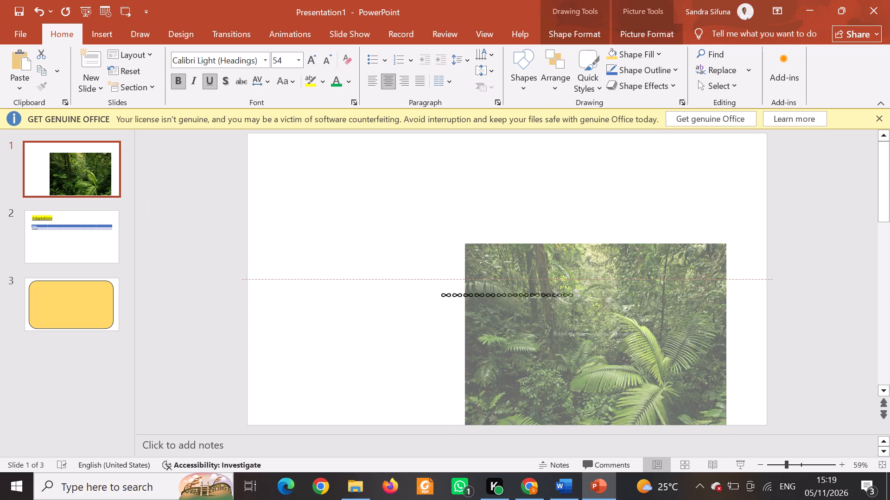
pyautogui.moveTo(468, 275); pyautogui.dragTo(468, 275)
# Move the shrunken picture and title together toward the centre of the title slide.
pyautogui.moveTo(491, 275); pyautogui.dragTo(464, 255)
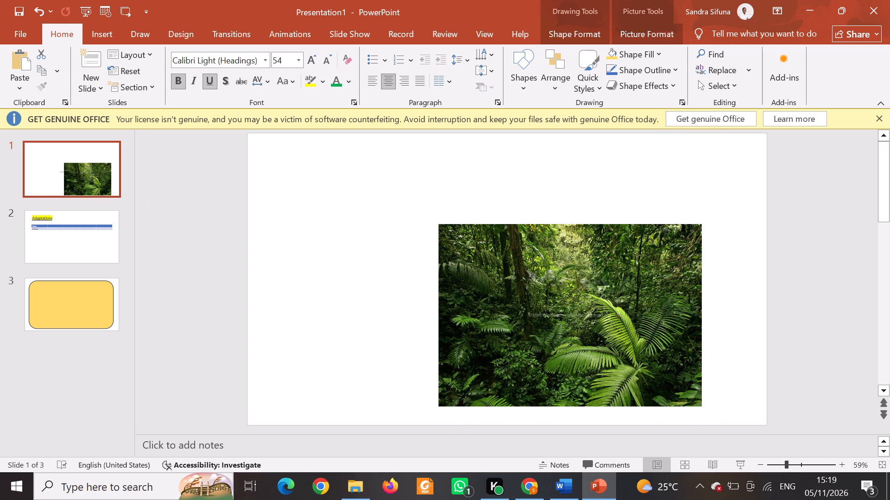
pyautogui.moveTo(464, 255); pyautogui.dragTo(463, 255)
pyautogui.click(483, 261)
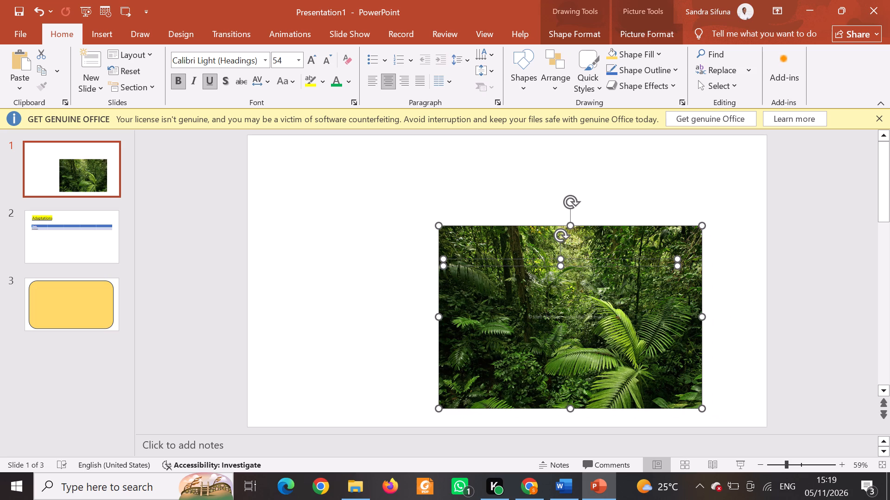
pyautogui.moveTo(483, 261); pyautogui.dragTo(435, 247)
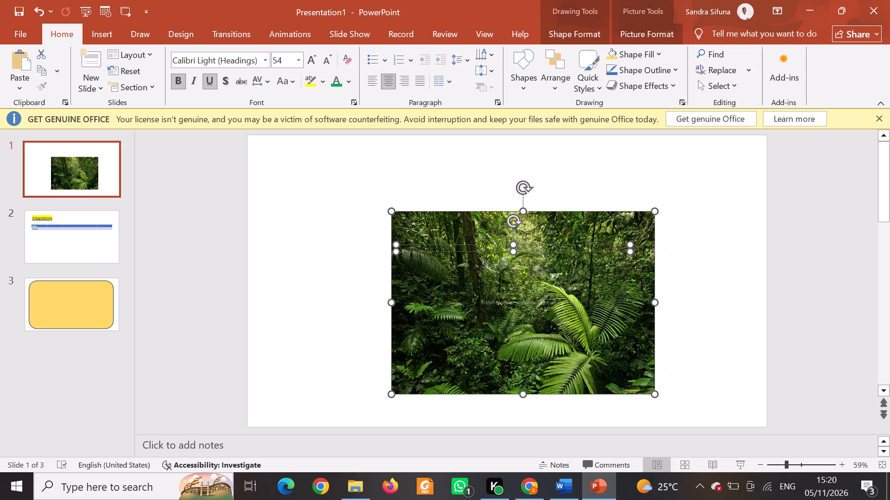
pyautogui.click(435, 247)
pyautogui.click(435, 247)
pyautogui.moveTo(435, 247); pyautogui.dragTo(421, 247)
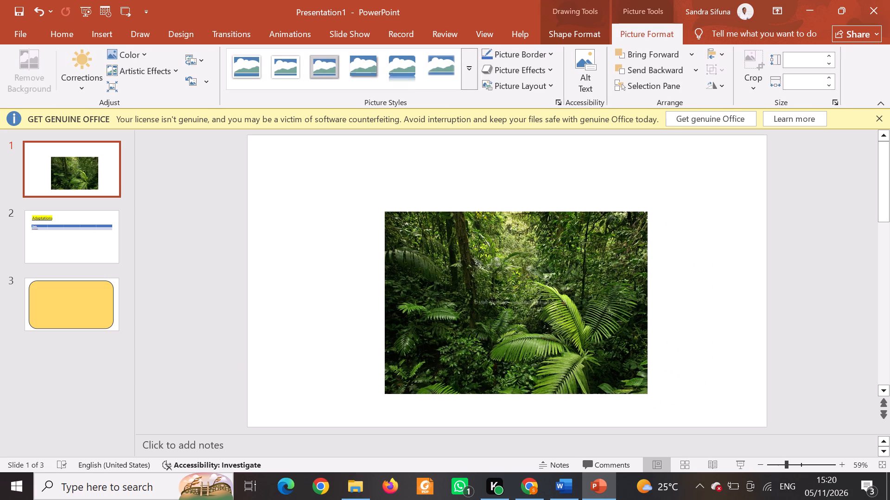
pyautogui.moveTo(421, 247); pyautogui.dragTo(408, 245)
# Resize the picture and title together from their left side until the picture is nearly as wide as the slide.
pyautogui.moveTo(369, 244); pyautogui.dragTo(437, 249)
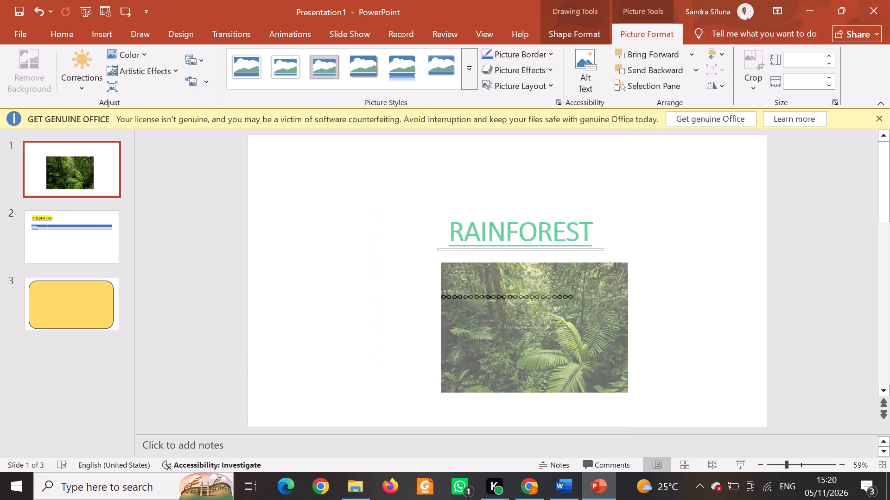
pyautogui.moveTo(437, 249); pyautogui.dragTo(411, 250)
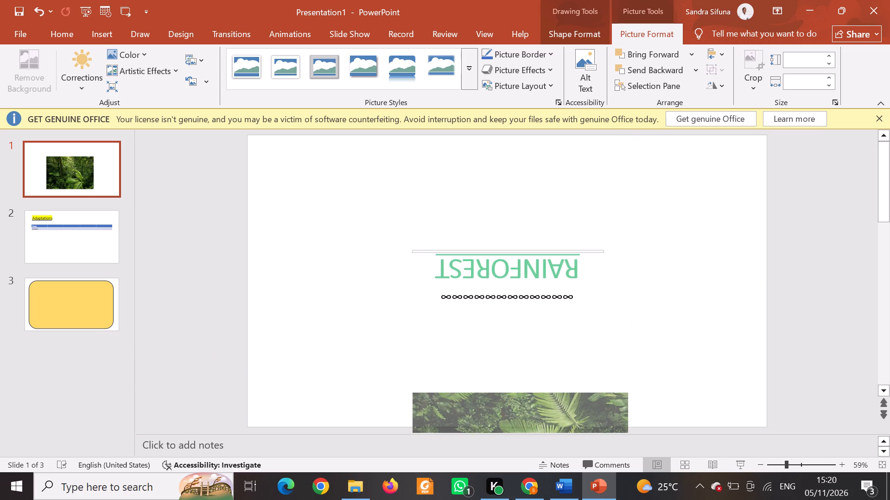
pyautogui.moveTo(411, 250); pyautogui.dragTo(403, 237)
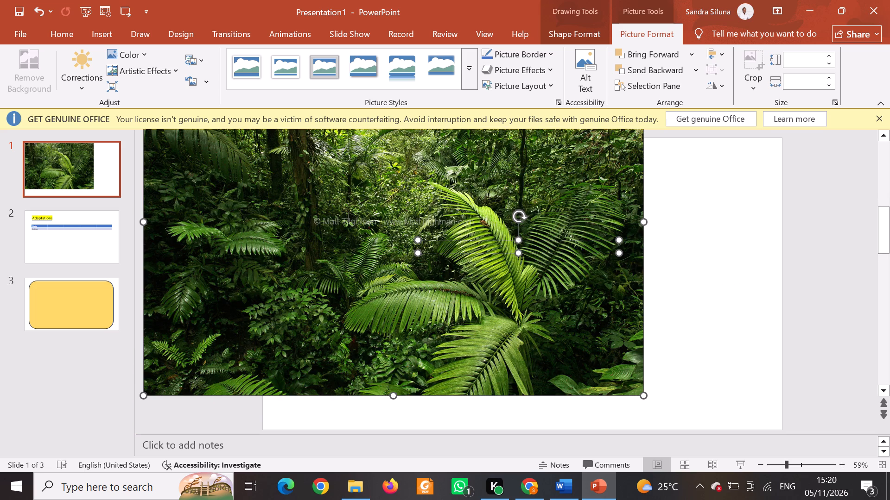
# Move the enlarged picture and title together to the right so the picture covers most of the title slide.
pyautogui.moveTo(648, 218); pyautogui.dragTo(645, 227)
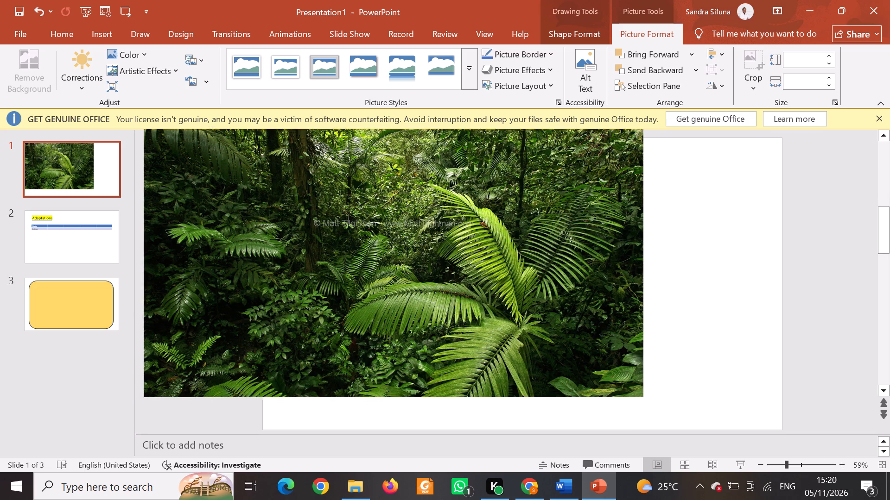
pyautogui.moveTo(645, 227); pyautogui.dragTo(775, 266)
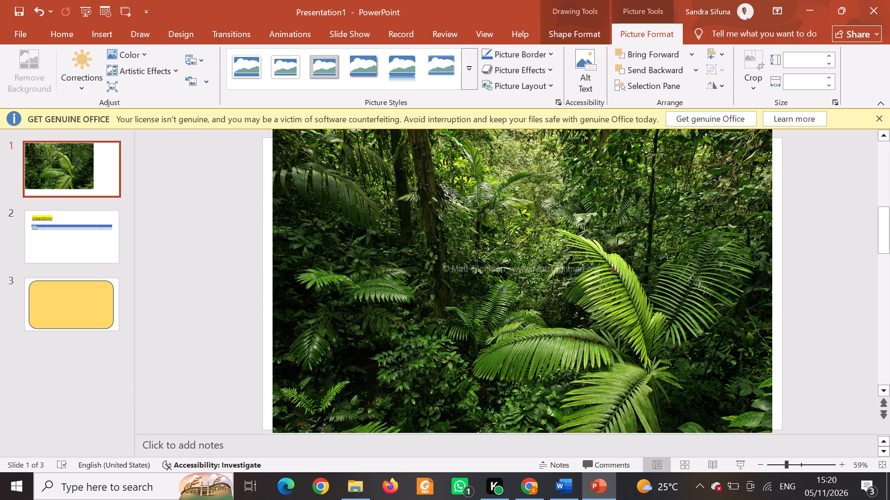
pyautogui.moveTo(775, 266); pyautogui.dragTo(753, 277)
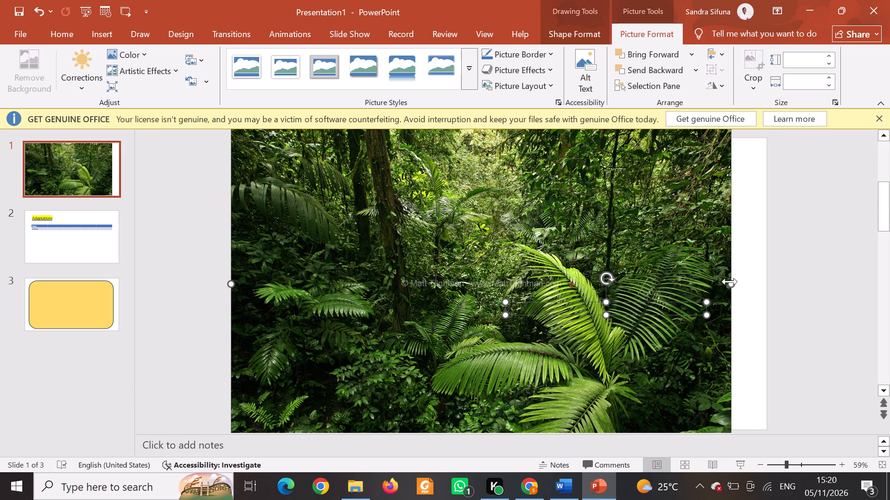
# Narrow the picture slightly from its right edge and lower its top edge to leave a blank band along the slide's top.
pyautogui.moveTo(730, 284); pyautogui.dragTo(716, 303)
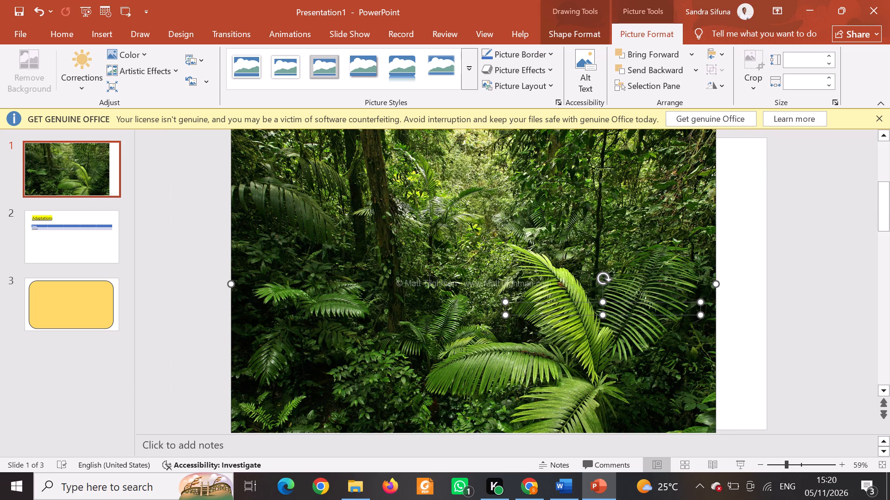
pyautogui.scroll(1, 716, 303)
pyautogui.moveTo(471, 140); pyautogui.dragTo(608, 241)
# Move the picture and title together right and slightly up so the picture sits roughly centred across the slide's width.
pyautogui.hscroll(1, 608, 241)
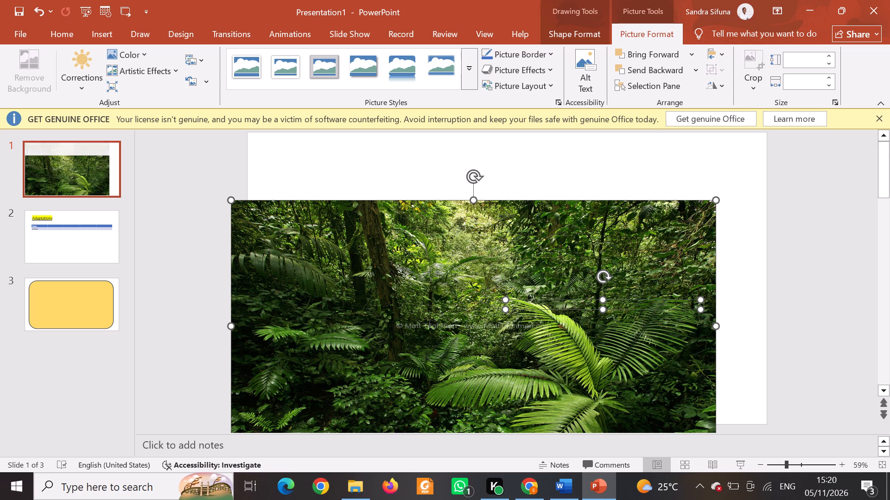
pyautogui.hscroll(1, 608, 241)
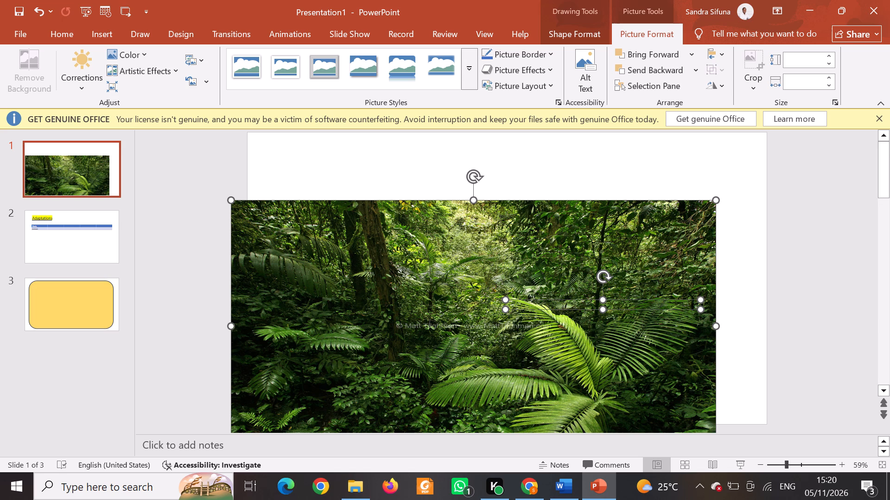
pyautogui.moveTo(229, 321); pyautogui.dragTo(259, 313)
pyautogui.click(484, 320)
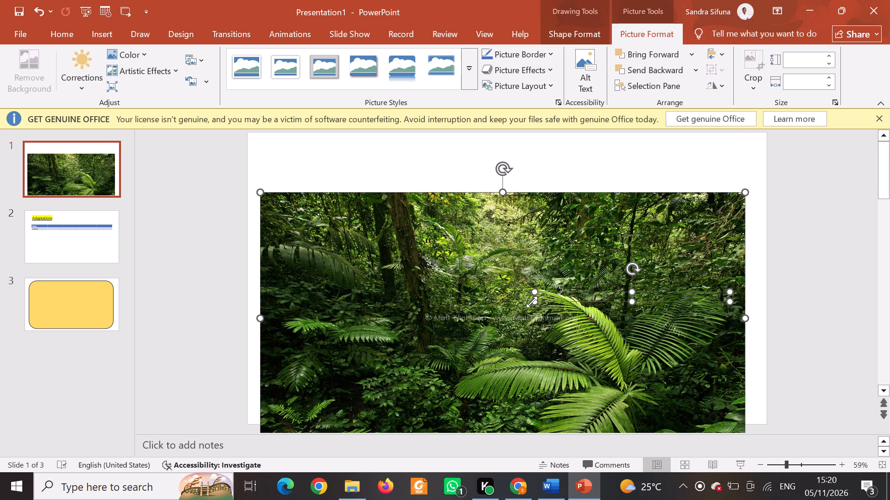
pyautogui.click(552, 302)
pyautogui.click(541, 299)
pyautogui.click(541, 299)
pyautogui.moveTo(541, 299); pyautogui.dragTo(556, 288)
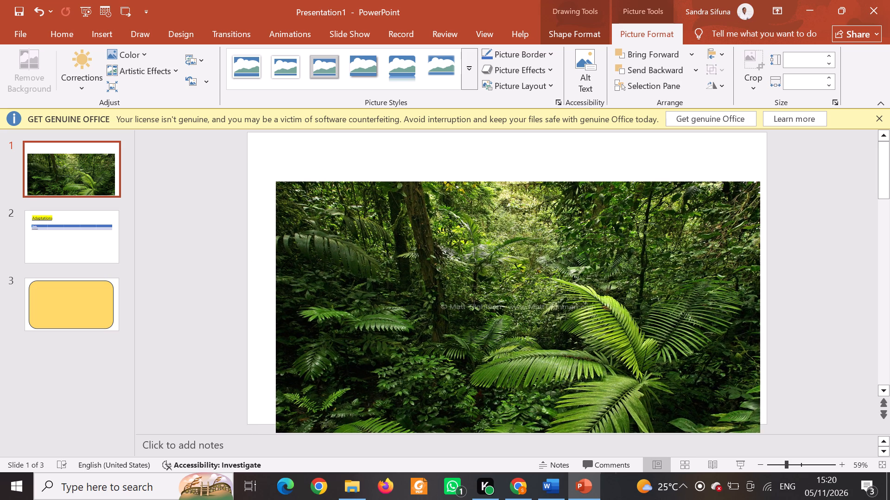
pyautogui.moveTo(556, 288); pyautogui.dragTo(549, 288)
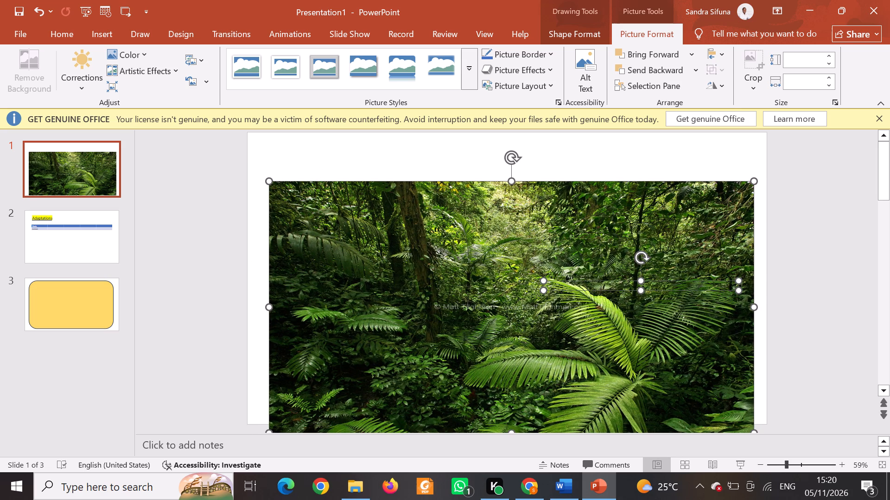
# Clear the joint selection of the rainforest picture and the title box on the title slide.
pyautogui.click(589, 285)
pyautogui.tripleClick(589, 285)
pyautogui.click(589, 285)
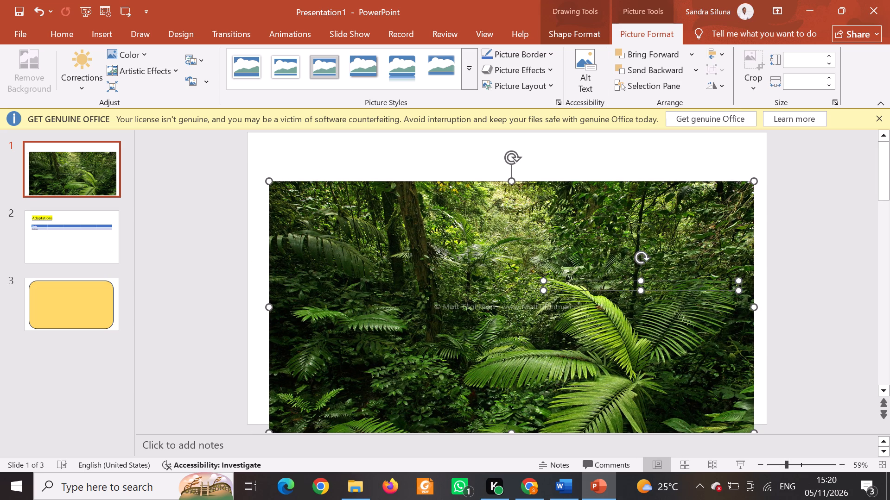
pyautogui.click(617, 204)
pyautogui.click(631, 163)
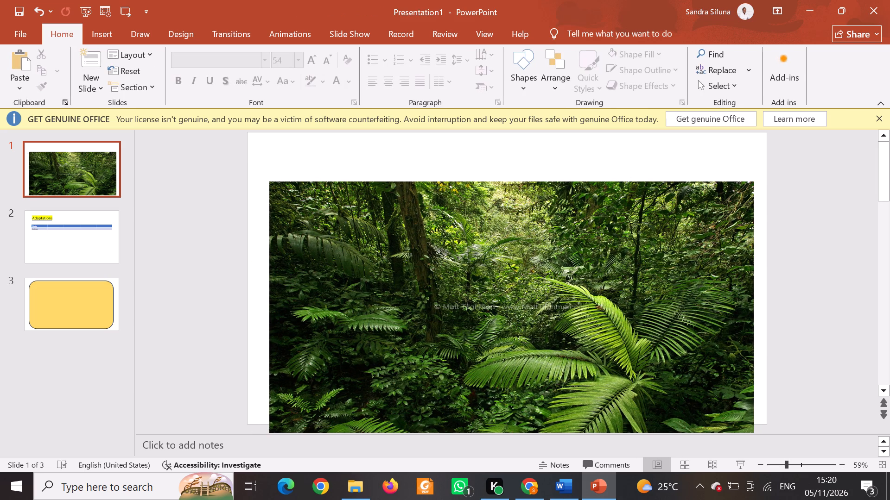
pyautogui.click(595, 317)
pyautogui.click(604, 298)
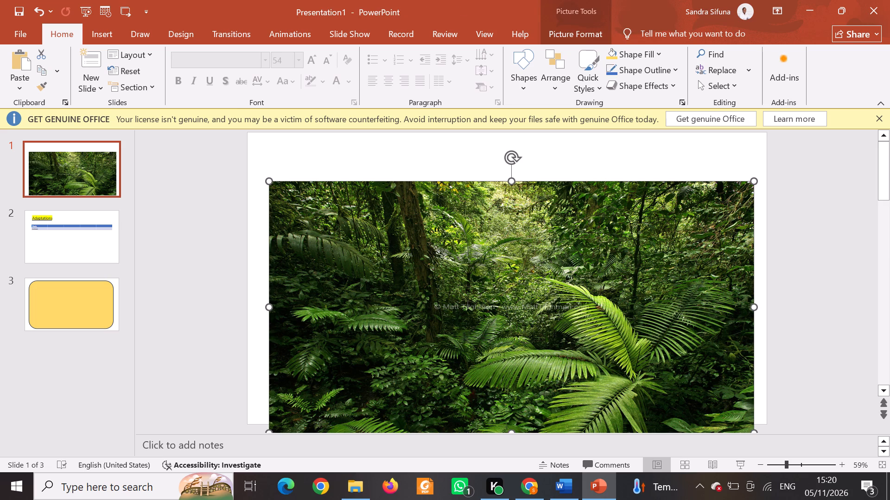
pyautogui.click(385, 150)
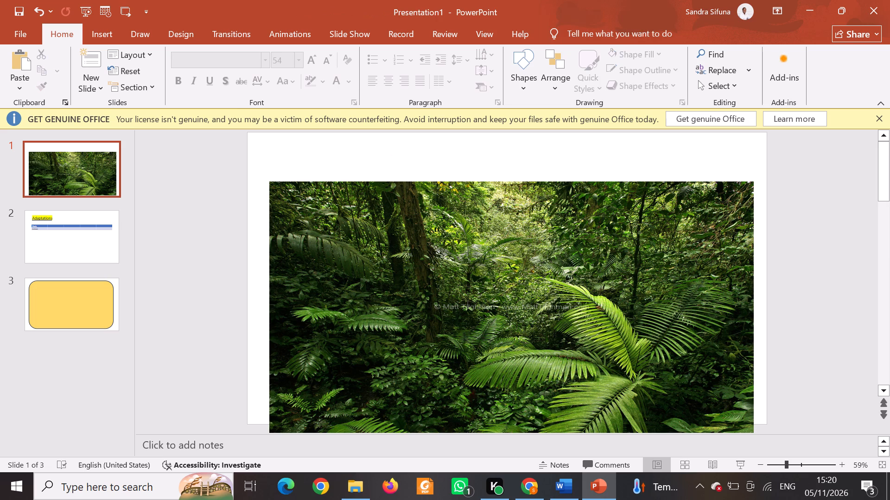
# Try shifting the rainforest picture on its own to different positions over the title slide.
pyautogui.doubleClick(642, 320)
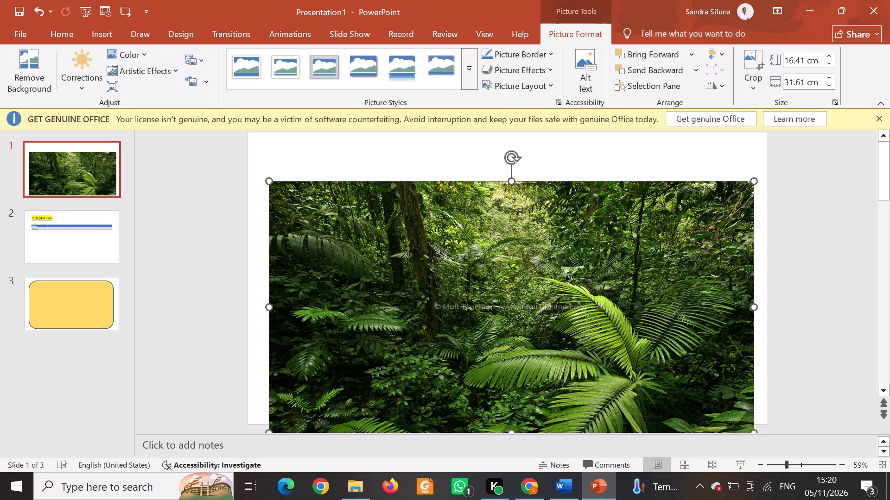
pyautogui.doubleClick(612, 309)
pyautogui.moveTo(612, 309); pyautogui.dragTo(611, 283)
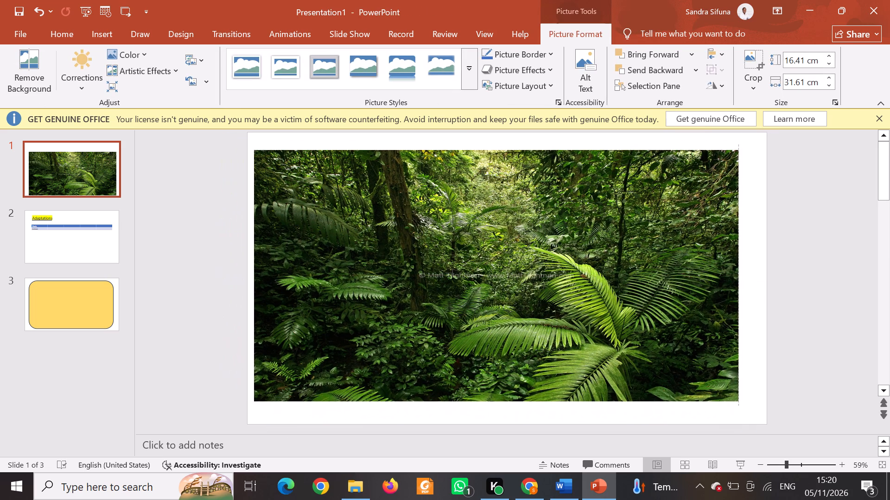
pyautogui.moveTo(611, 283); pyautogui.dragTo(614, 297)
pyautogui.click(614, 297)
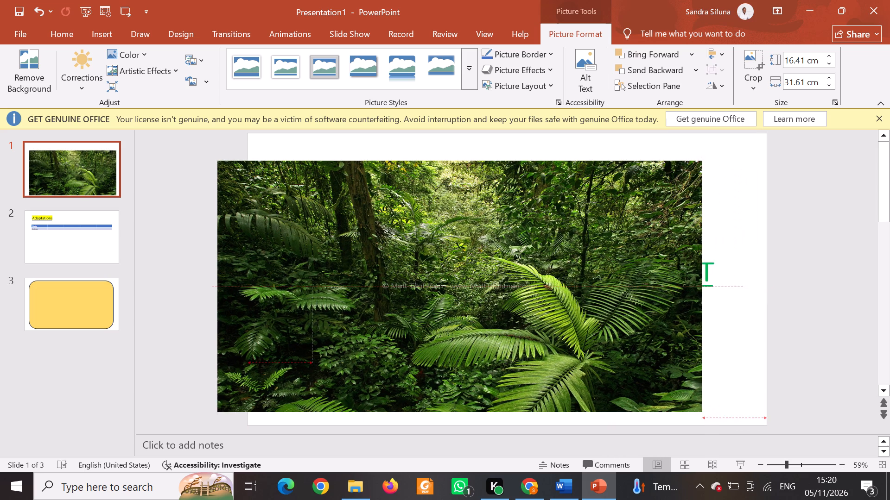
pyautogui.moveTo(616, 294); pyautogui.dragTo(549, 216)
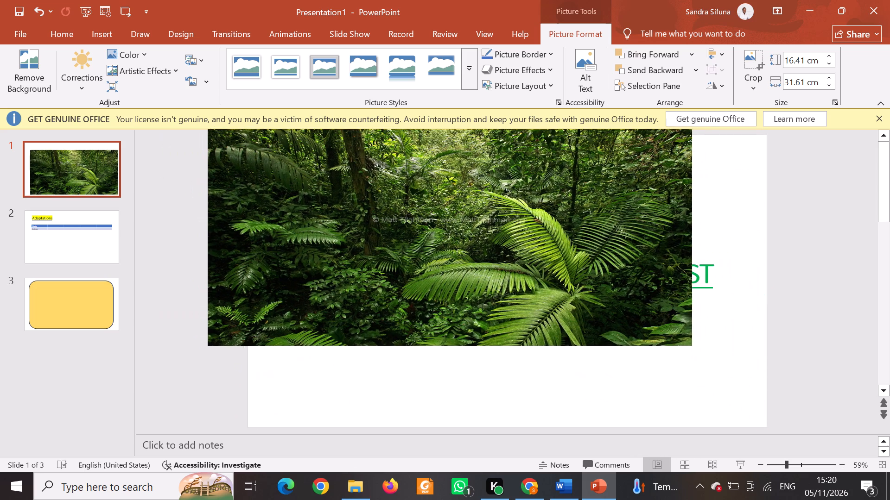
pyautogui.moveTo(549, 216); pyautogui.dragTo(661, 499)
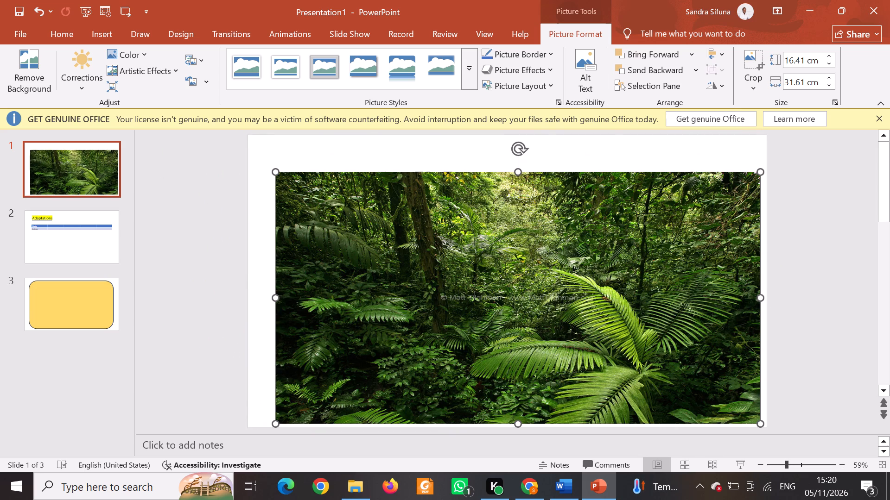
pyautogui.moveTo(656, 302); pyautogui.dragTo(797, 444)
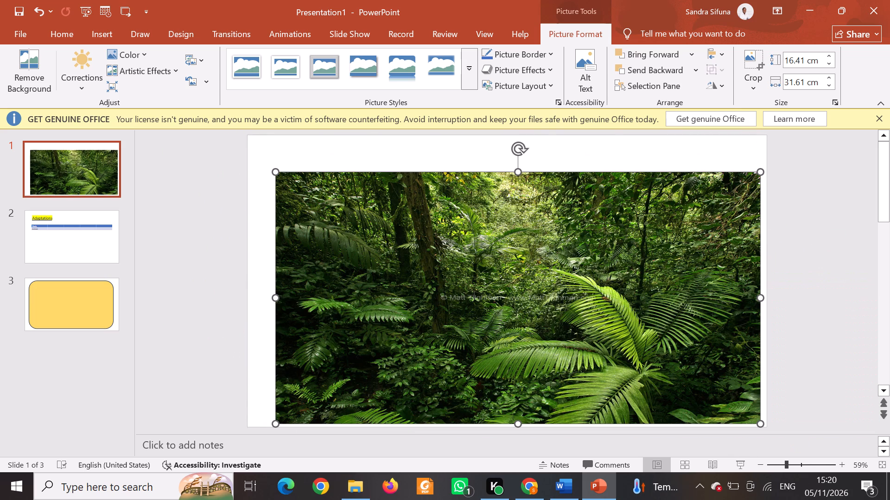
# Move the rainforest picture far left, mostly off the slide, clear of the title and subtitle text.
pyautogui.moveTo(602, 357); pyautogui.dragTo(146, 363)
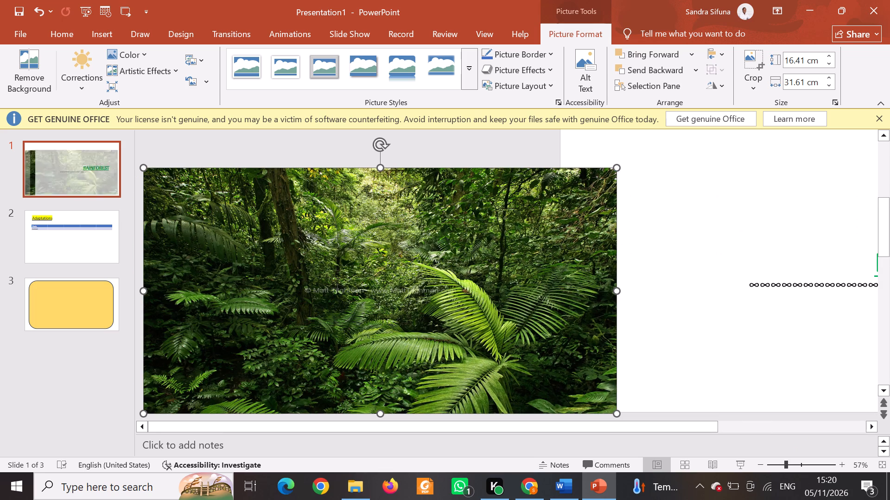
# Select the subtitle's row of infinity symbols, then the text of the RAINFOREST title.
pyautogui.moveTo(775, 282); pyautogui.dragTo(653, 331)
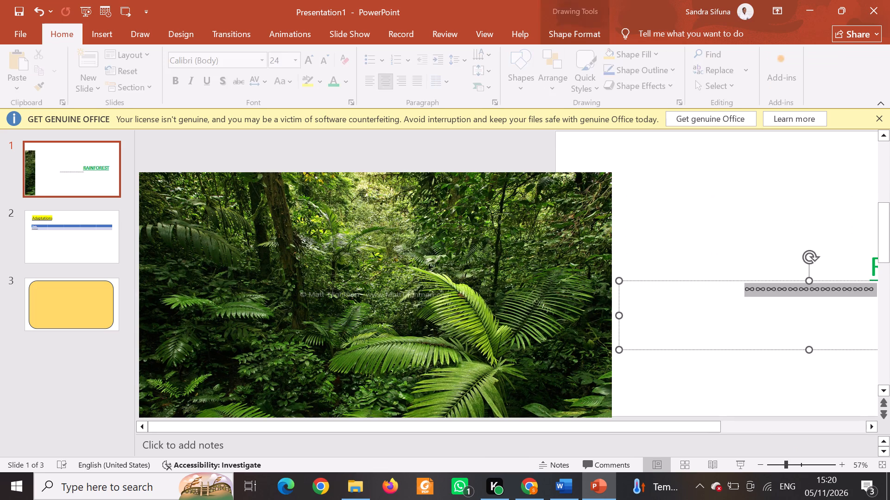
pyautogui.moveTo(653, 331); pyautogui.dragTo(864, 272)
pyautogui.moveTo(864, 272); pyautogui.dragTo(853, 273)
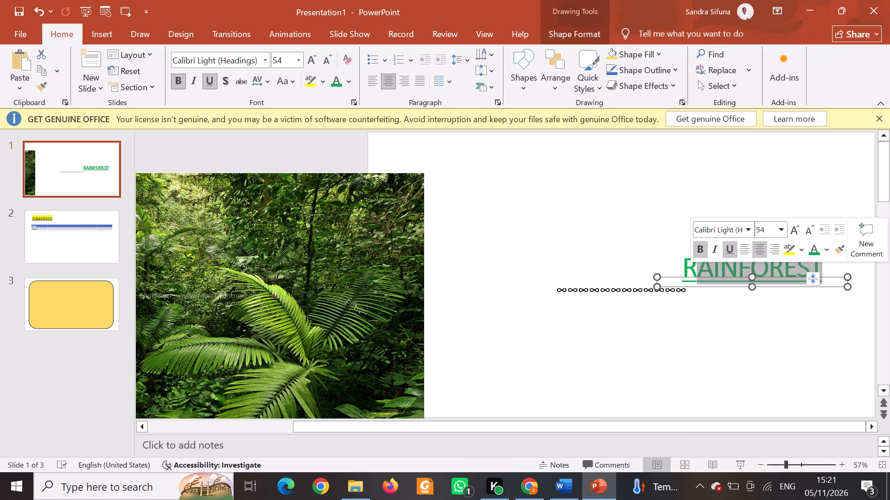
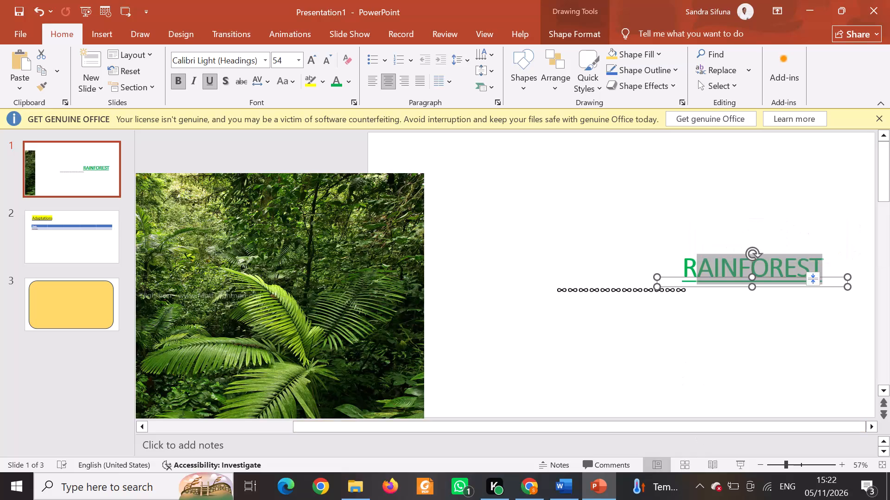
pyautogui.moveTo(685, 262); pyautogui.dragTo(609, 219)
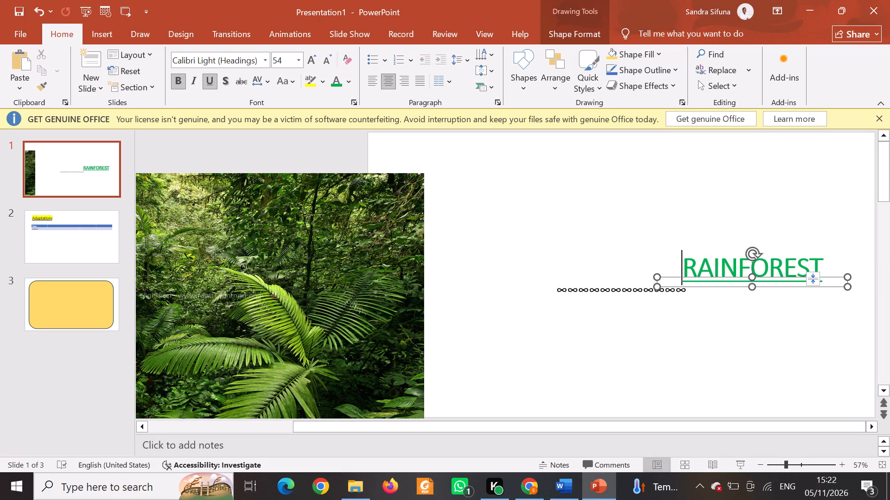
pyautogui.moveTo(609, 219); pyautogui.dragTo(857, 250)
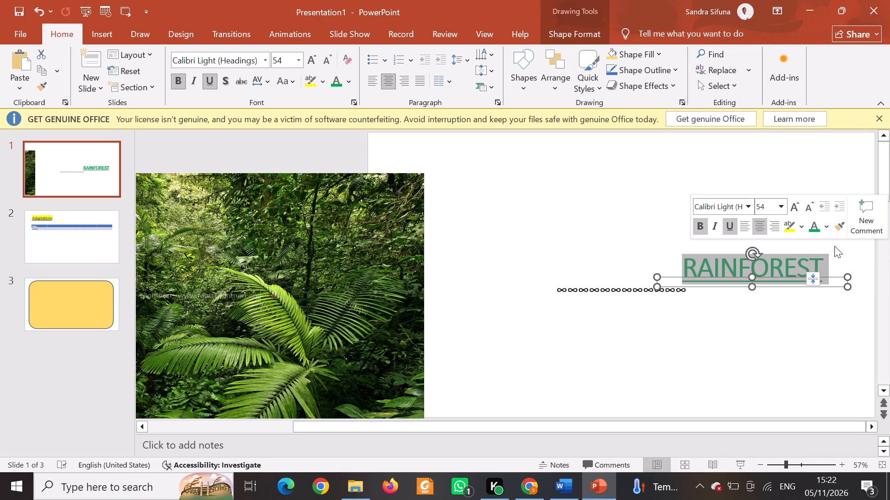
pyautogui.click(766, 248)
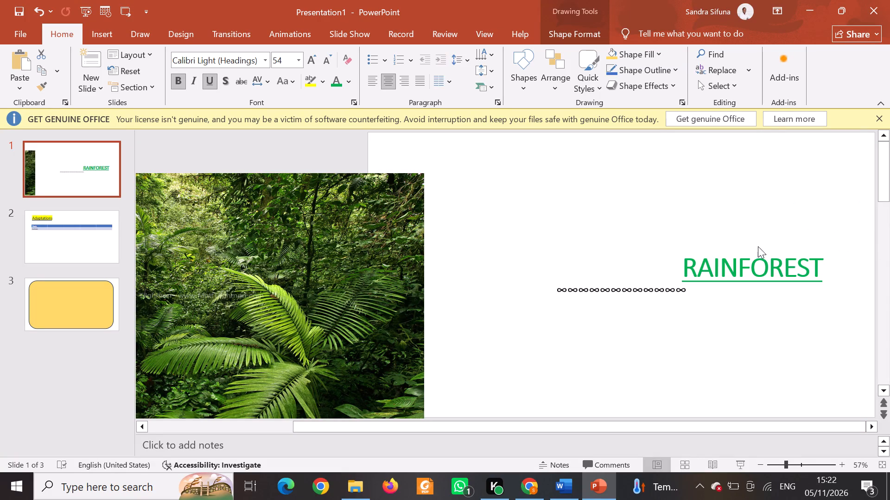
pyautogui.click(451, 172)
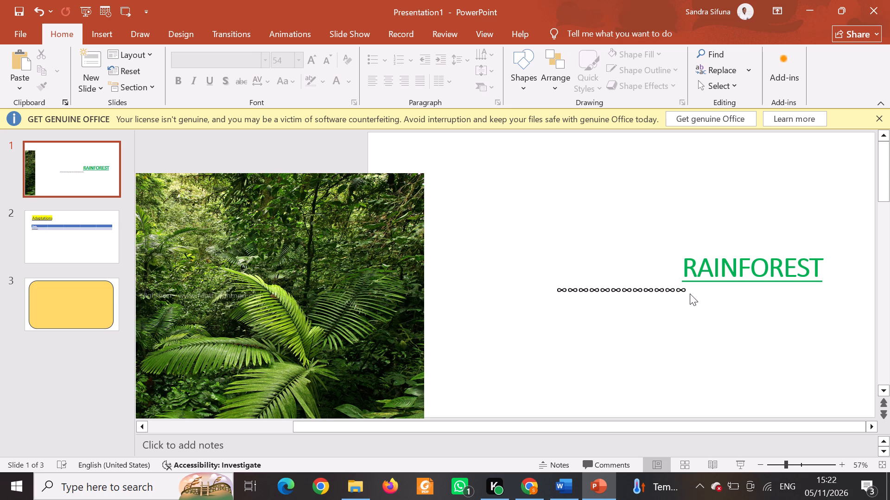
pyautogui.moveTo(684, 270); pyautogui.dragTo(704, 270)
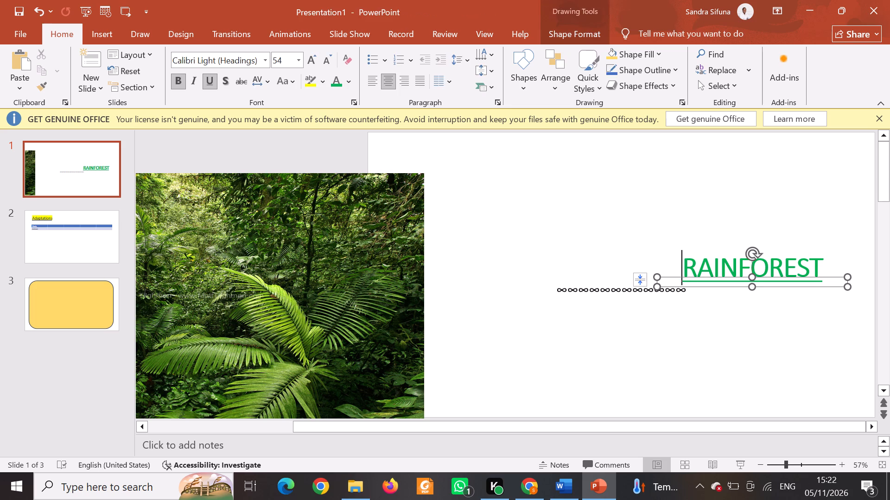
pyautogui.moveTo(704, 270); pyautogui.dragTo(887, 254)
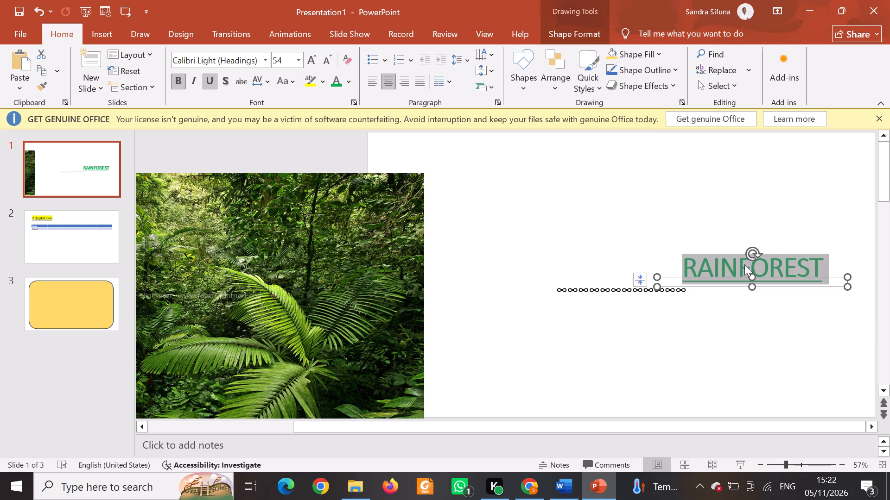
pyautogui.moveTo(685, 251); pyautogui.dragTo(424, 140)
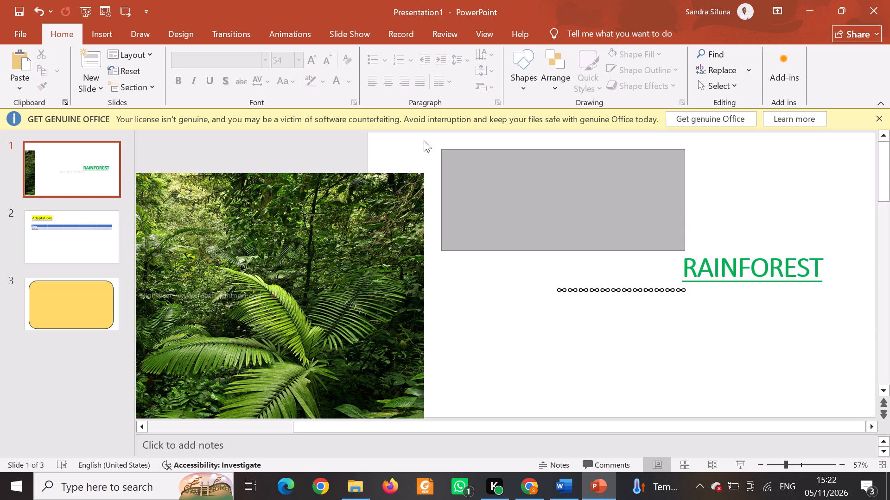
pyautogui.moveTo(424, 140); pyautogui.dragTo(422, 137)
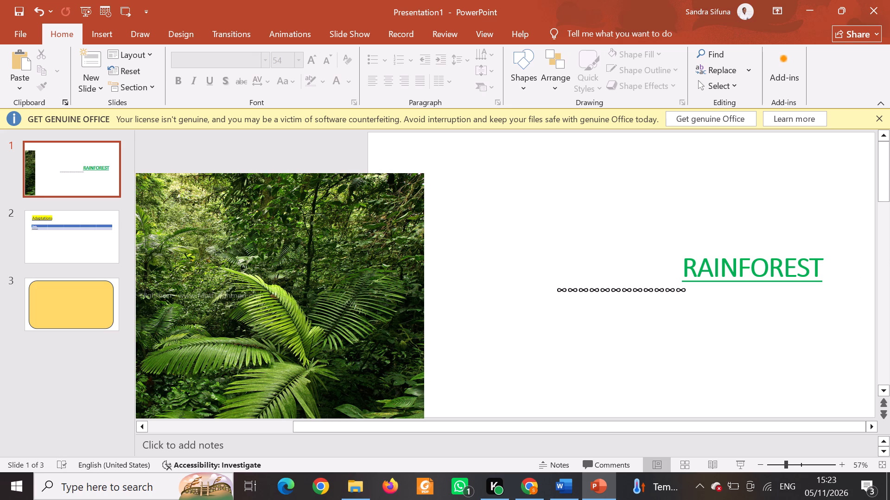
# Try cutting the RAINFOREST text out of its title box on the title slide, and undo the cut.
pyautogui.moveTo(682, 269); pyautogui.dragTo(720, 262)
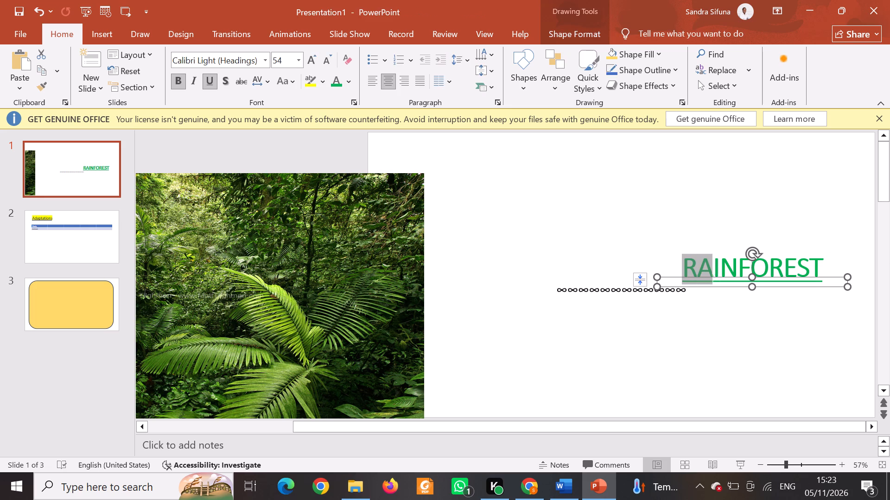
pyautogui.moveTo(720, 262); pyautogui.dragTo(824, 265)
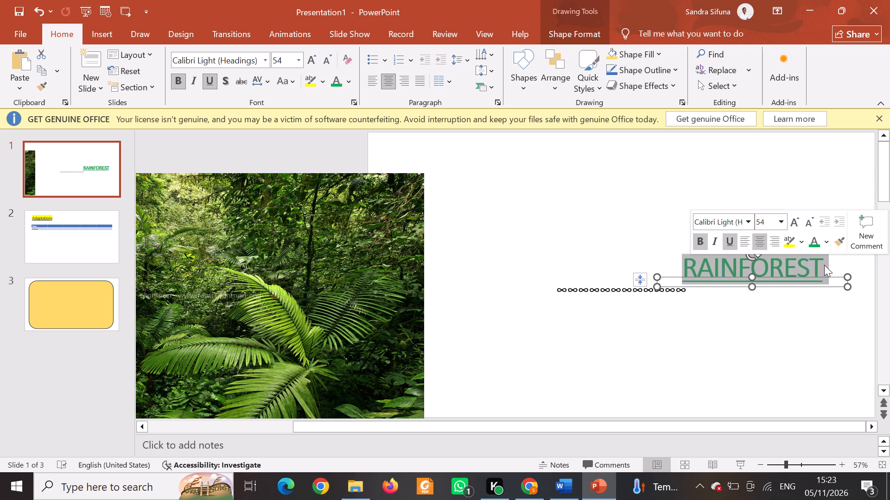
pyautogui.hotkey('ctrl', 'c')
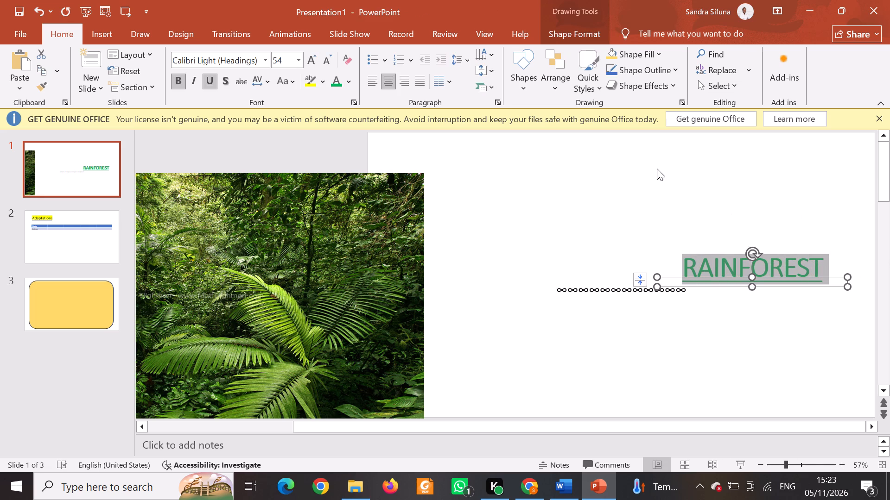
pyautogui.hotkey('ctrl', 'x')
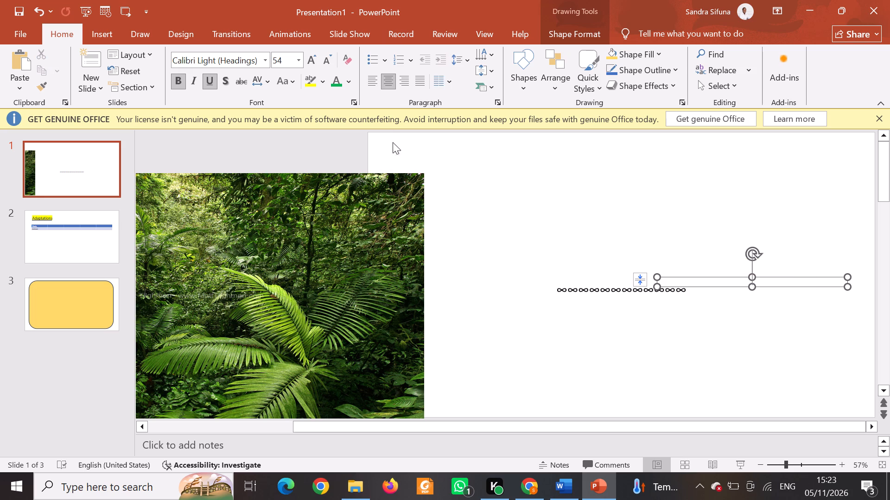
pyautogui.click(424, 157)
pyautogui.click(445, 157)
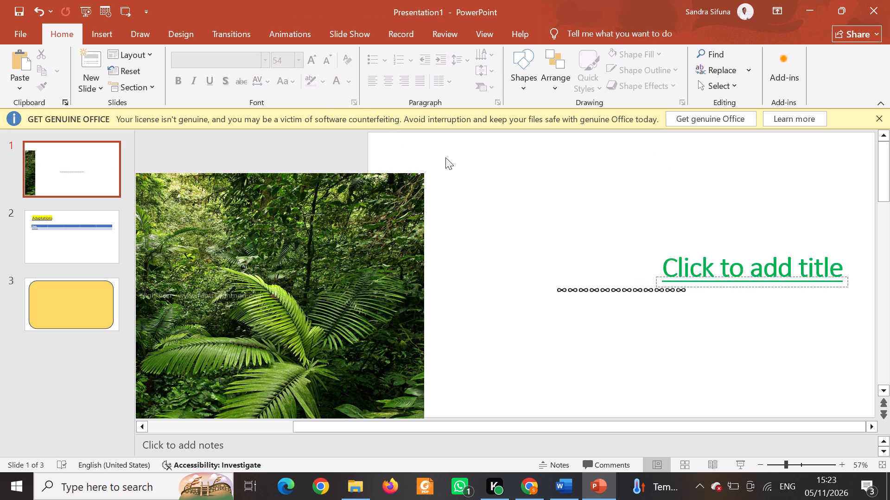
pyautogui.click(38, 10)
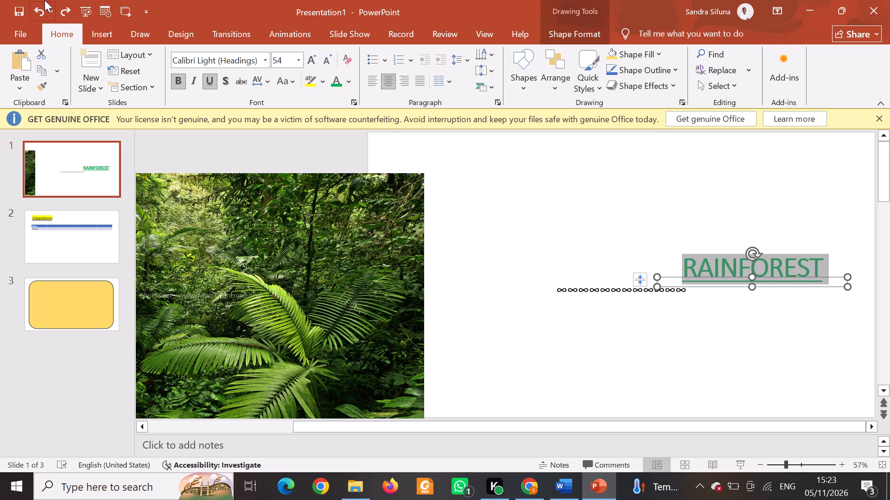
# Undo the title slide changes back to before the rainforest picture was inserted, keeping slide 3's rounded rectangle filled gold.
pyautogui.click(41, 5)
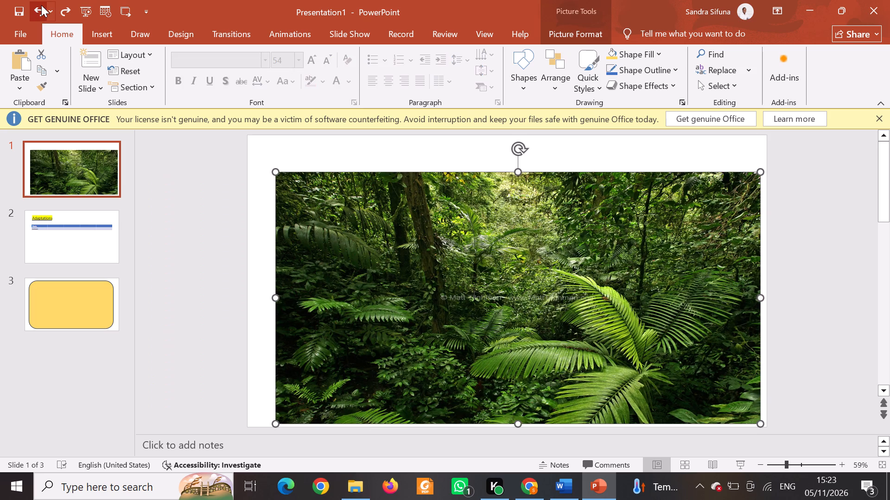
pyautogui.click(41, 5)
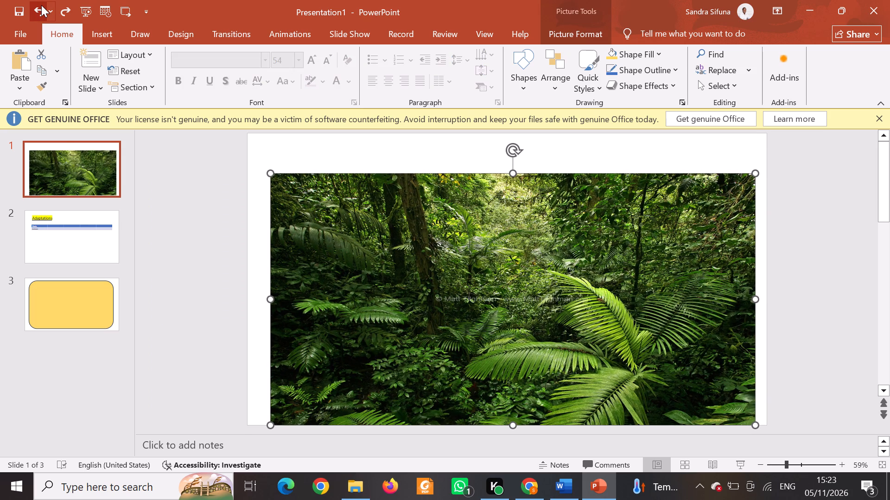
pyautogui.click(41, 5)
pyautogui.click(41, 5)
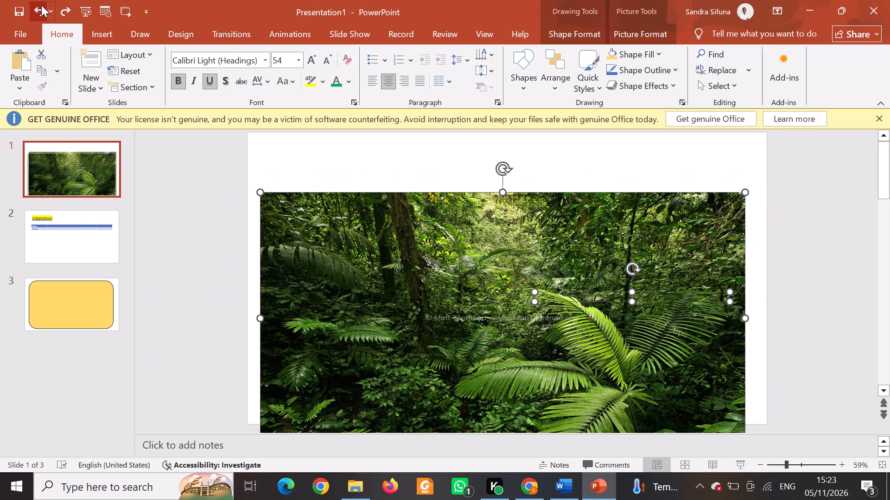
pyautogui.click(41, 5)
pyautogui.click(41, 5)
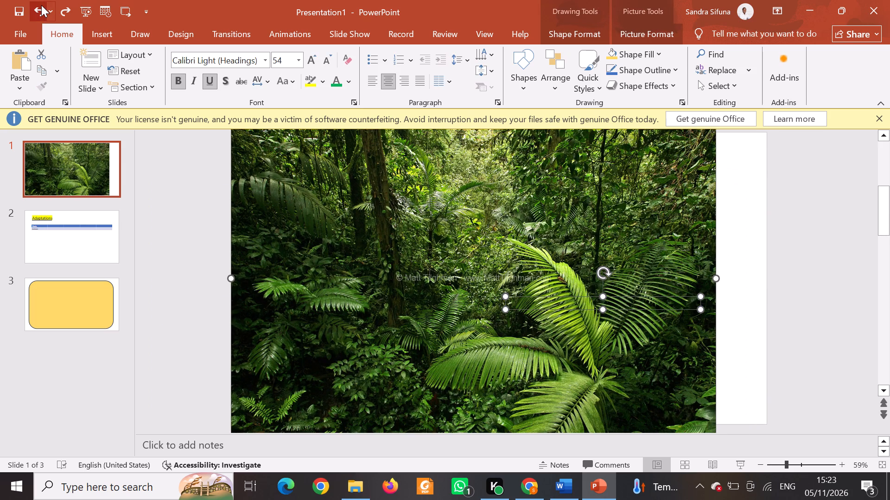
pyautogui.click(41, 5)
pyautogui.click(41, 5)
pyautogui.click(41, 5)
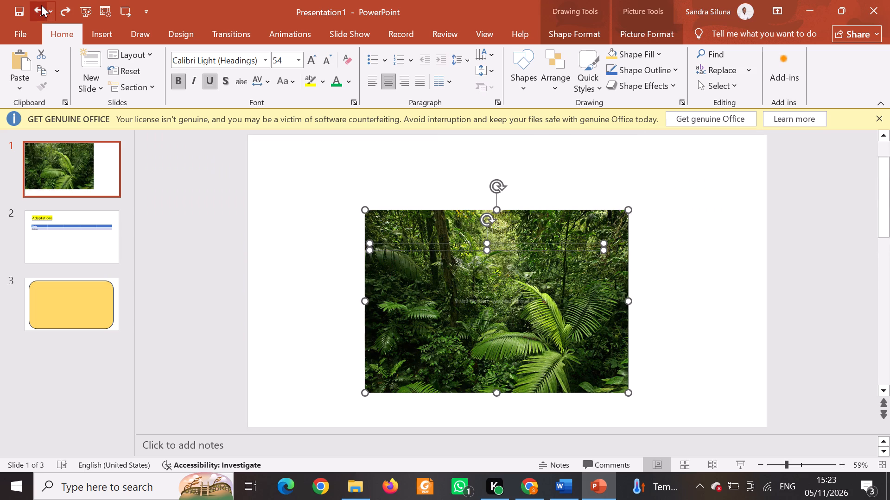
pyautogui.click(41, 5)
pyautogui.click(41, 5)
pyautogui.click(41, 5)
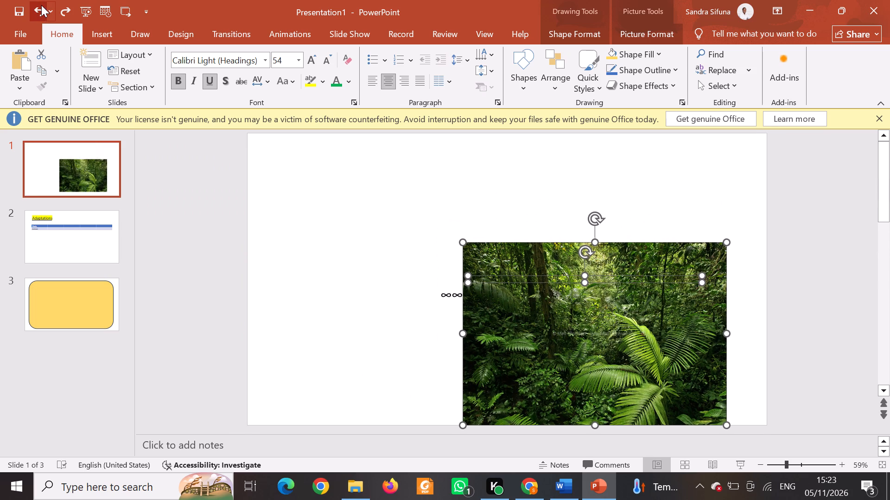
pyautogui.click(41, 5)
pyautogui.click(41, 5)
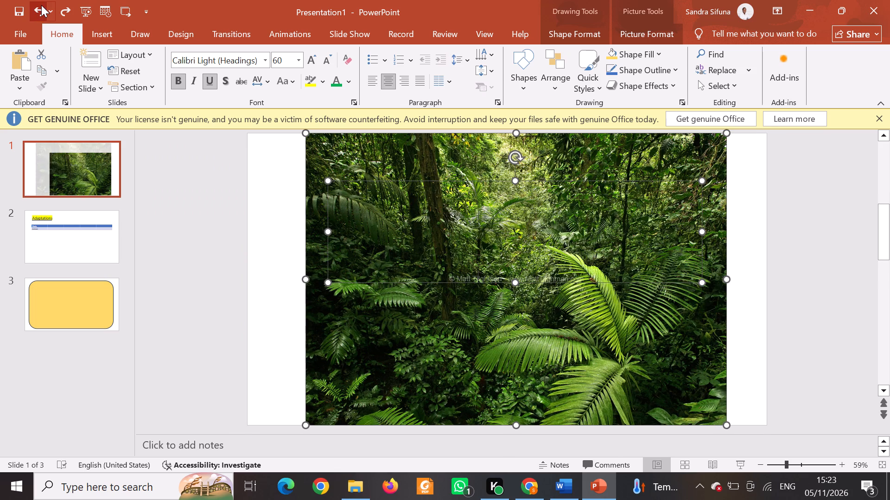
pyautogui.click(41, 5)
pyautogui.click(41, 5)
pyautogui.click(41, 5)
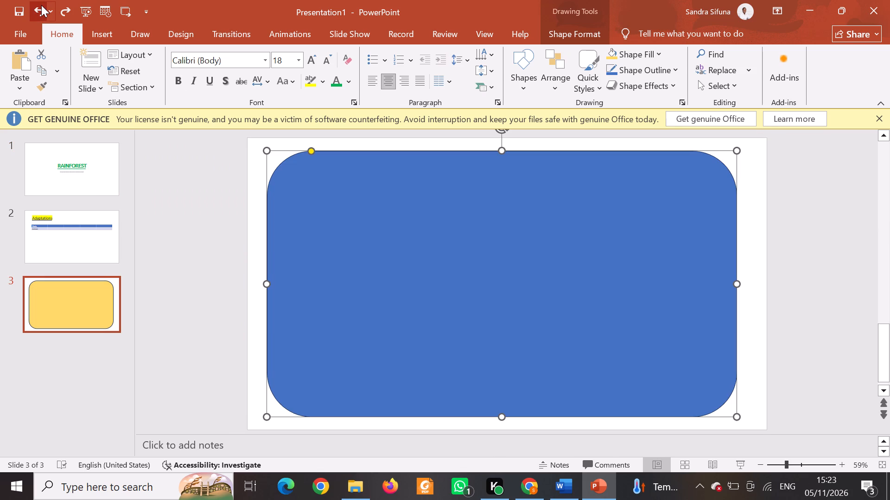
pyautogui.click(67, 13)
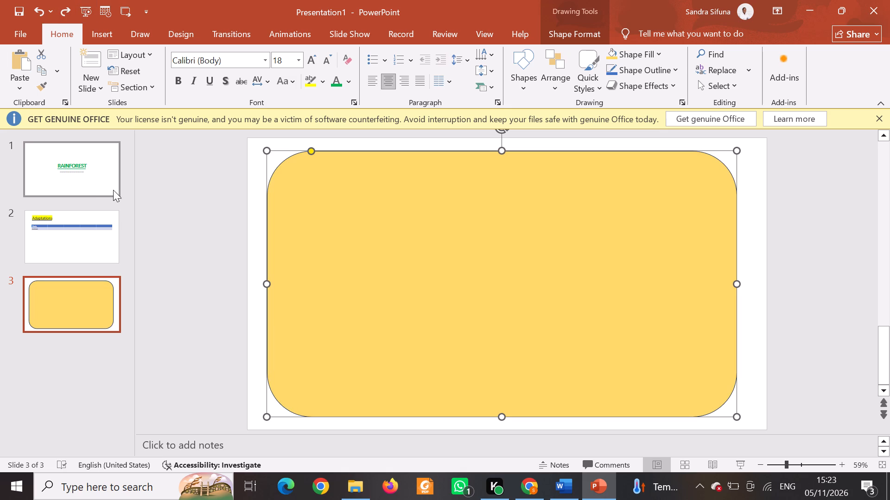
# Add a new slide with the Blank layout directly after the RAINFOREST title slide.
pyautogui.click(113, 184)
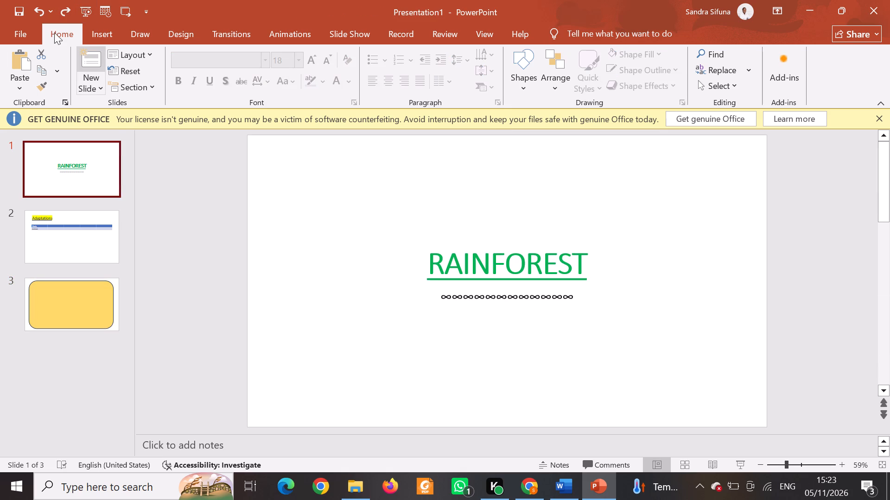
pyautogui.click(104, 85)
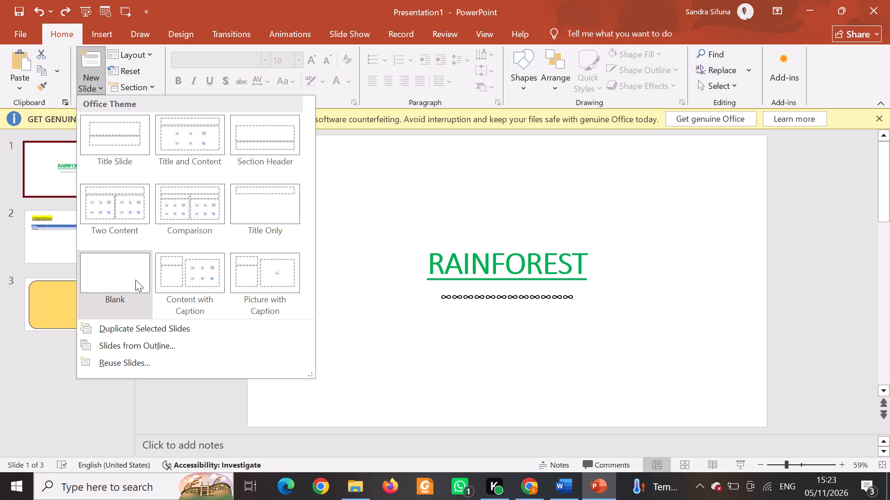
pyautogui.click(135, 280)
# On the new blank slide 2, start inserting an online picture and search Bing for "rainforest".
pyautogui.click(68, 227)
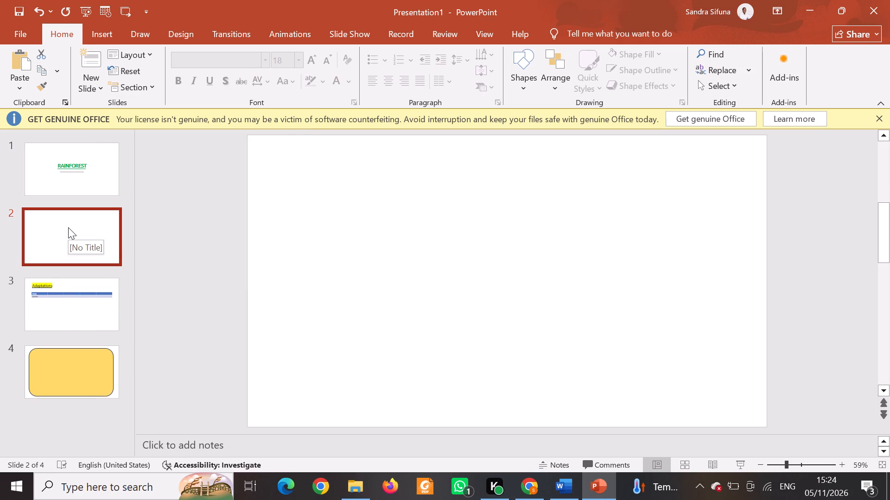
pyautogui.click(70, 240)
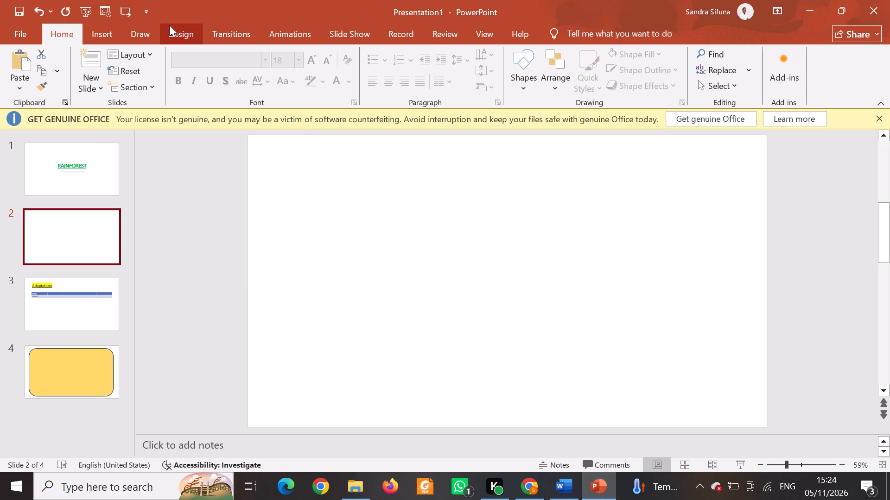
pyautogui.click(93, 33)
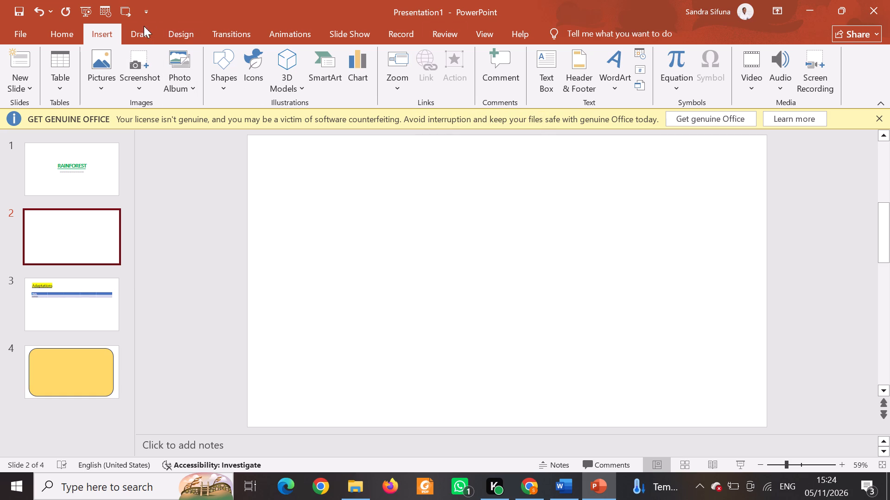
pyautogui.click(107, 95)
pyautogui.click(99, 83)
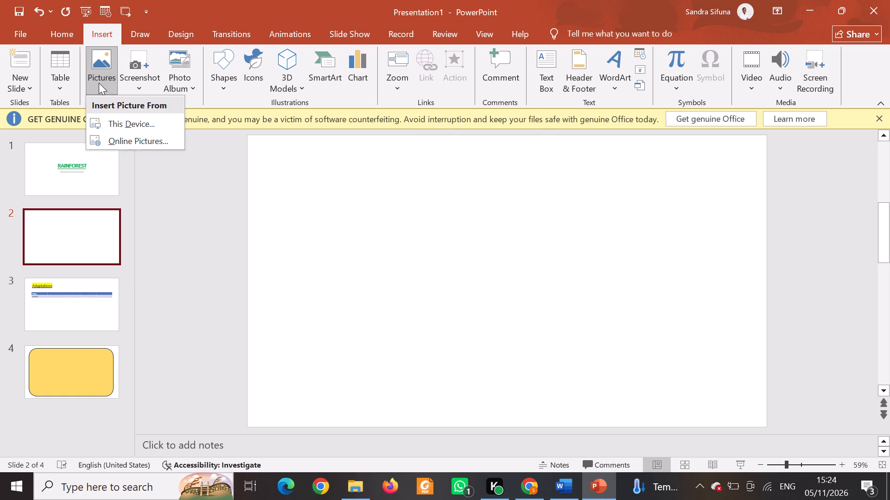
pyautogui.click(141, 146)
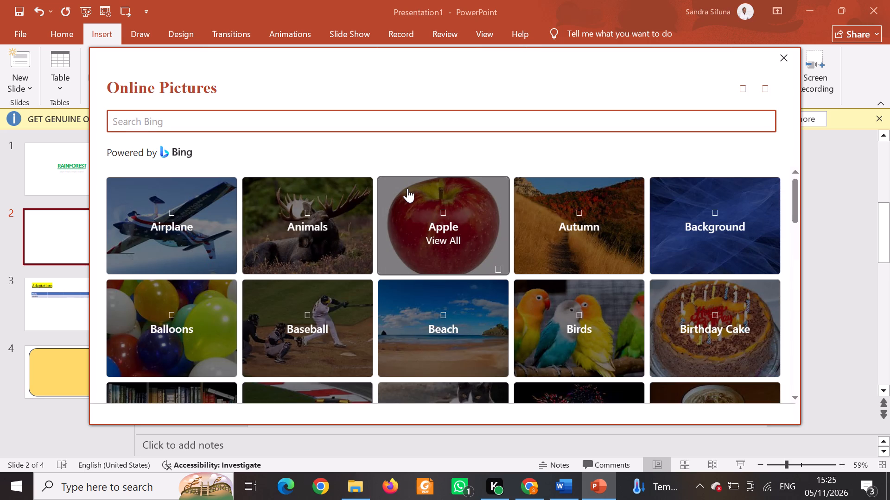
pyautogui.write('rainforest')
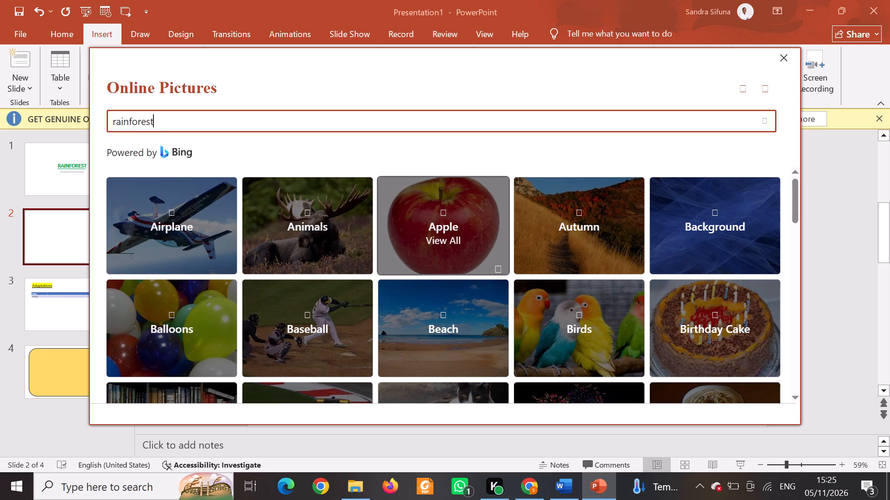
pyautogui.press('Return')
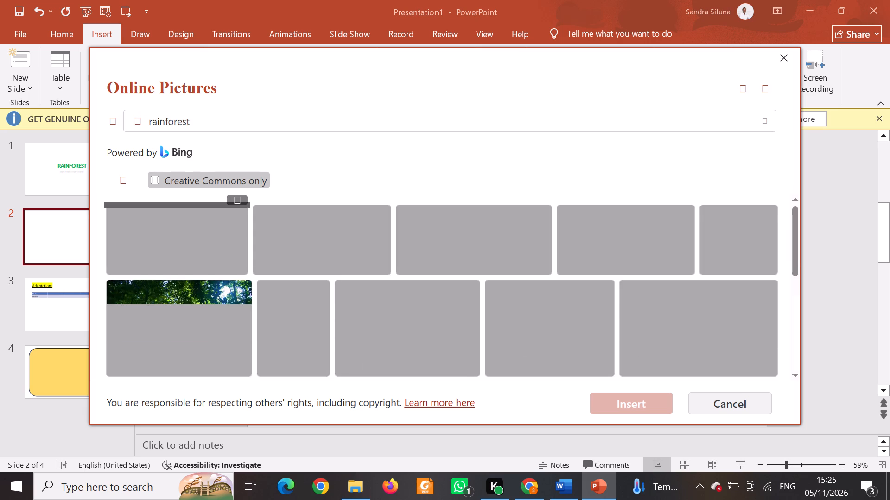
# Look through the rainforest picture results for a suitable image for the blank second slide.
pyautogui.scroll(-2, 491, 279)
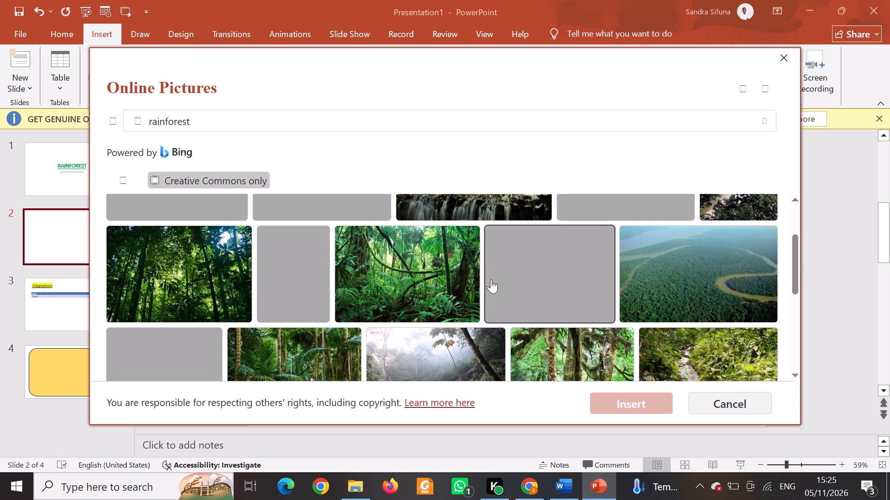
pyautogui.scroll(-4, 491, 279)
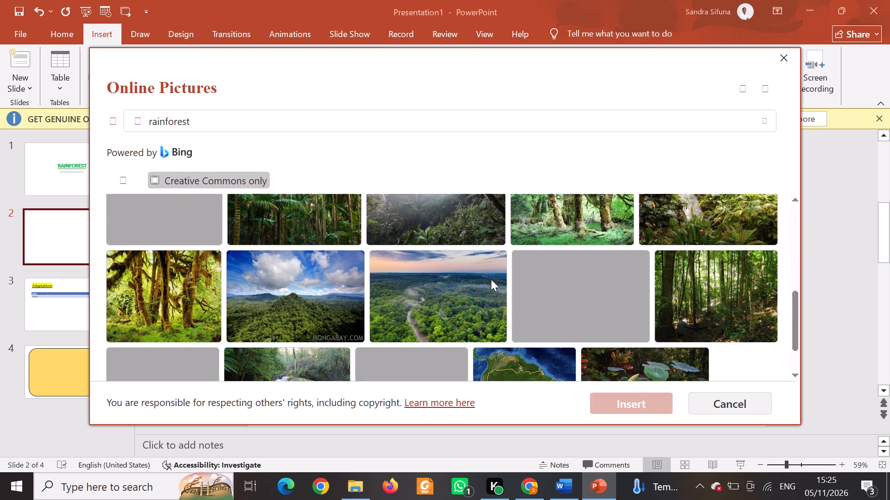
pyautogui.scroll(-3, 491, 279)
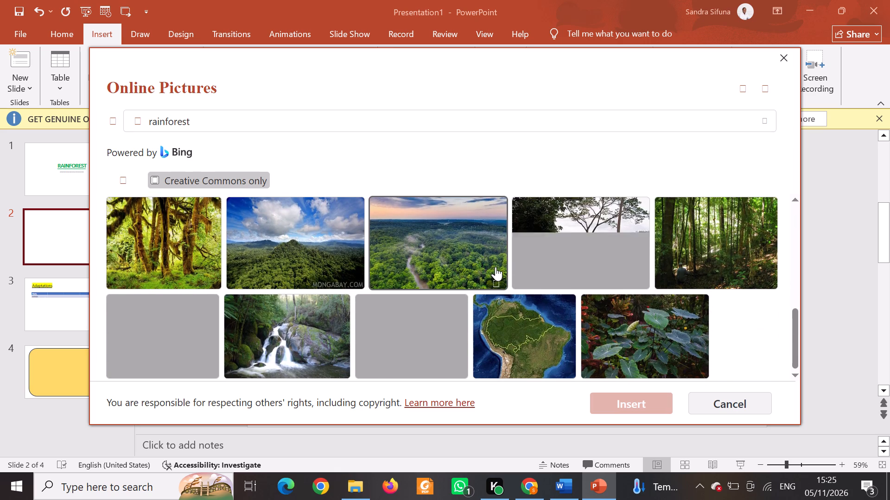
pyautogui.scroll(-2, 667, 251)
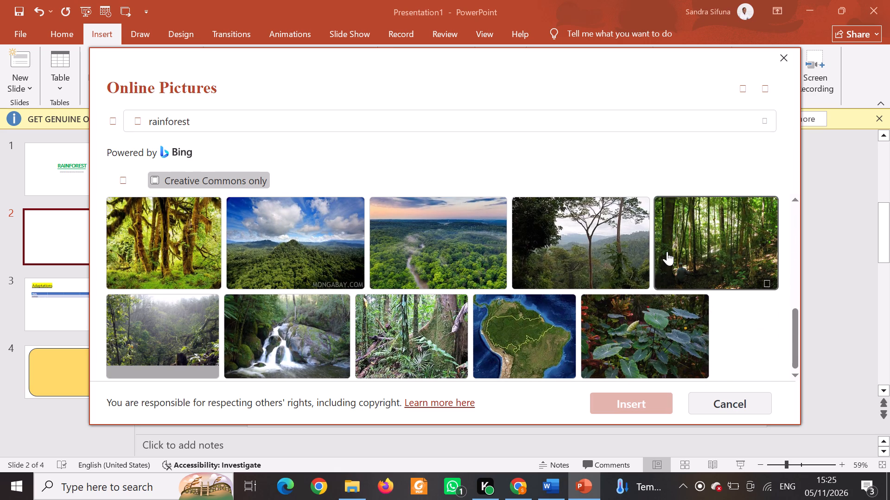
pyautogui.scroll(-1, 449, 284)
pyautogui.scroll(1, 449, 284)
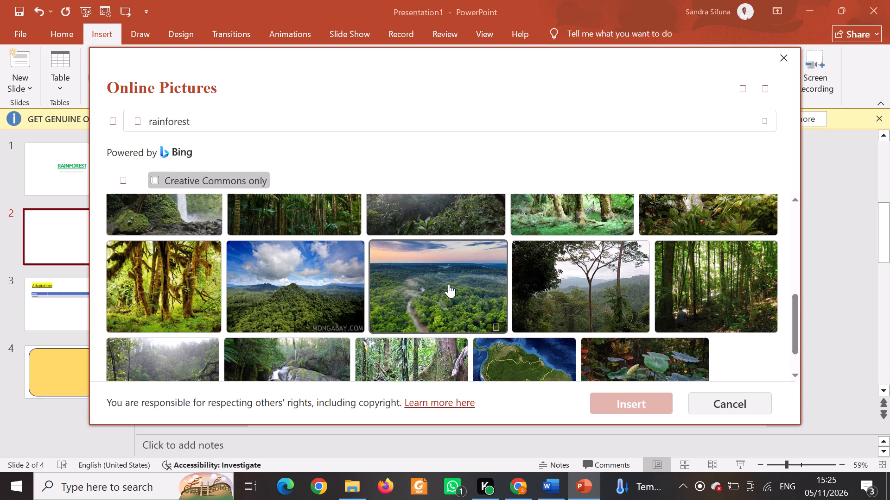
pyautogui.scroll(1, 449, 284)
pyautogui.scroll(-3, 449, 284)
pyautogui.scroll(1, 449, 284)
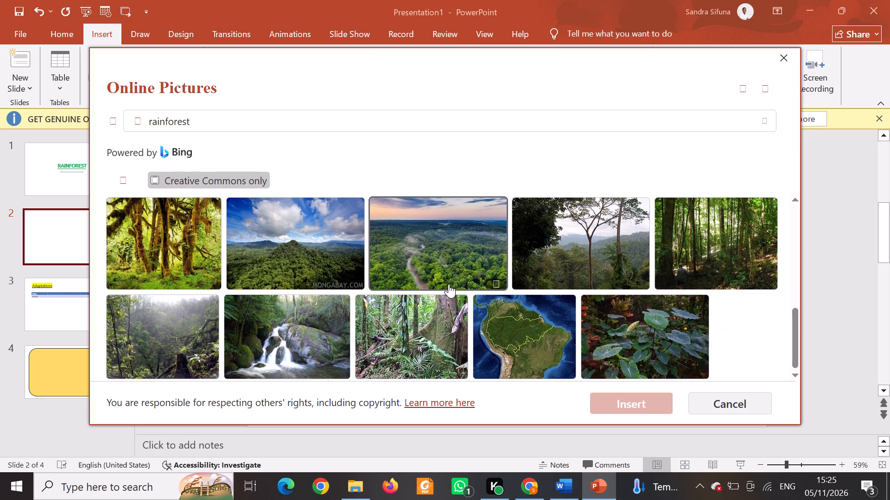
pyautogui.scroll(3, 449, 284)
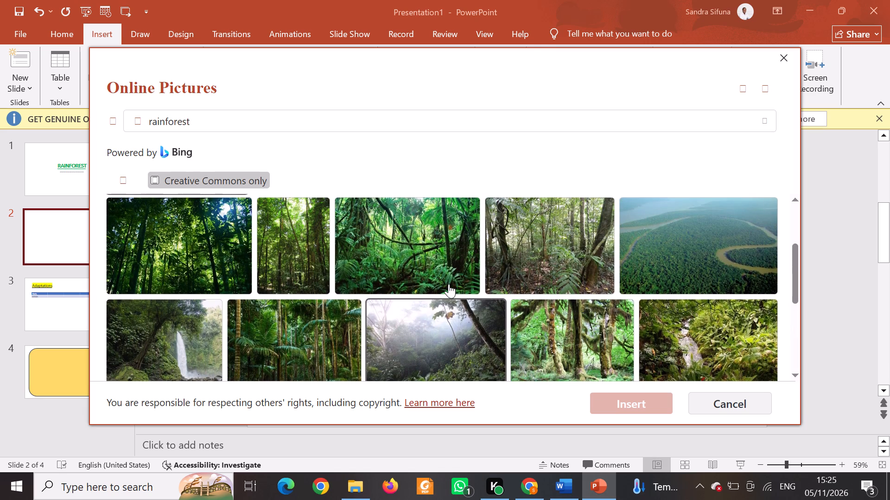
pyautogui.scroll(3, 449, 284)
pyautogui.scroll(-1, 449, 284)
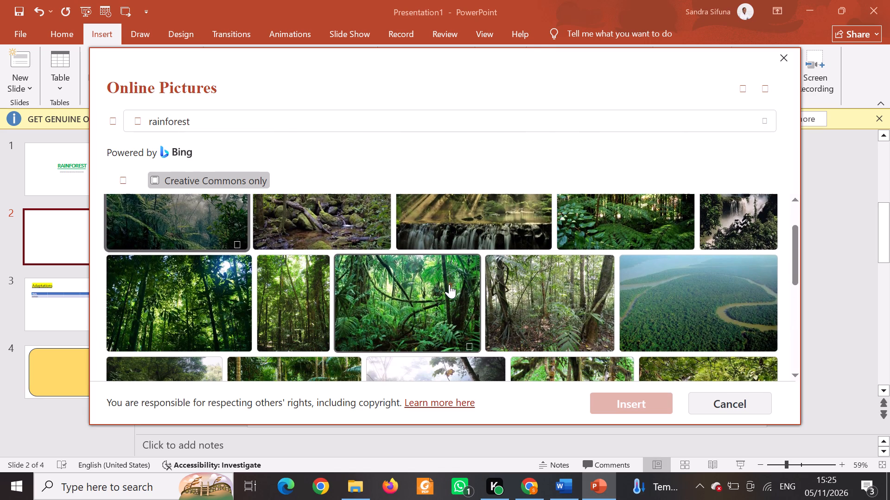
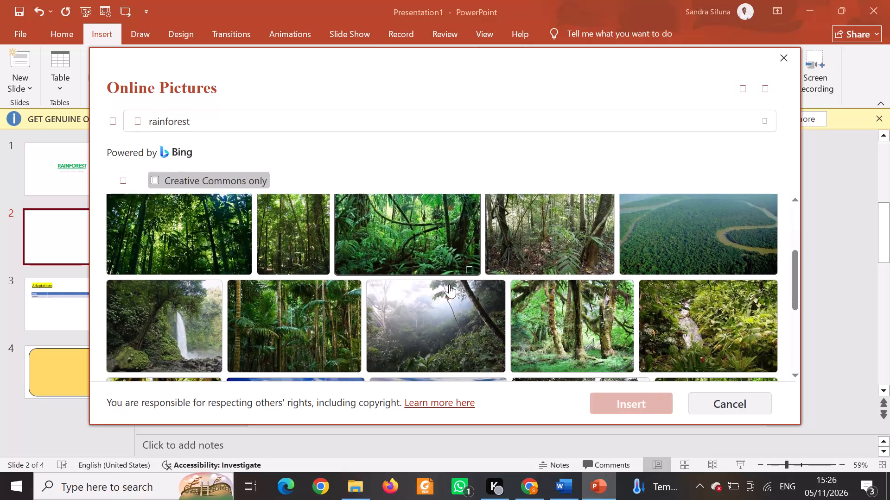
# Insert the Bing result showing sunlight through tall, dense green rainforest trees onto the blank slide 2.
pyautogui.scroll(-2, 449, 284)
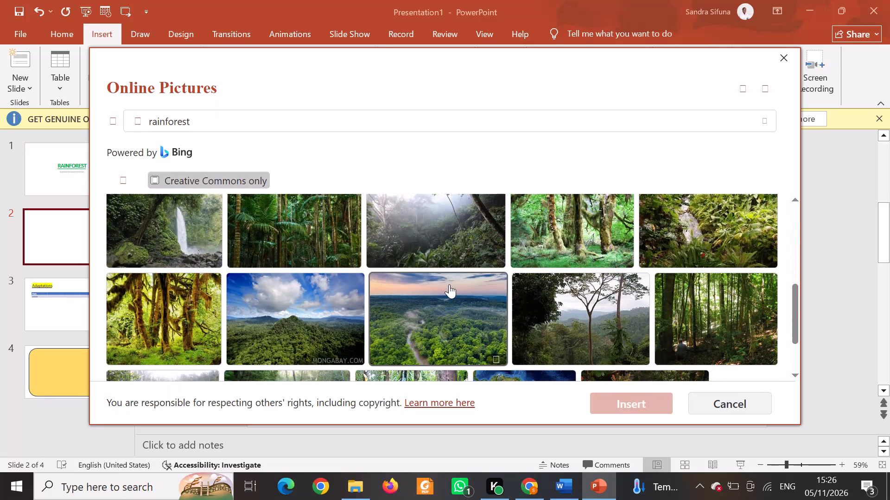
pyautogui.scroll(-4, 449, 284)
pyautogui.scroll(1, 449, 284)
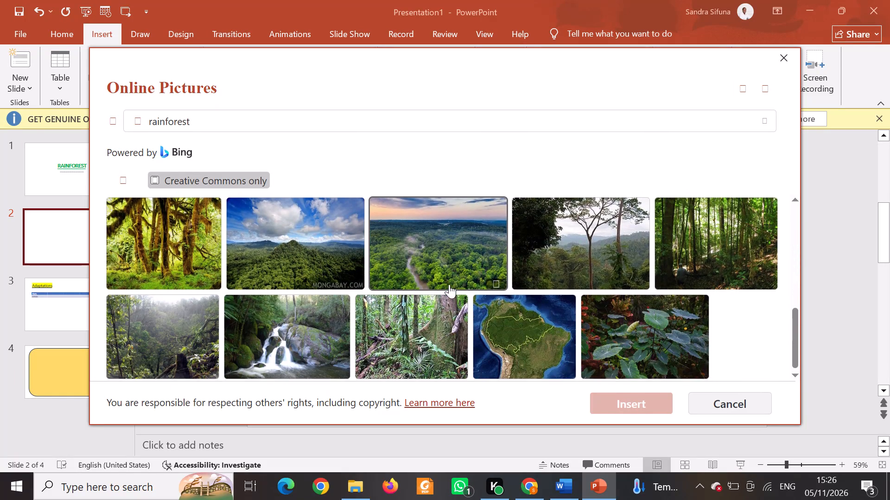
pyautogui.scroll(5, 449, 284)
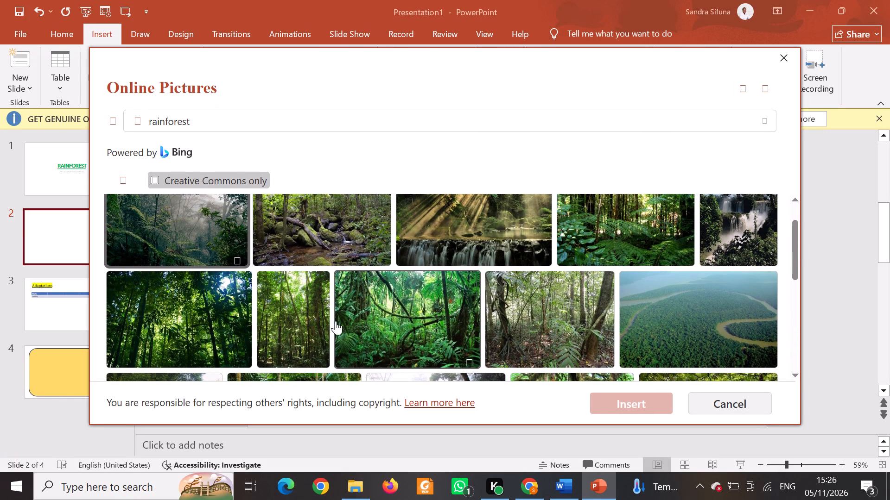
pyautogui.click(209, 302)
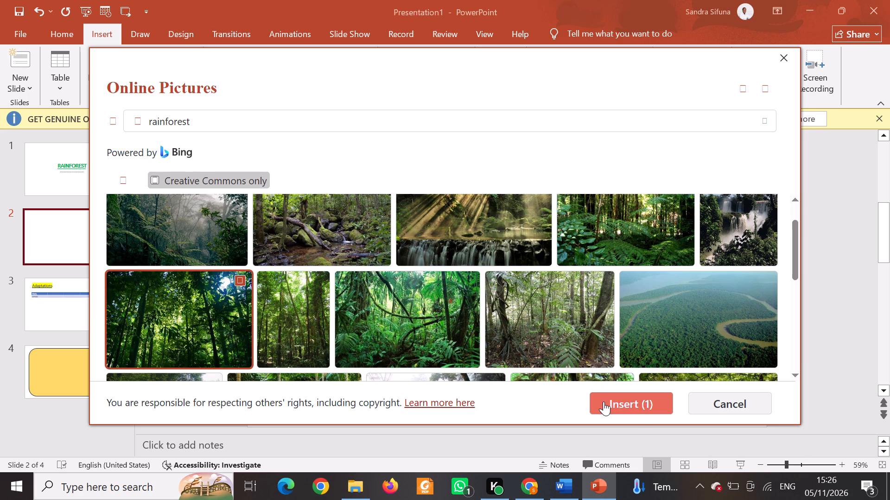
pyautogui.click(604, 401)
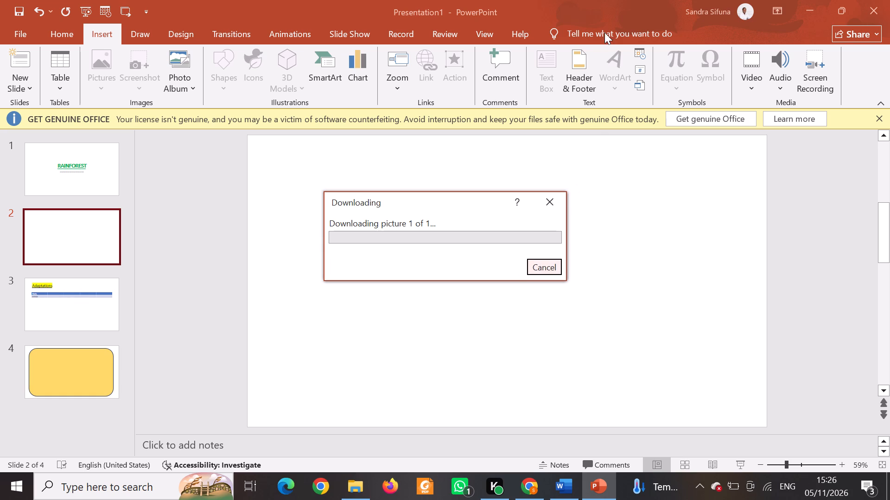
pyautogui.click(578, 90)
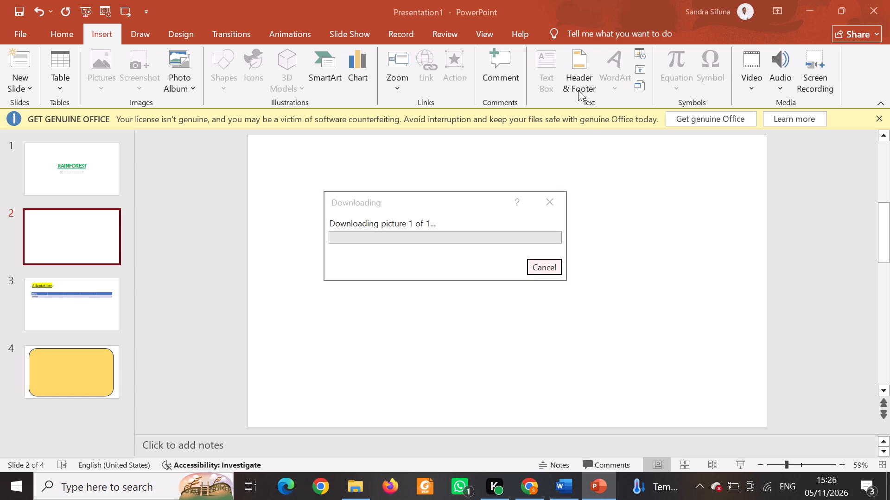
pyautogui.click(578, 90)
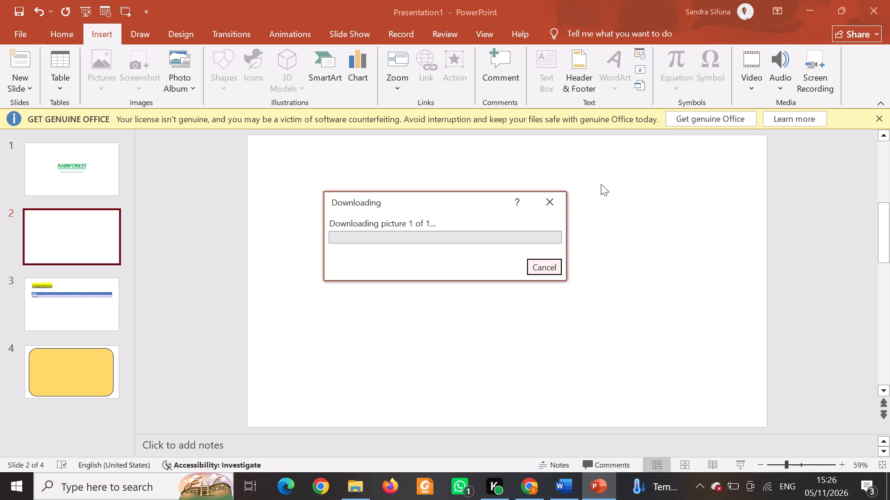
pyautogui.click(624, 233)
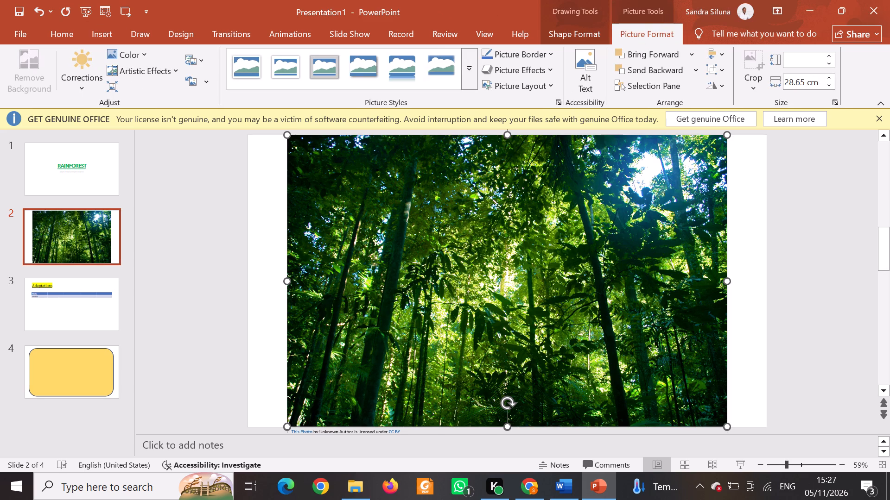
pyautogui.scroll(1, 475, 264)
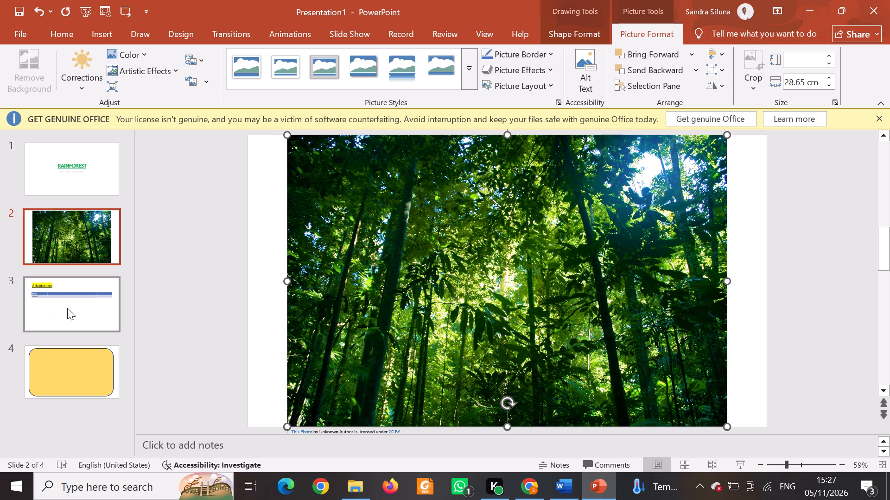
# On the Adaptations slide, enlarge the Plants and Animals table to reach from just under the heading to near the slide's bottom edge.
pyautogui.click(70, 310)
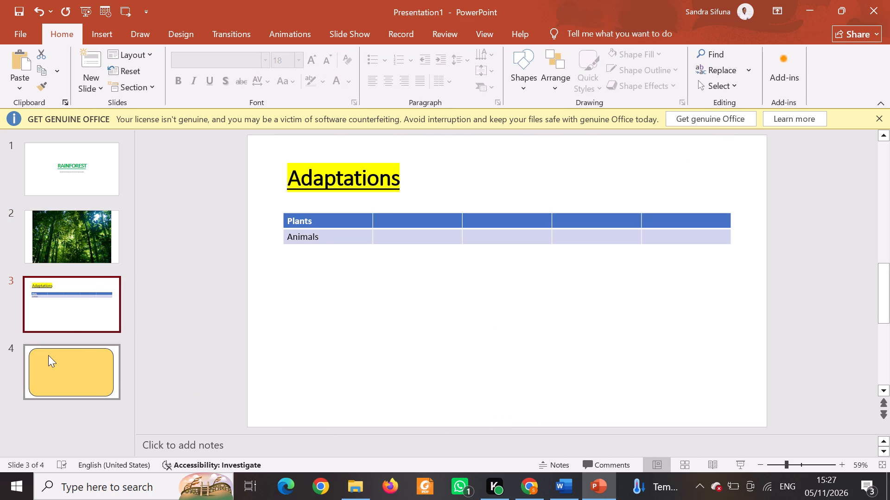
pyautogui.click(396, 224)
pyautogui.click(394, 233)
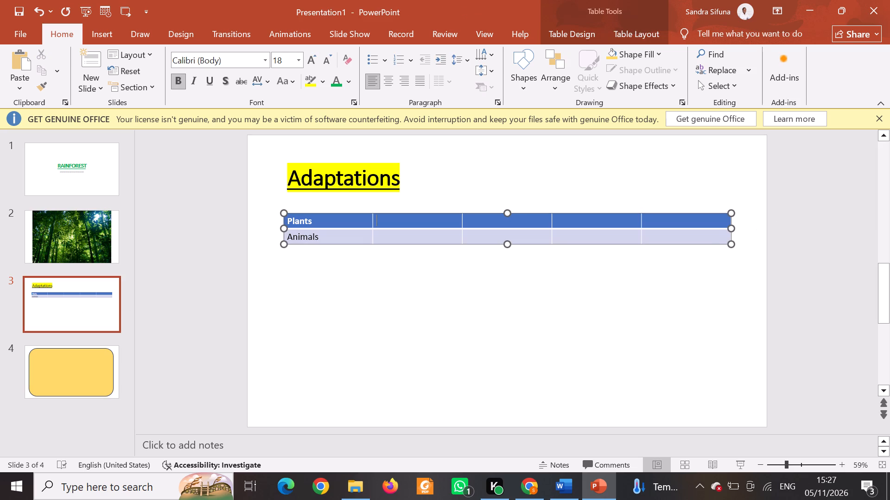
pyautogui.moveTo(728, 245); pyautogui.dragTo(745, 373)
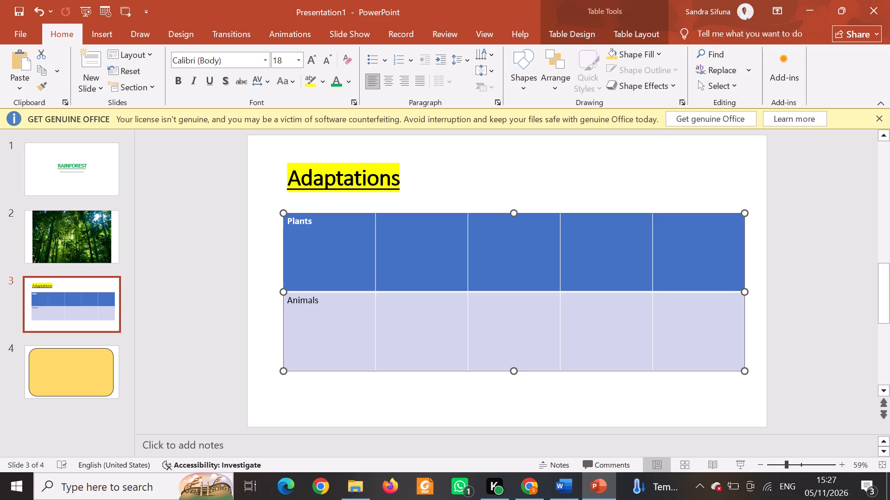
pyautogui.moveTo(512, 372); pyautogui.dragTo(520, 397)
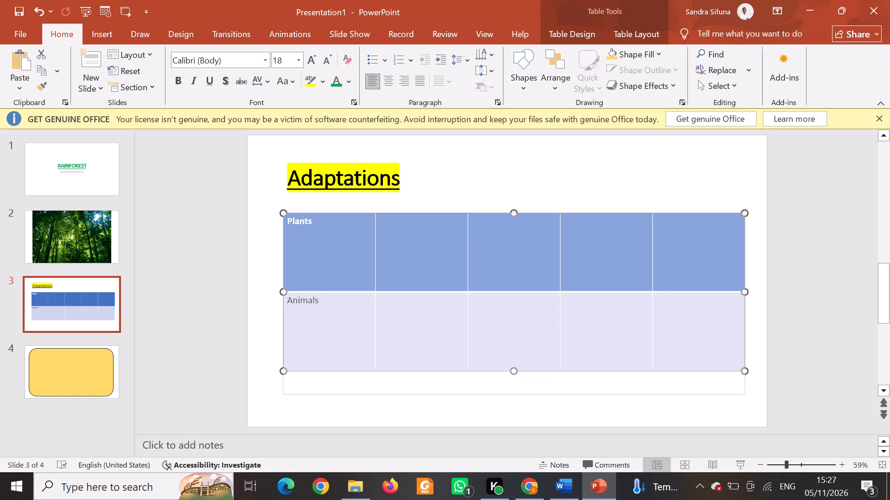
pyautogui.moveTo(520, 397); pyautogui.dragTo(518, 399)
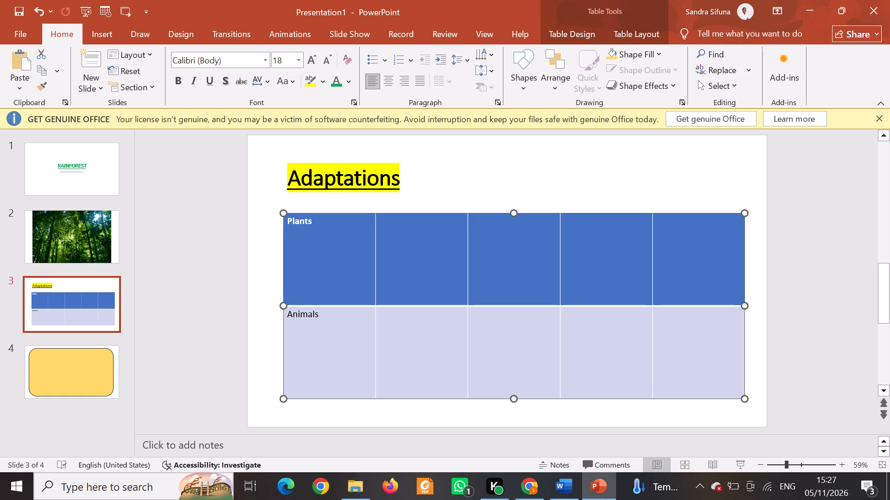
pyautogui.moveTo(514, 209); pyautogui.dragTo(514, 192)
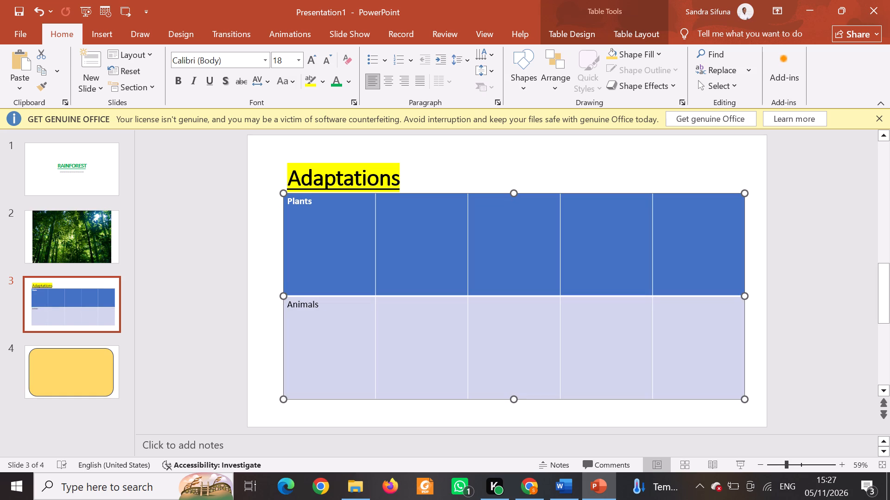
pyautogui.click(309, 250)
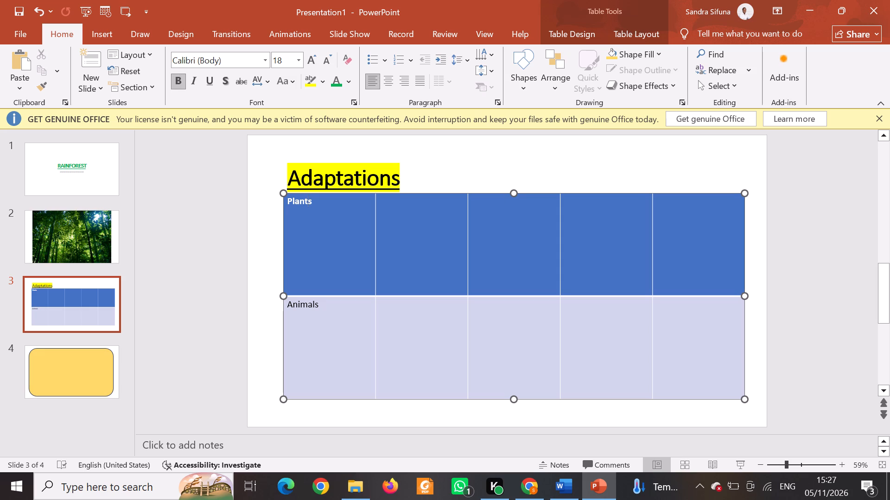
pyautogui.click(313, 206)
pyautogui.click(450, 214)
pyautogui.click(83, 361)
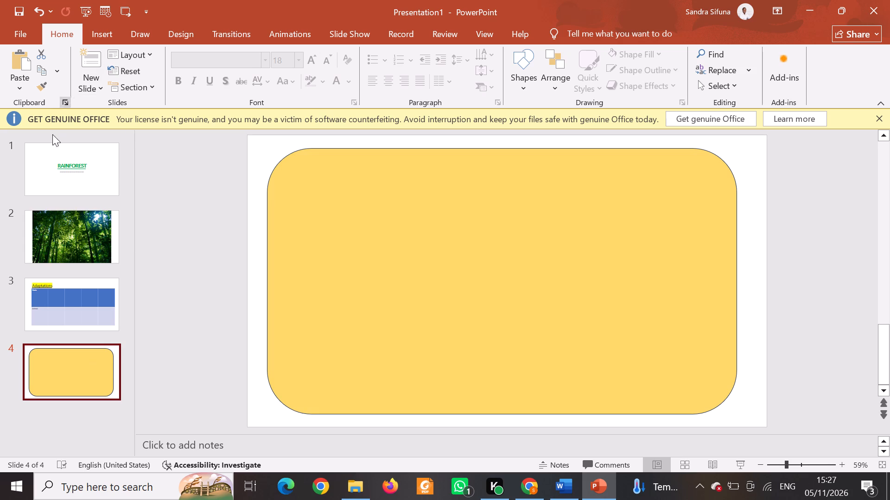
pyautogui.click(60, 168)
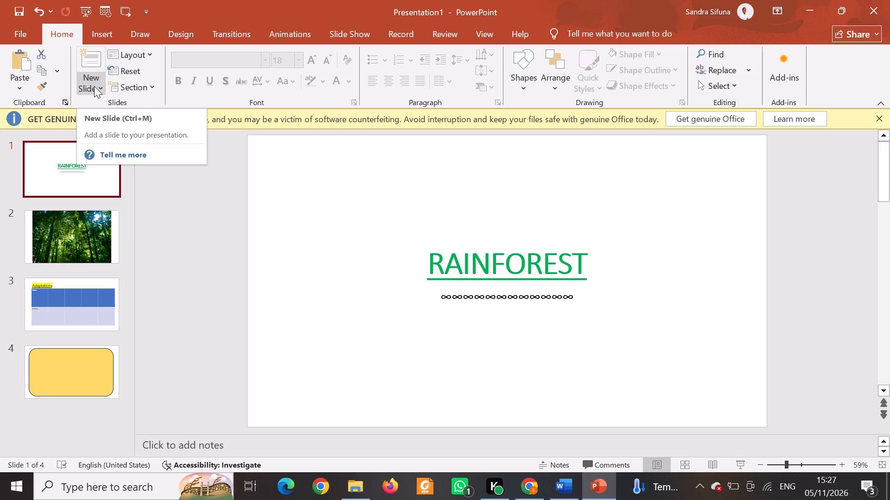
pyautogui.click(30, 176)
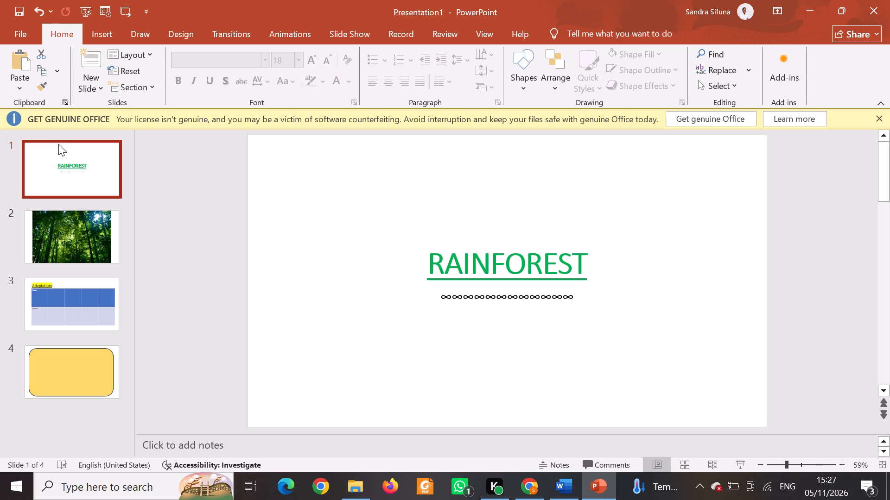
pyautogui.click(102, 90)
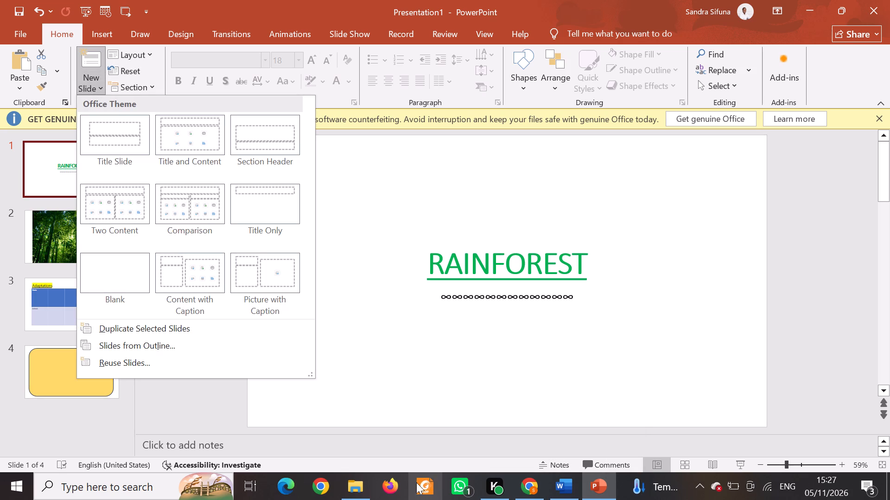
# Switch to the open Chrome window showing the Google image results for "Rainforest".
pyautogui.click(336, 487)
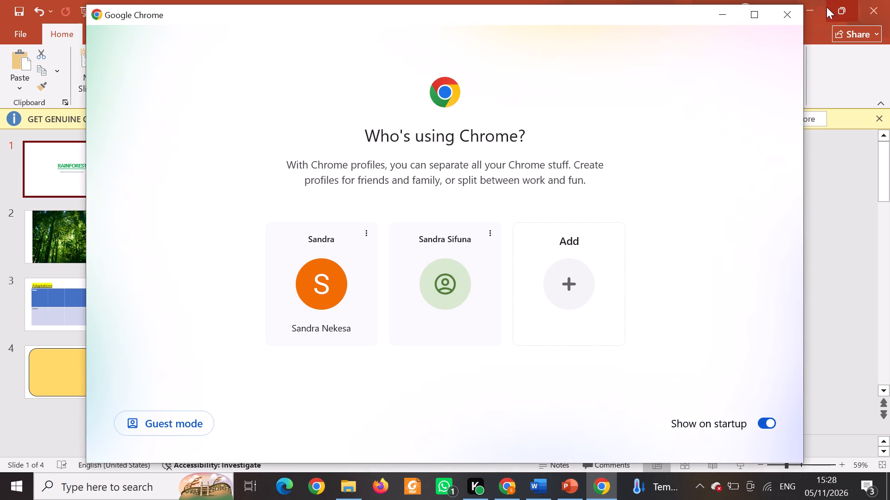
pyautogui.click(789, 12)
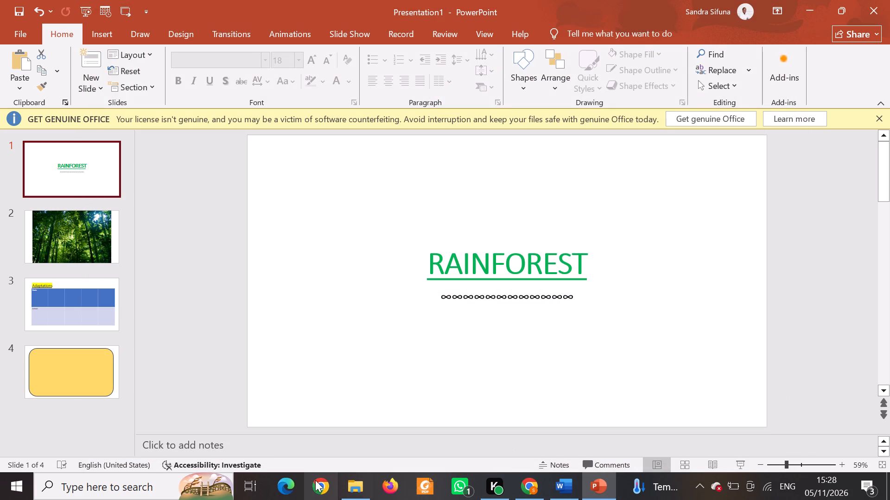
pyautogui.click(356, 482)
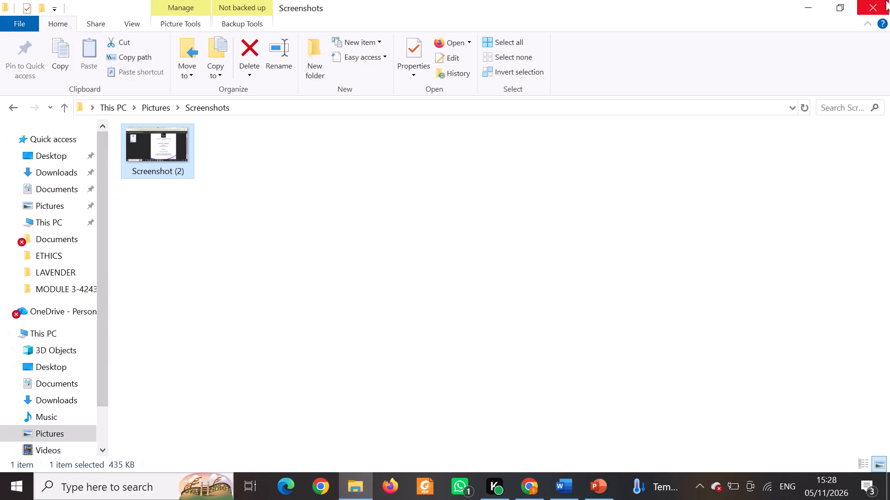
pyautogui.click(816, 7)
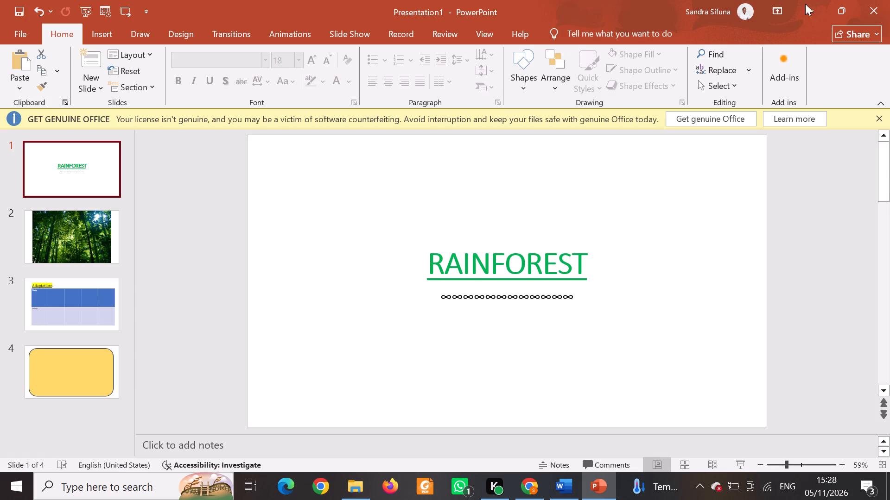
pyautogui.click(811, 3)
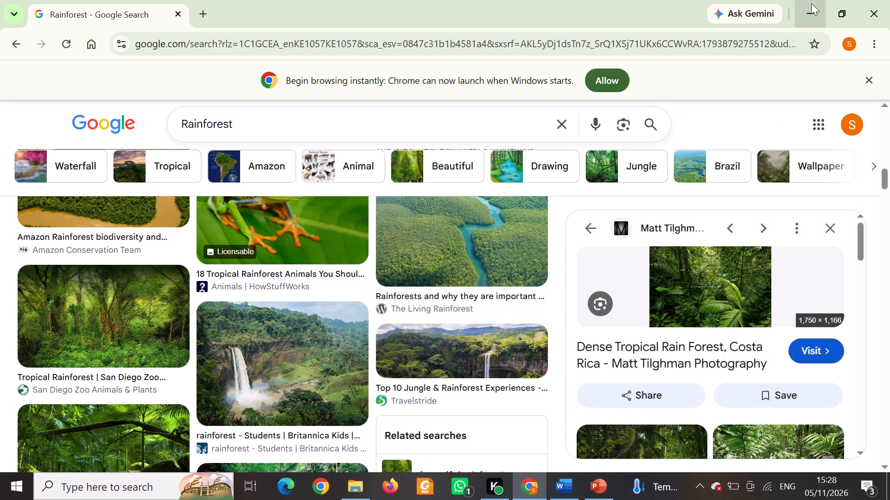
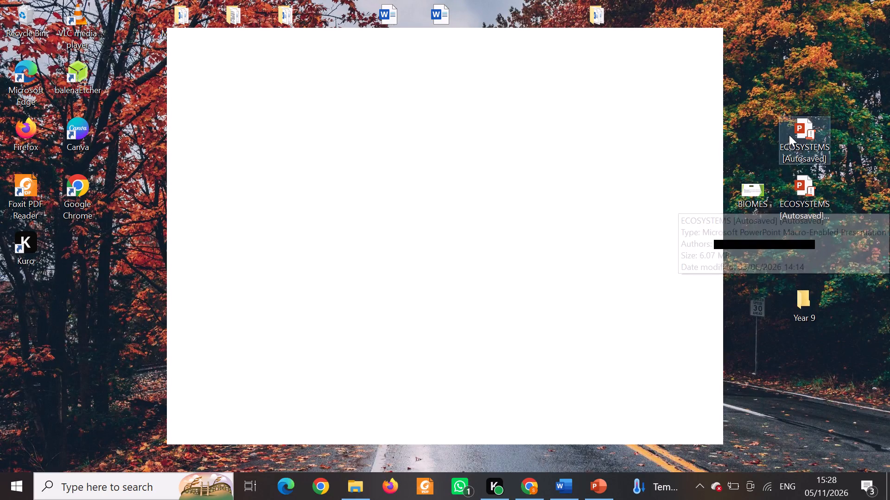
# Open the BIOMES presentation from the desktop.
pyautogui.doubleClick(757, 198)
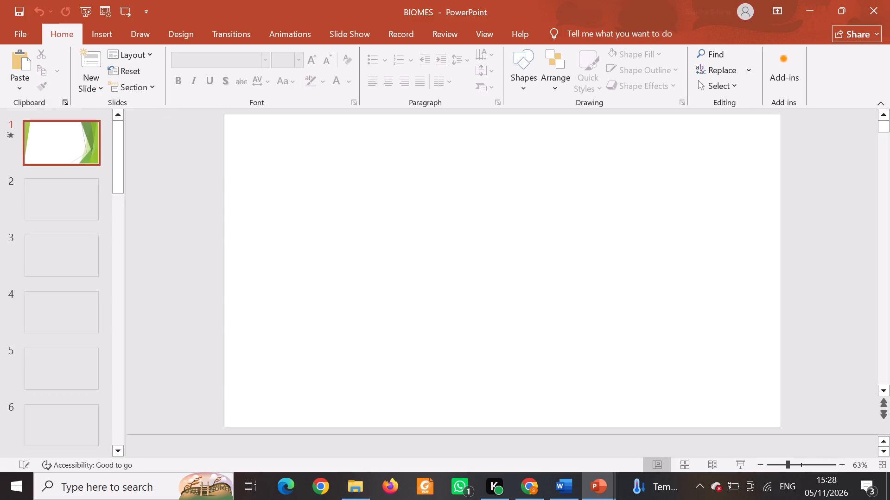
# Review the opening slides of BIOMES, from the learning objectives through the rainforest and desert pictures on slides 3 to 6.
pyautogui.scroll(-2, 661, 330)
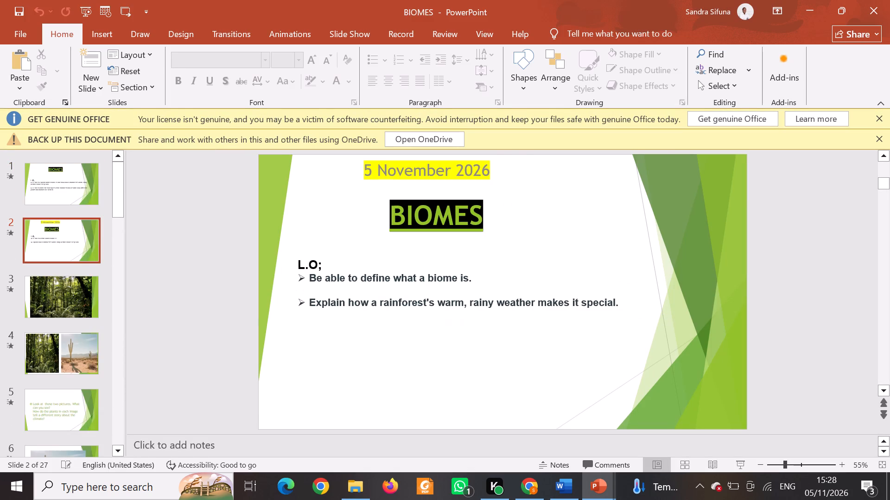
pyautogui.scroll(-1, 661, 330)
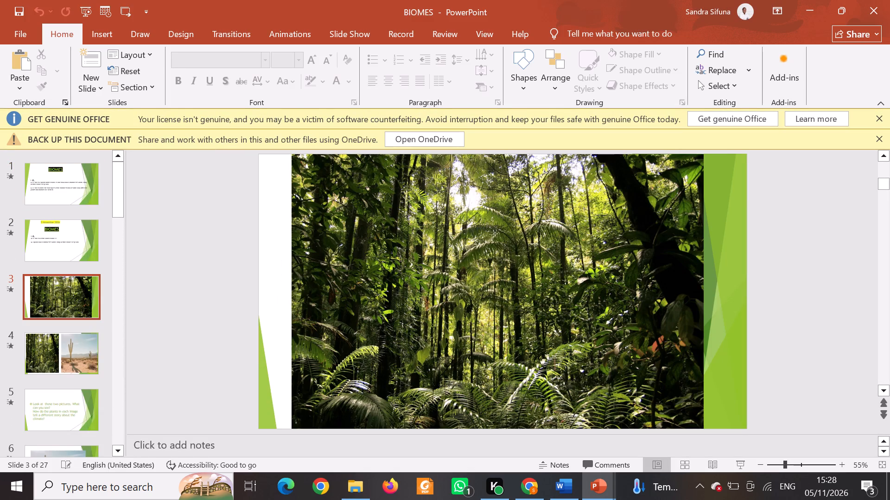
pyautogui.scroll(-1, 661, 330)
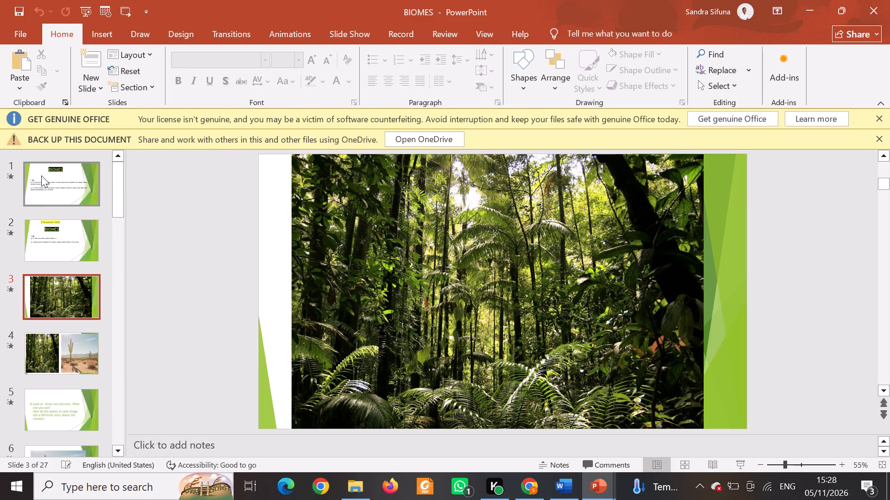
pyautogui.click(66, 168)
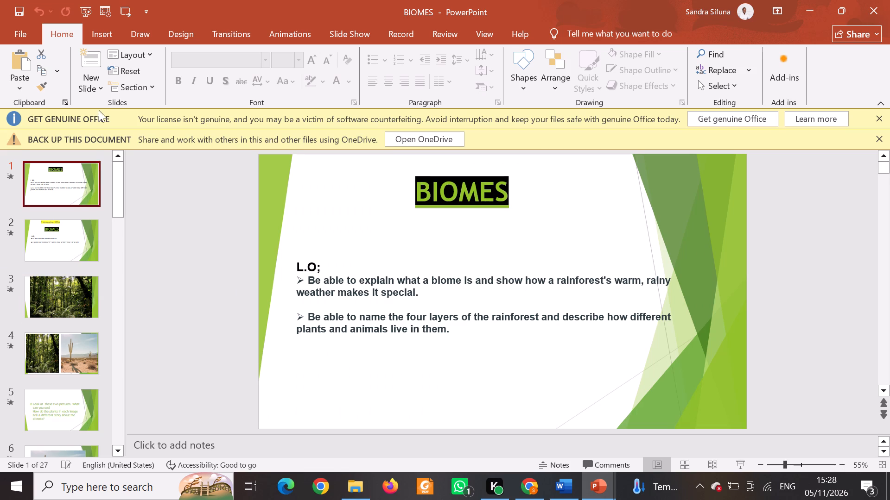
pyautogui.click(81, 160)
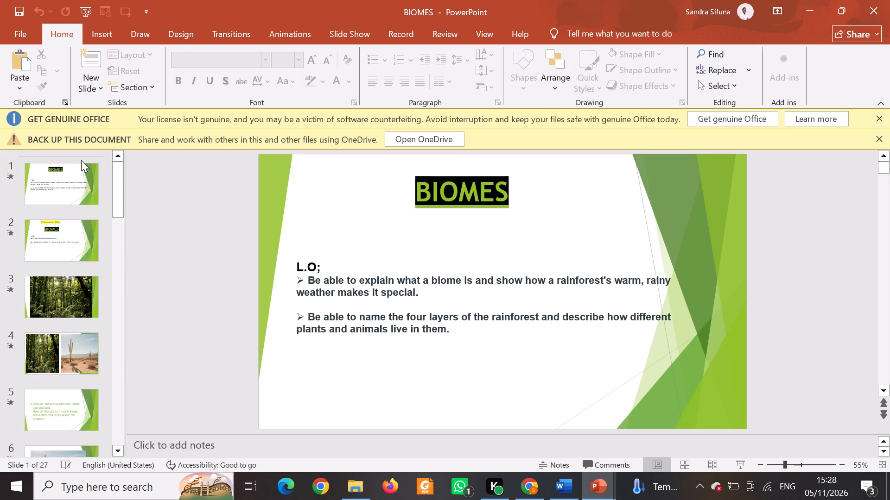
pyautogui.press('Down')
pyautogui.press('Right')
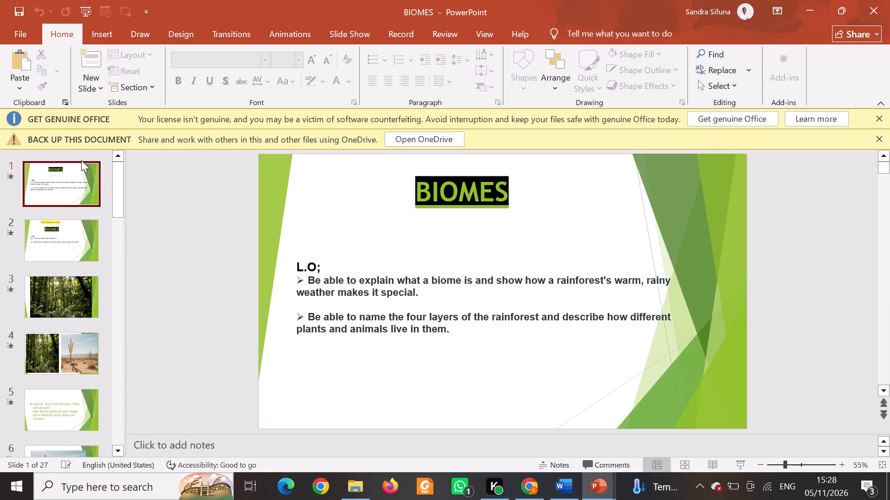
pyautogui.press('Right')
pyautogui.click(56, 244)
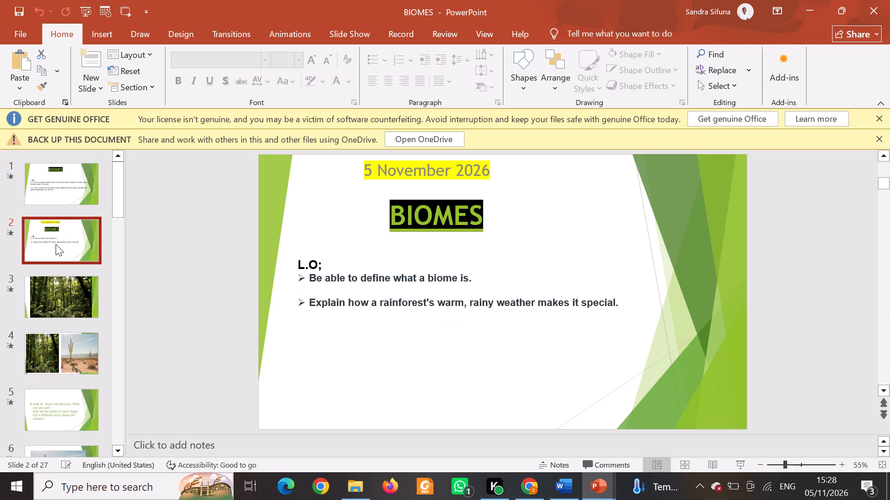
pyautogui.click(64, 307)
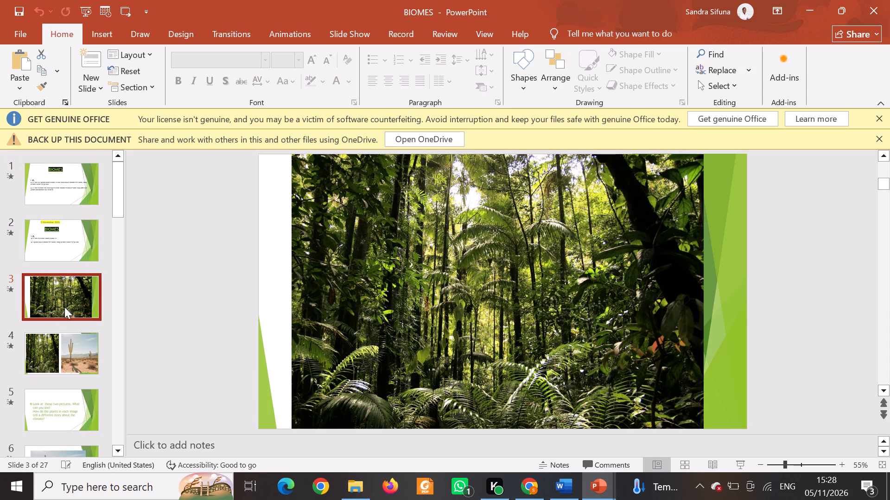
pyautogui.click(68, 352)
pyautogui.scroll(-1, 68, 352)
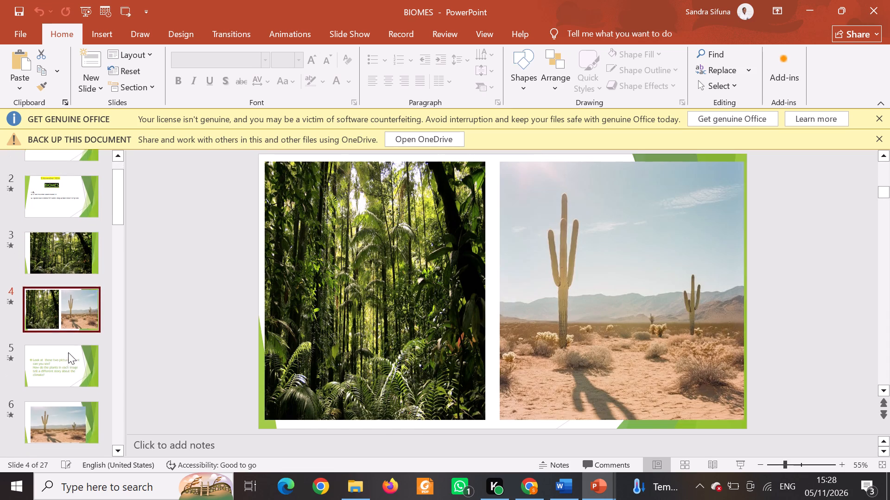
pyautogui.scroll(-1, 68, 352)
pyautogui.click(68, 352)
pyautogui.scroll(-3, 68, 352)
pyautogui.click(68, 352)
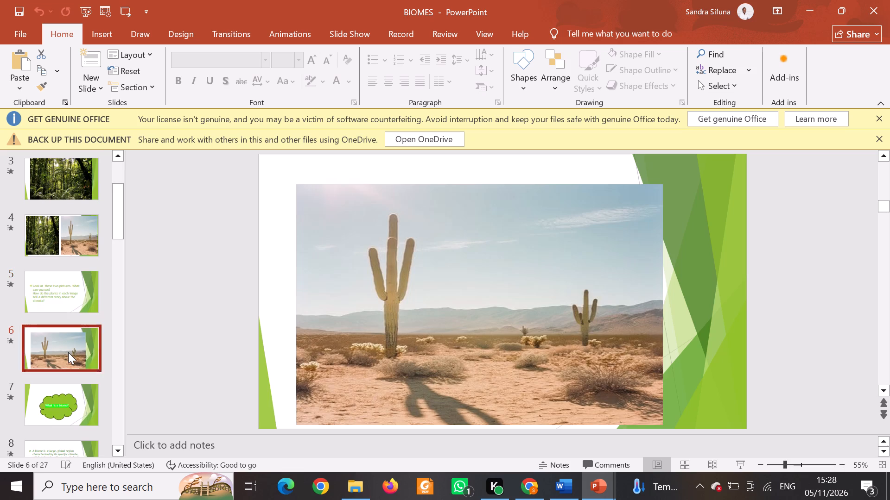
# Examine slides 7 to 11, covering the biome definition, the World Biomes map, the types of biomes and the tropical rainforest outline.
pyautogui.scroll(-3, 68, 352)
pyautogui.click(68, 352)
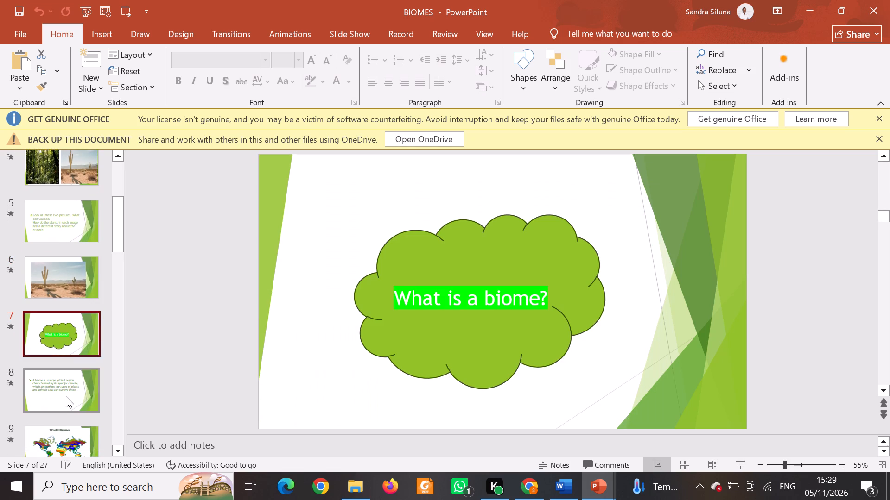
pyautogui.click(66, 396)
pyautogui.scroll(-2, 76, 356)
pyautogui.click(76, 356)
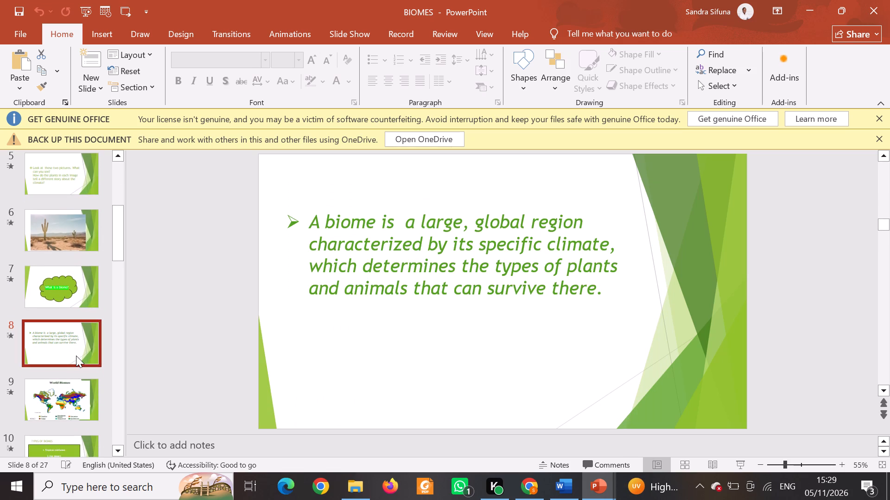
pyautogui.click(76, 355)
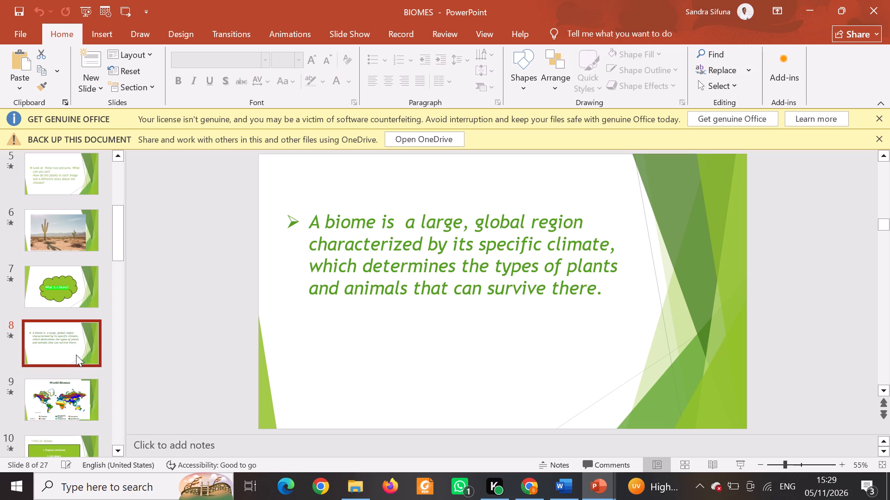
pyautogui.click(76, 355)
pyautogui.click(76, 406)
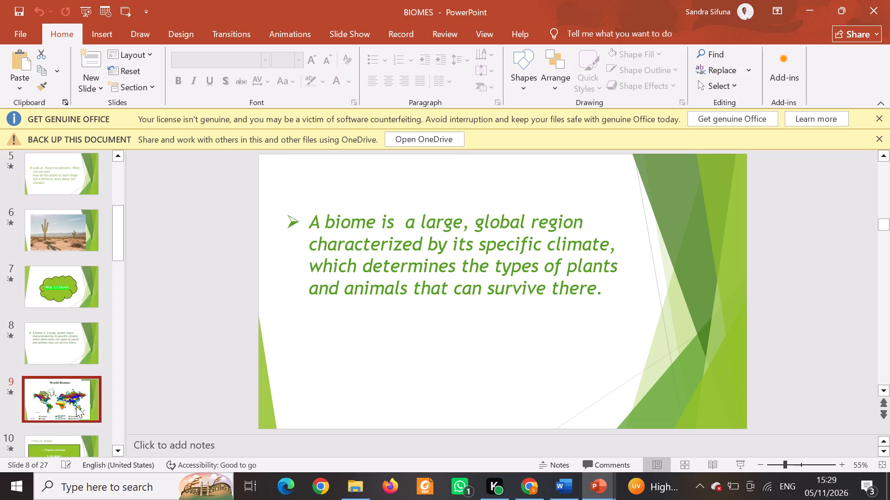
pyautogui.scroll(-1, 76, 406)
pyautogui.click(77, 390)
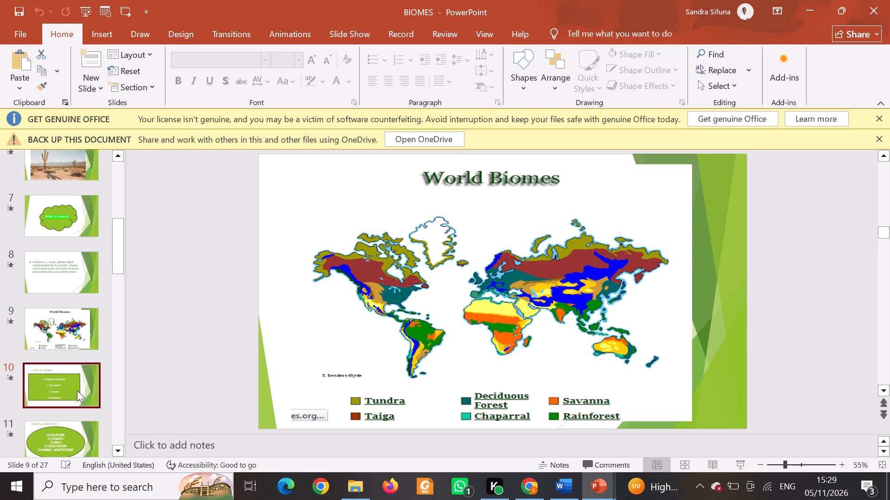
pyautogui.scroll(-2, 89, 341)
pyautogui.click(89, 341)
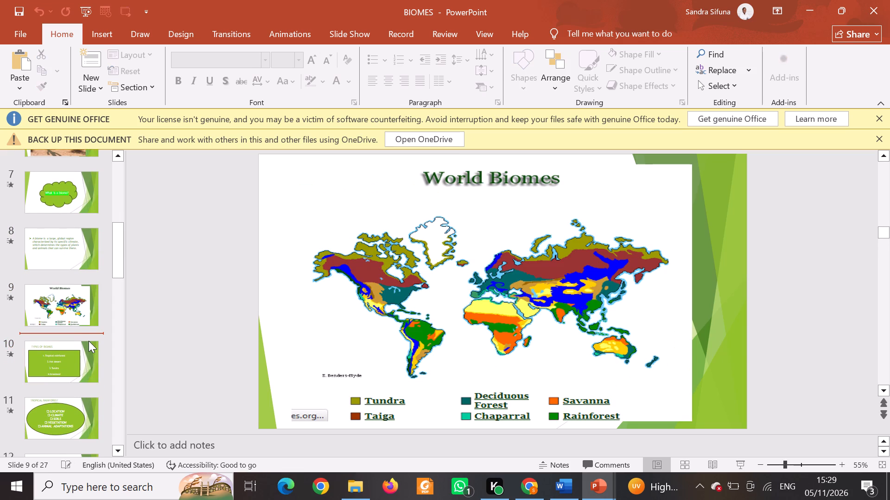
pyautogui.scroll(-1, 89, 341)
pyautogui.click(75, 324)
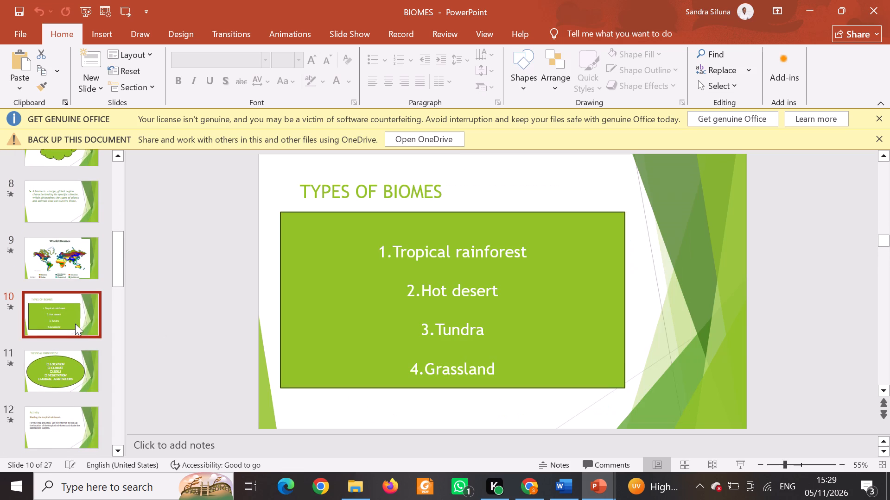
pyautogui.click(78, 387)
pyautogui.scroll(-2, 78, 387)
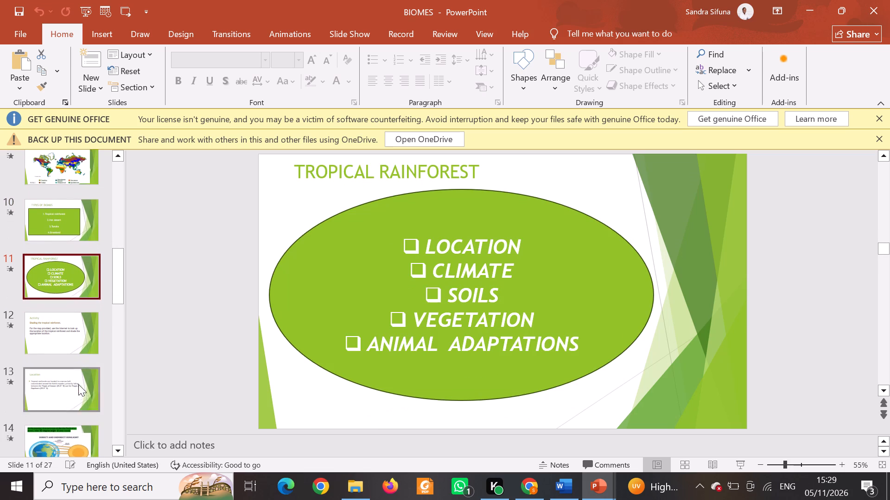
# Examine slides 12 to 18, covering the shading activity, location, sunlight, the Manaus climate graph, climate and the think-pair-share question.
pyautogui.click(73, 301)
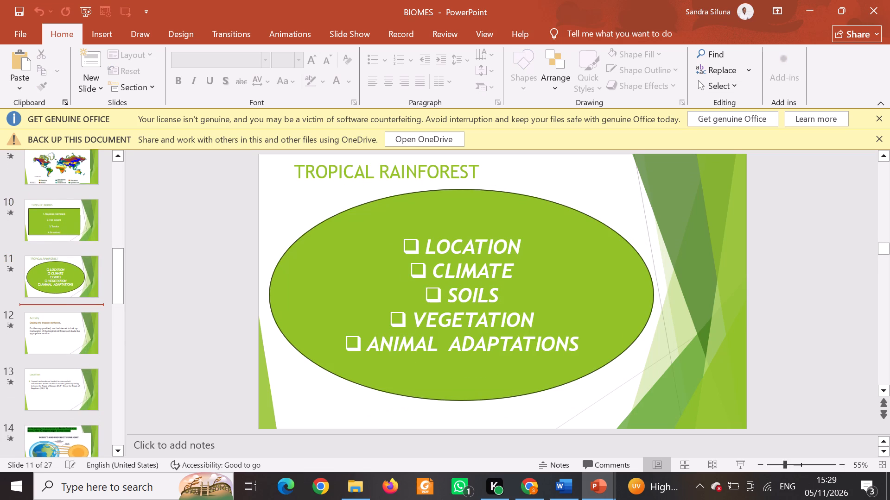
pyautogui.click(41, 331)
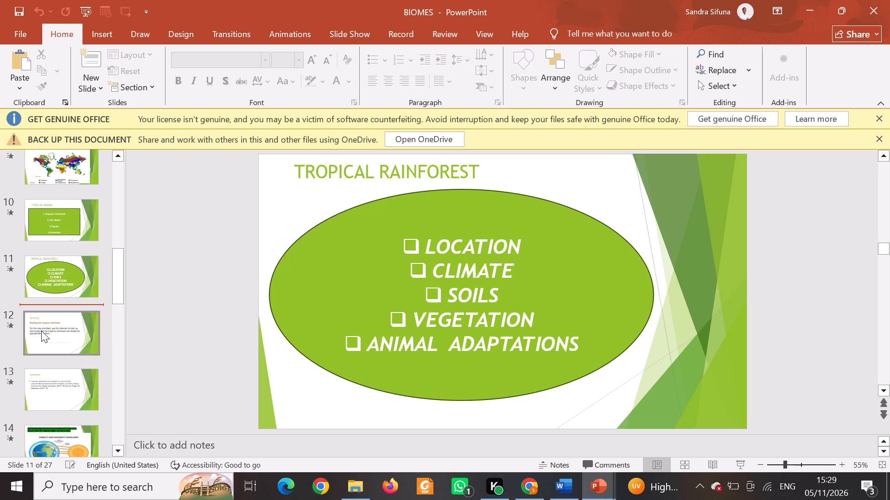
pyautogui.click(75, 385)
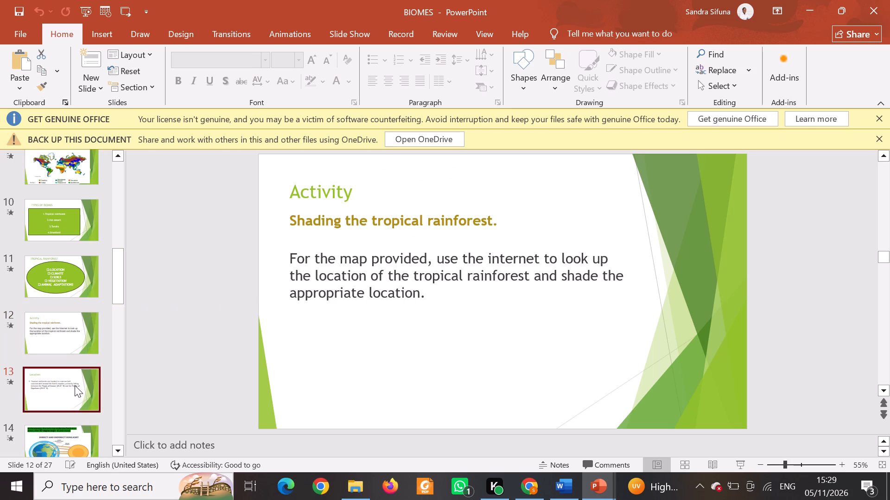
pyautogui.scroll(-1, 75, 385)
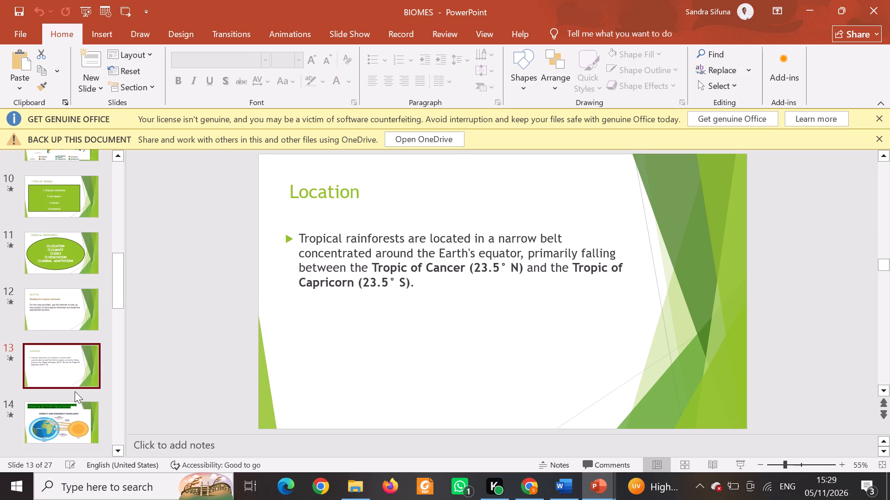
pyautogui.click(75, 422)
pyautogui.scroll(-4, 75, 422)
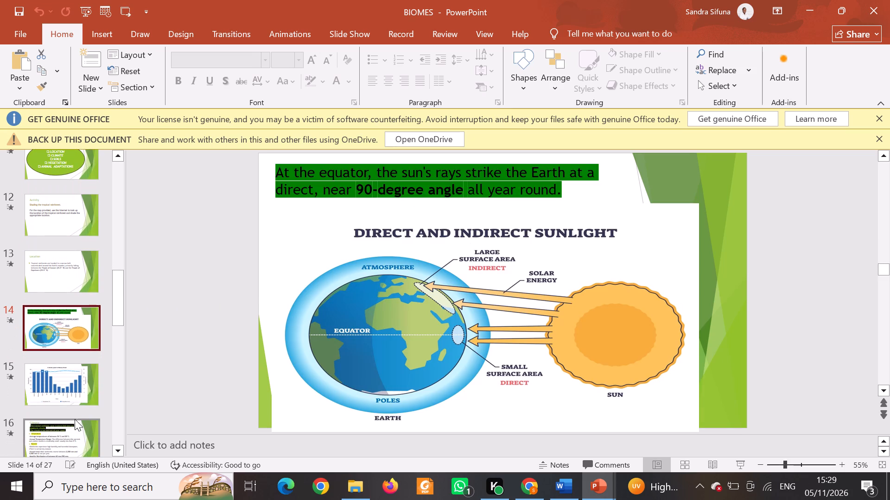
pyautogui.click(64, 375)
pyautogui.scroll(-2, 64, 375)
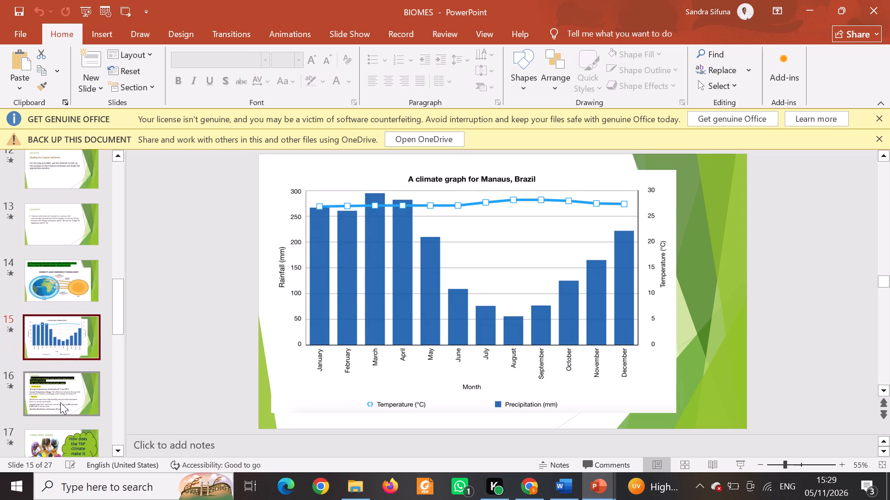
pyautogui.click(60, 406)
pyautogui.scroll(-2, 60, 406)
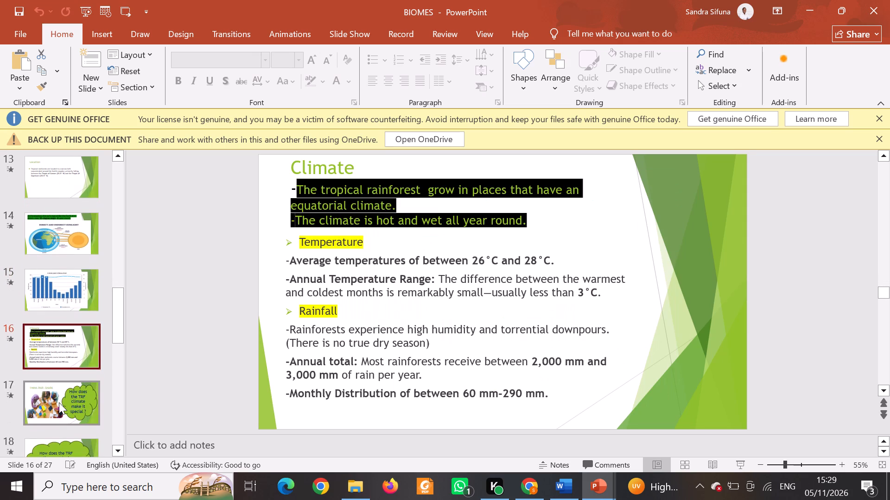
pyautogui.click(59, 402)
pyautogui.scroll(-3, 59, 402)
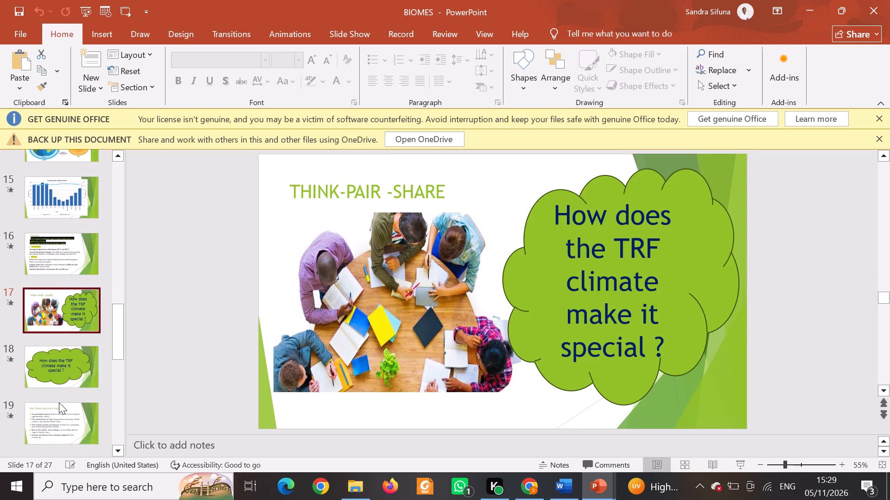
pyautogui.scroll(-1, 59, 402)
pyautogui.click(63, 346)
pyautogui.scroll(-1, 63, 346)
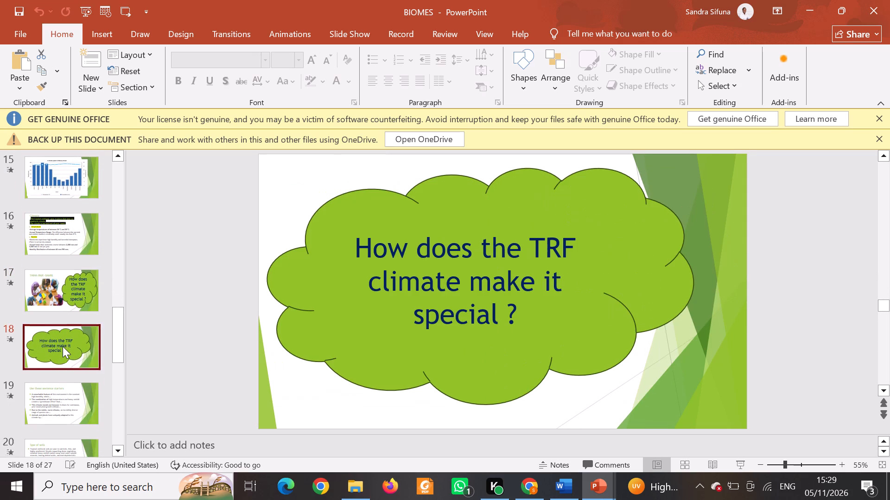
pyautogui.scroll(-2, 63, 346)
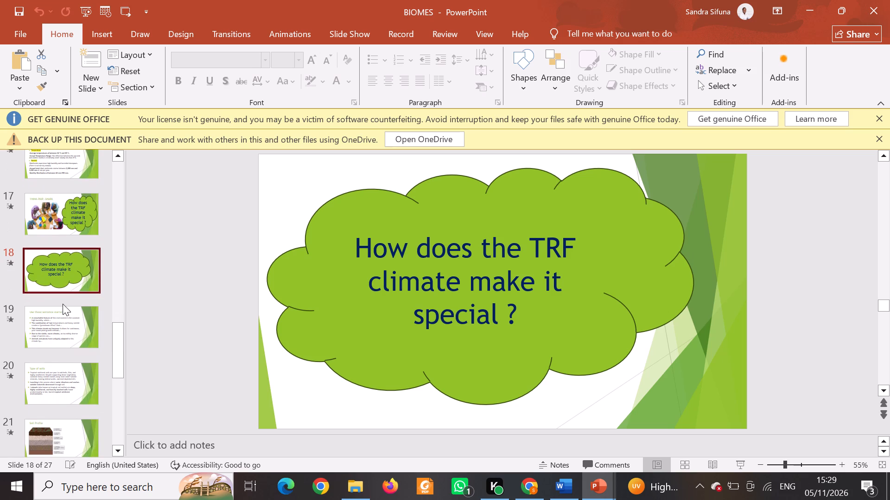
# Examine the remaining slides from the soils slide onward, covering the soil profile, vegetation types, forest layers, and animal and plant adaptations.
pyautogui.click(63, 304)
pyautogui.click(68, 386)
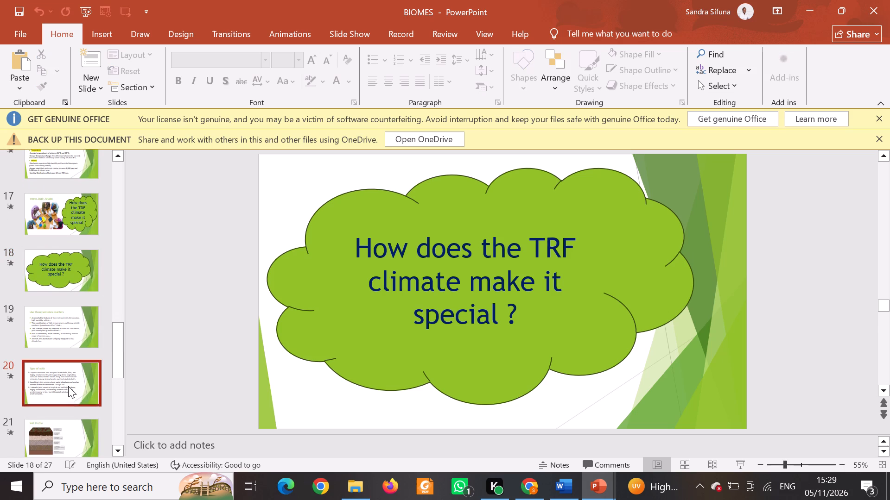
pyautogui.scroll(-2, 68, 386)
pyautogui.click(68, 381)
pyautogui.scroll(-1, 68, 381)
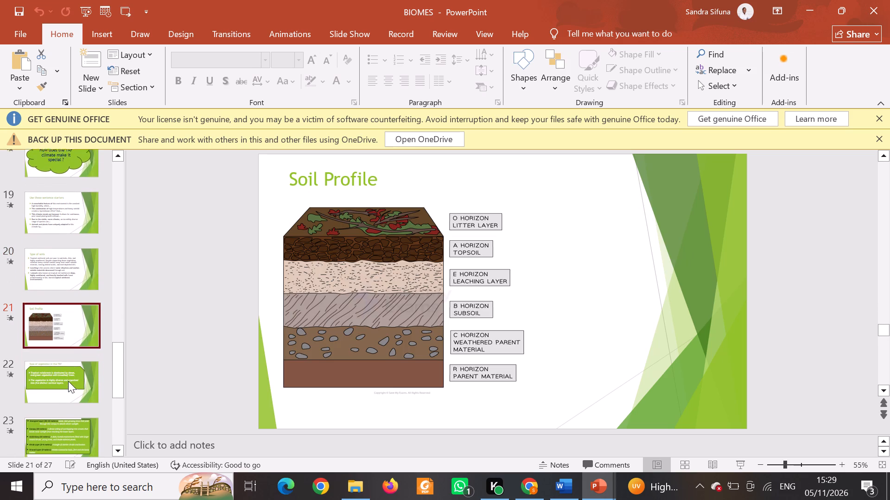
pyautogui.scroll(-1, 68, 381)
pyautogui.click(68, 381)
pyautogui.scroll(-1, 68, 381)
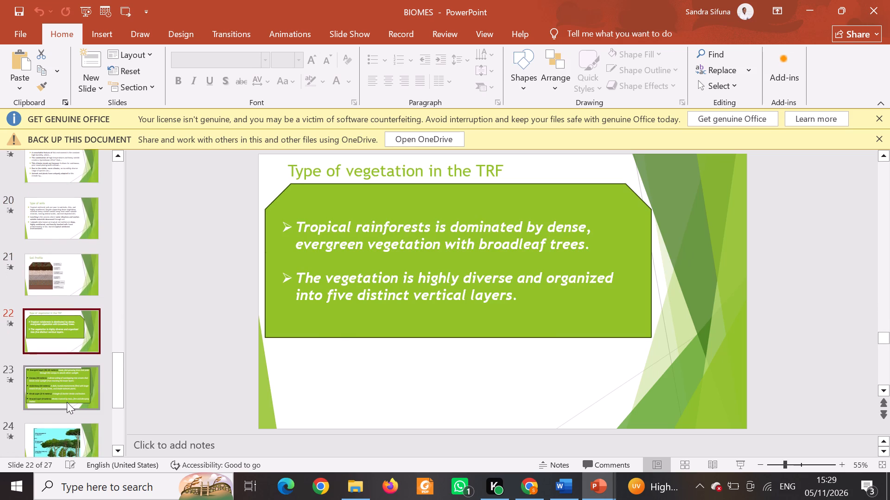
pyautogui.click(67, 402)
pyautogui.scroll(-2, 67, 402)
pyautogui.click(67, 402)
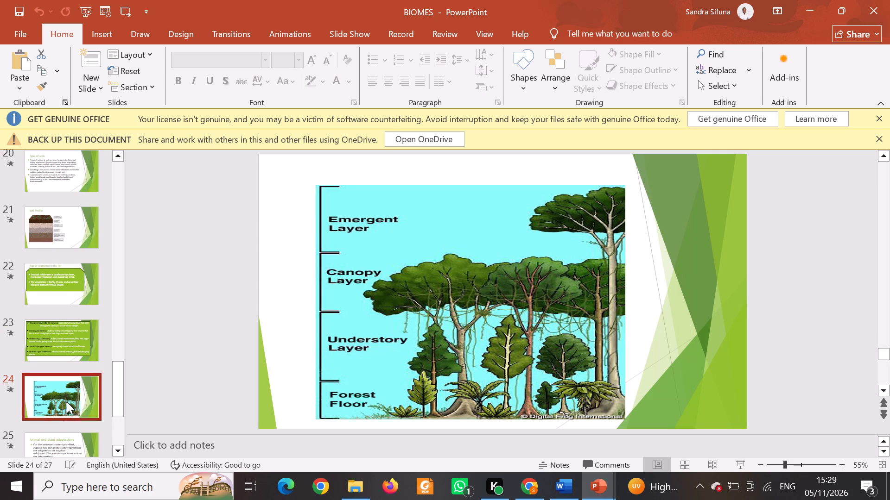
pyautogui.scroll(-3, 67, 402)
pyautogui.click(65, 384)
pyautogui.scroll(-1, 65, 384)
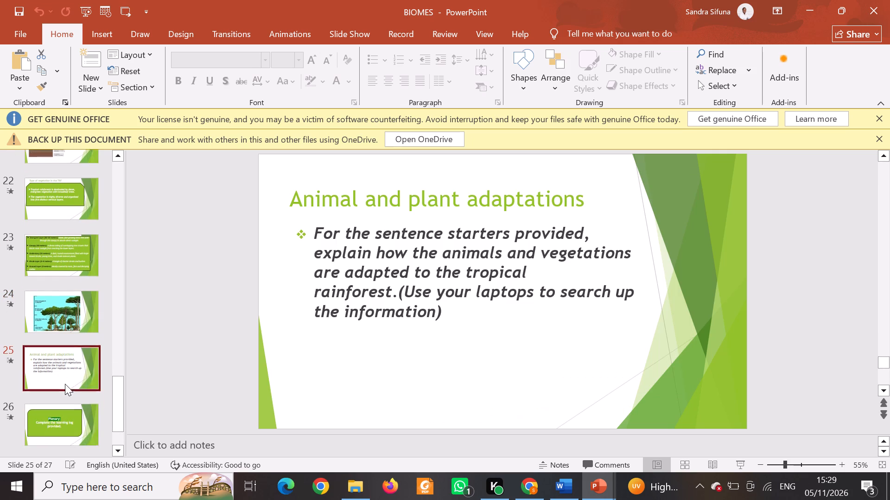
pyautogui.scroll(-3, 65, 384)
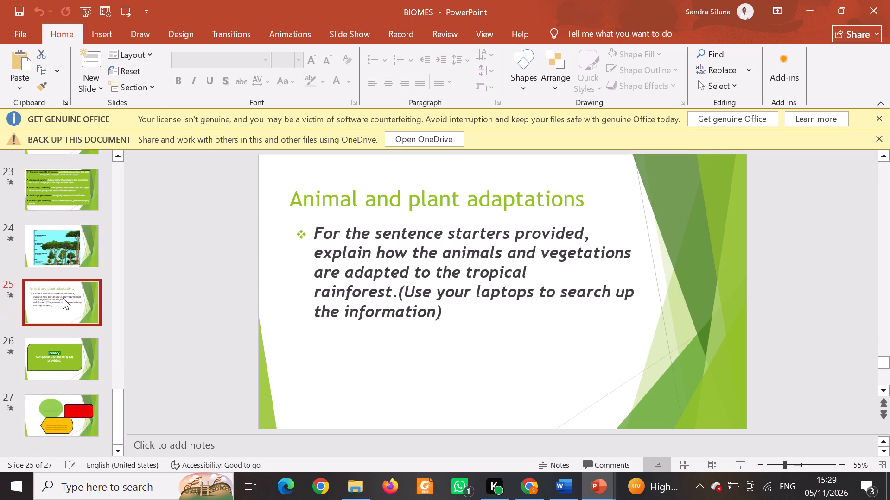
# Glance back over the final BIOMES slides and close that presentation to return to the Rainforest one.
pyautogui.click(63, 298)
pyautogui.scroll(-1, 64, 362)
pyautogui.scroll(2, 64, 362)
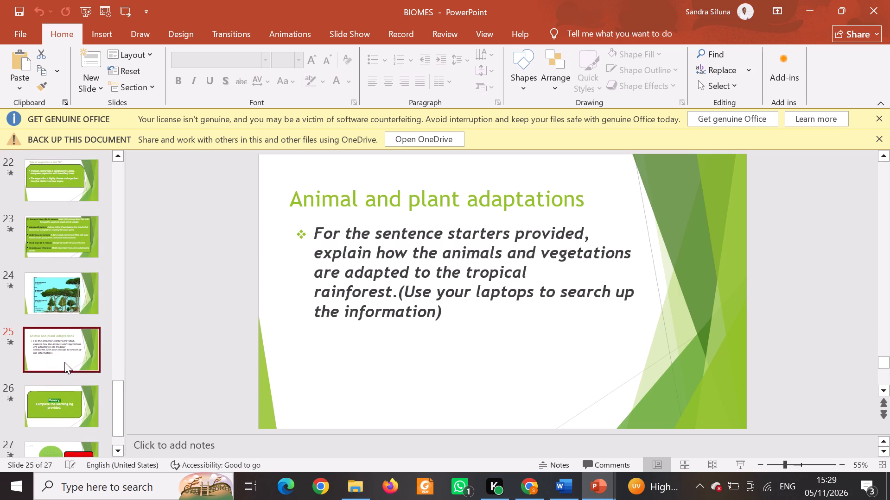
pyautogui.scroll(6, 64, 362)
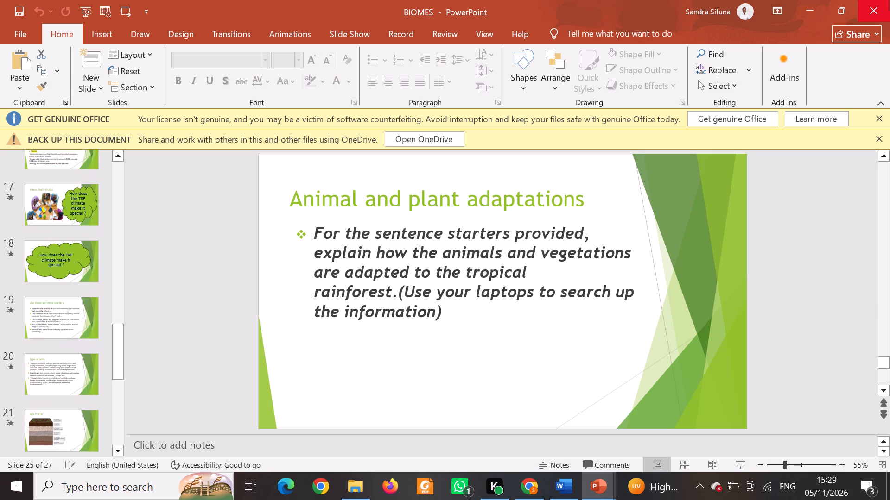
pyautogui.click(877, 2)
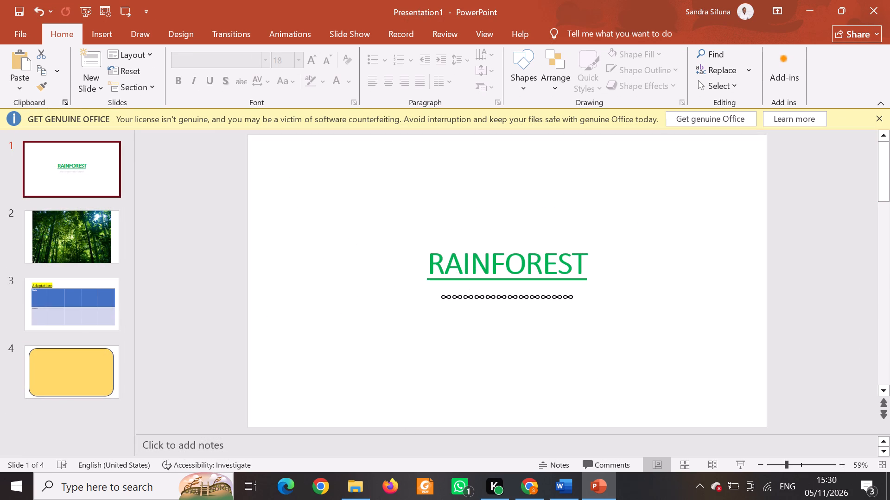
# Delete slide 2 with the full-size forest picture from the Rainforest presentation.
pyautogui.click(47, 248)
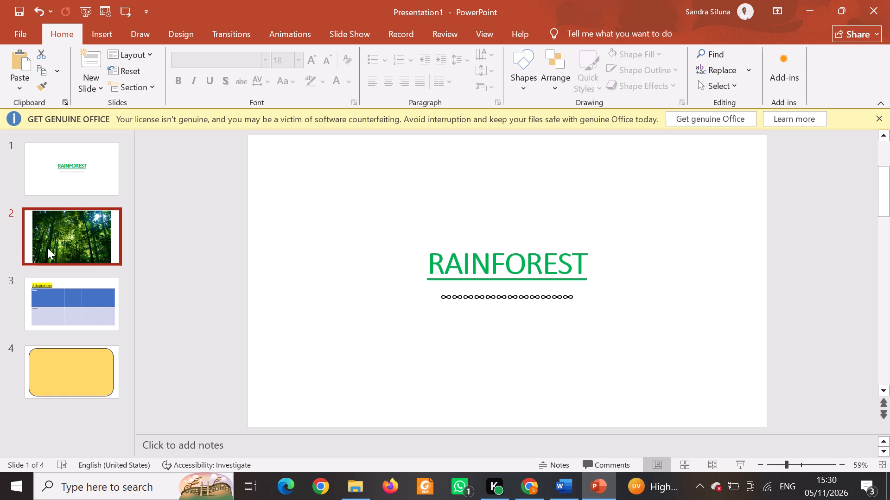
pyautogui.rightClick(47, 248)
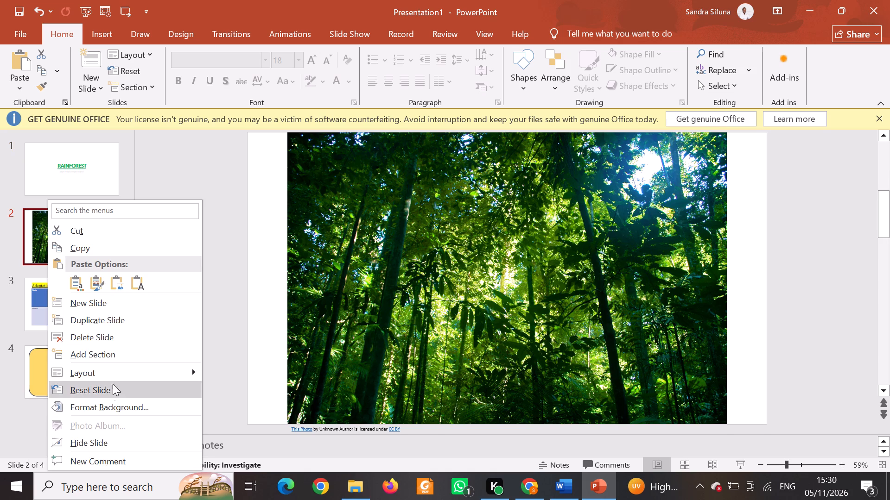
pyautogui.click(123, 337)
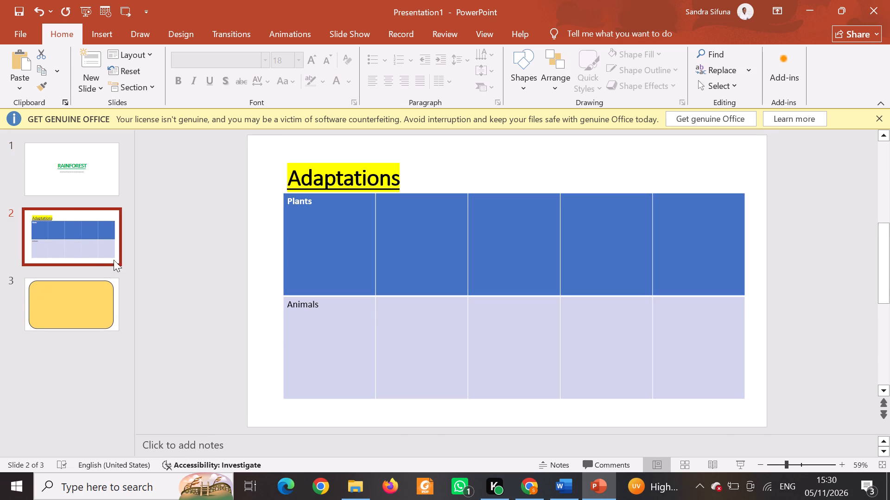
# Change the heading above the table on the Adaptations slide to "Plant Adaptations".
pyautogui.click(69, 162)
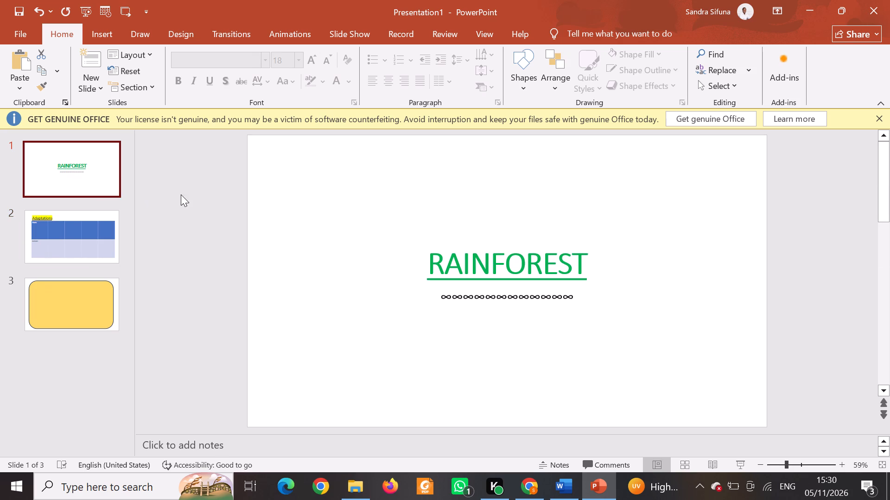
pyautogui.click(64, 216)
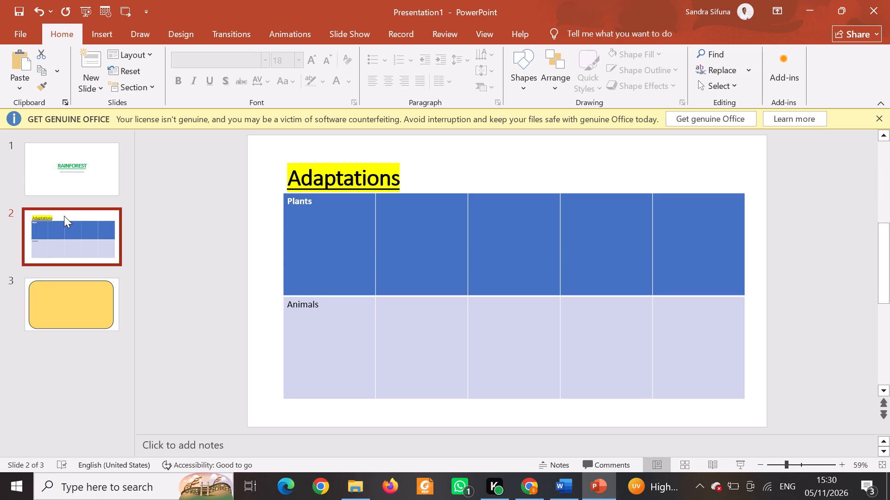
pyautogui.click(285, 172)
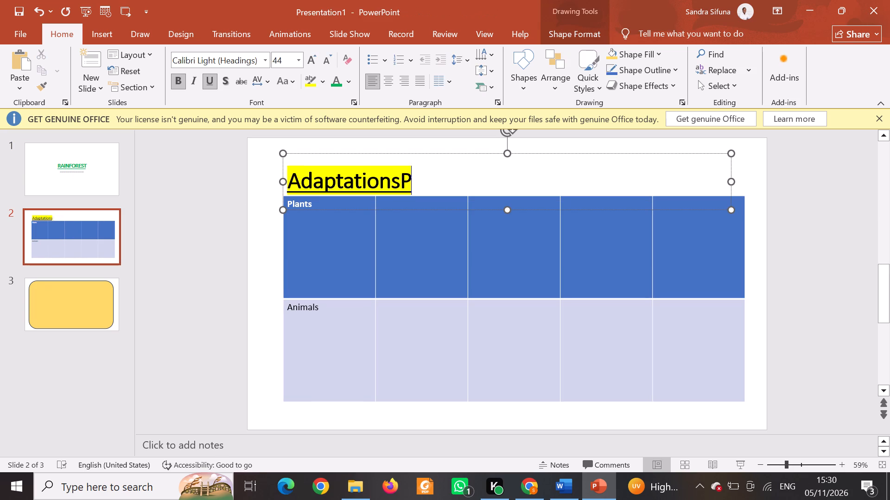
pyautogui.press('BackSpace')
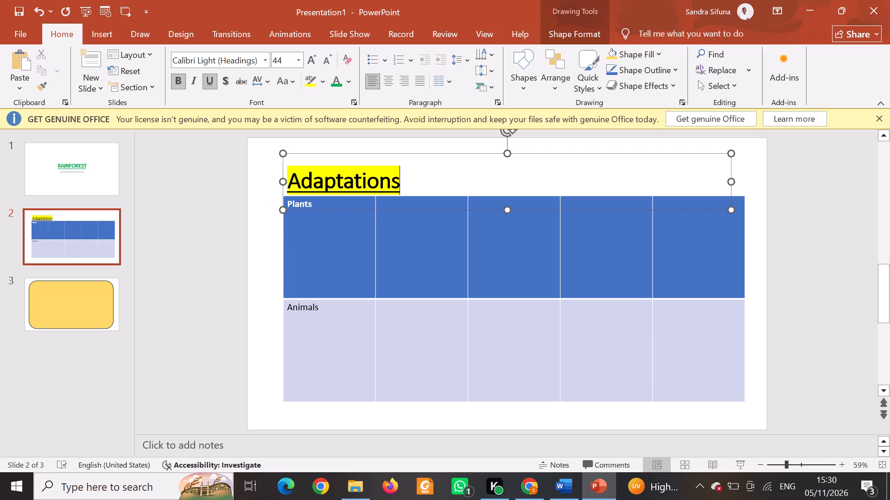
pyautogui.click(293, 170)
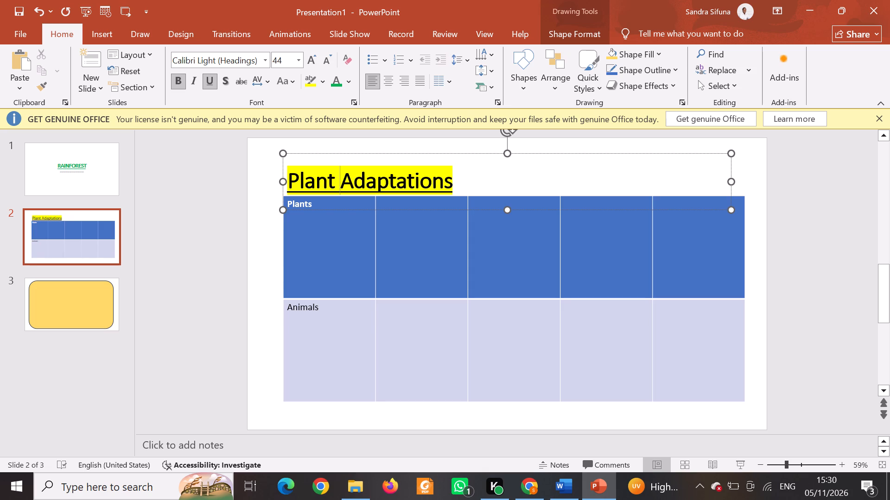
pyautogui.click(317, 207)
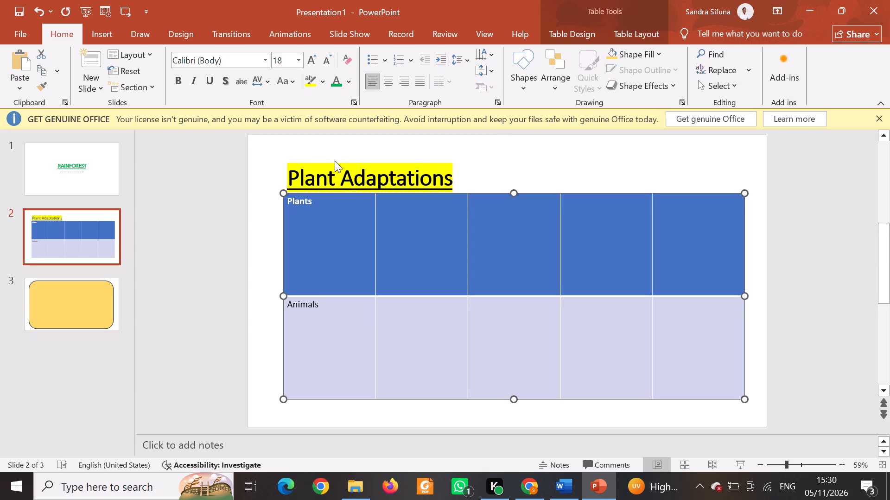
# Replace the word before "Adaptations" in the slide 2 heading so that it reads "Animal Adaptations".
pyautogui.click(336, 175)
pyautogui.press('BackSpace')
pyautogui.press('BackSpace')
pyautogui.press('BackSpace')
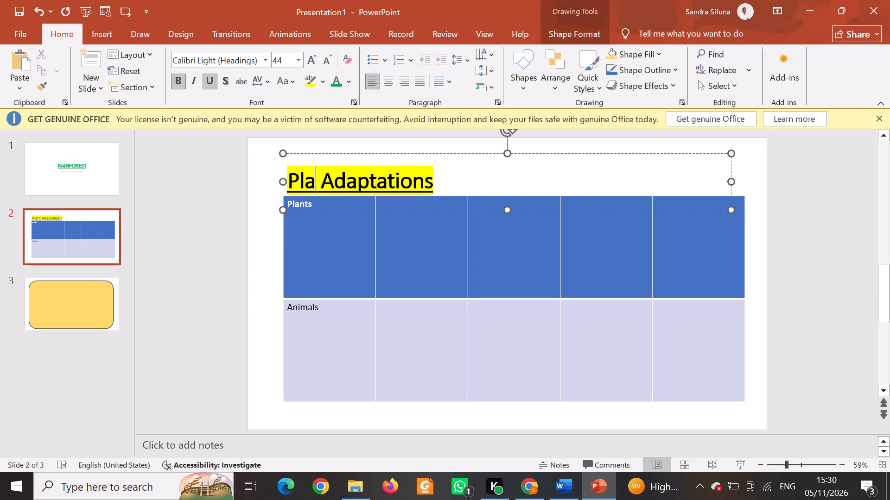
pyautogui.press('BackSpace')
pyautogui.press('a')
pyautogui.write('nimal')
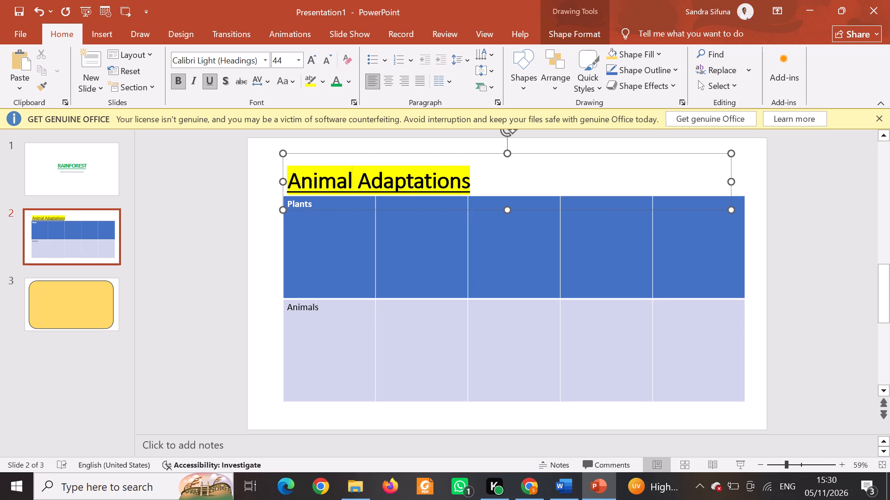
# Select the whole Plants and Animals table on the Animal Adaptations slide and copy it.
pyautogui.click(321, 200)
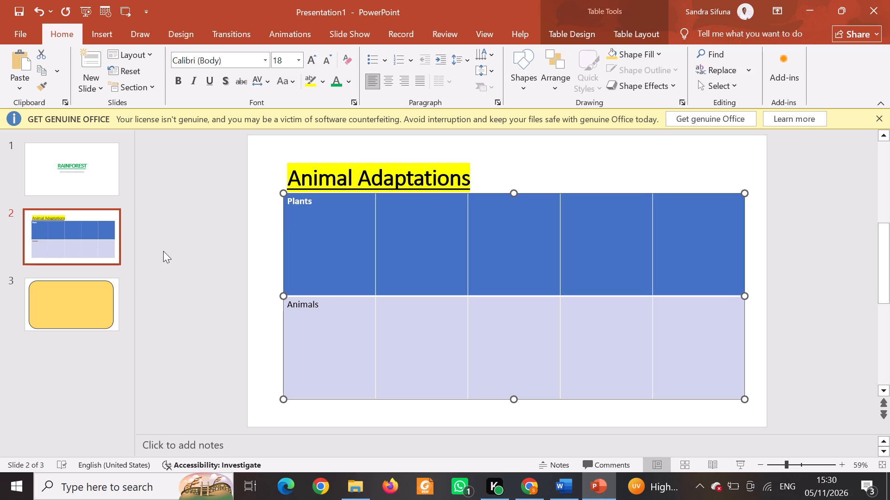
pyautogui.click(284, 297)
pyautogui.click(282, 199)
pyautogui.rightClick(282, 199)
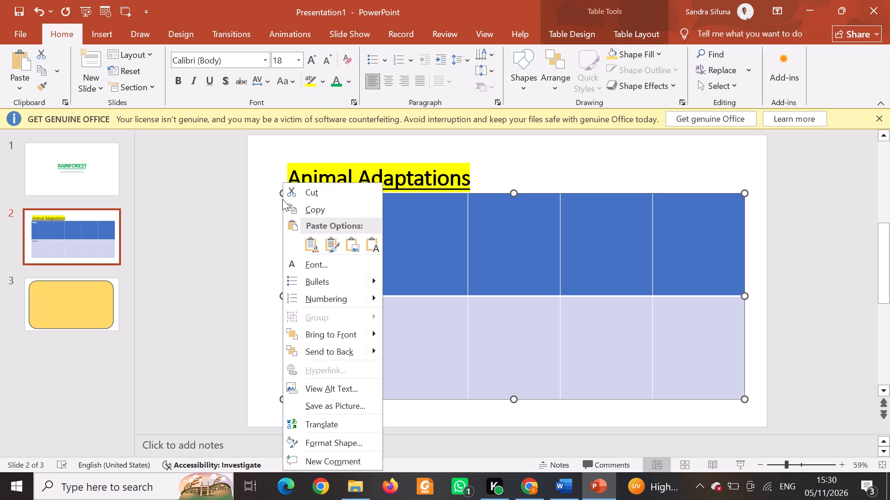
pyautogui.hotkey('ctrl', 'c')
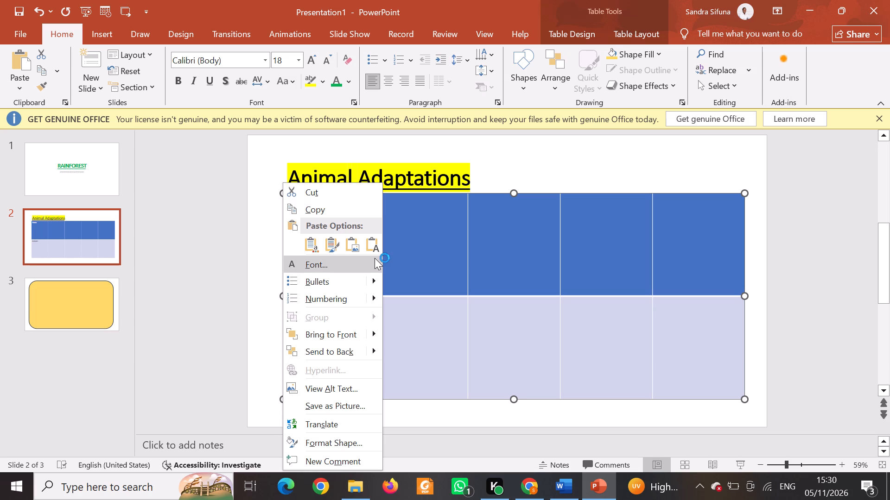
pyautogui.click(581, 170)
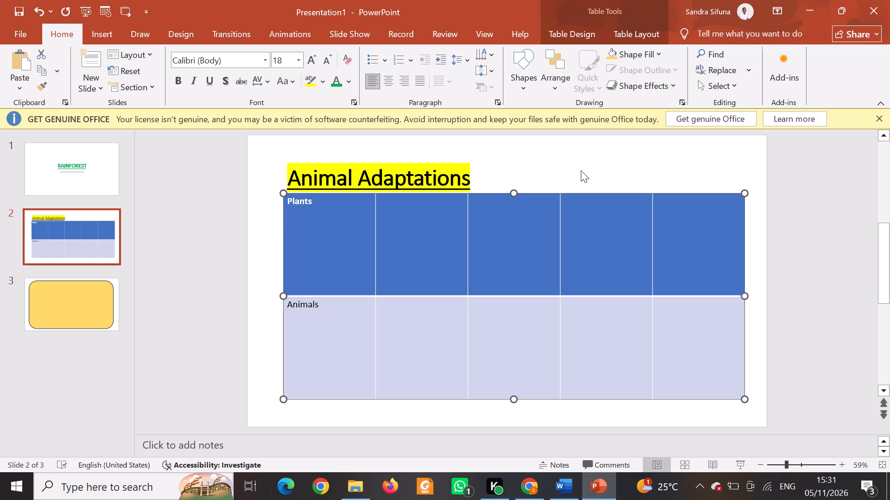
# Place the text cursor in the Plants cell of the Animal Adaptations table.
pyautogui.click(314, 228)
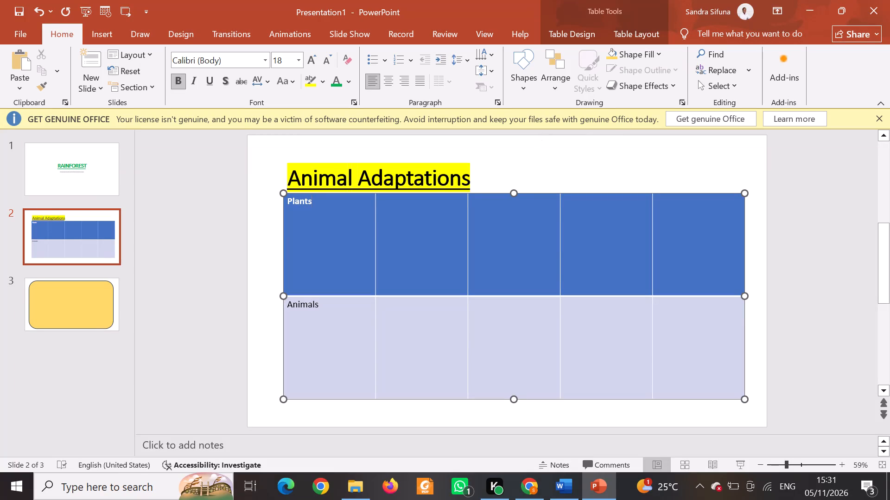
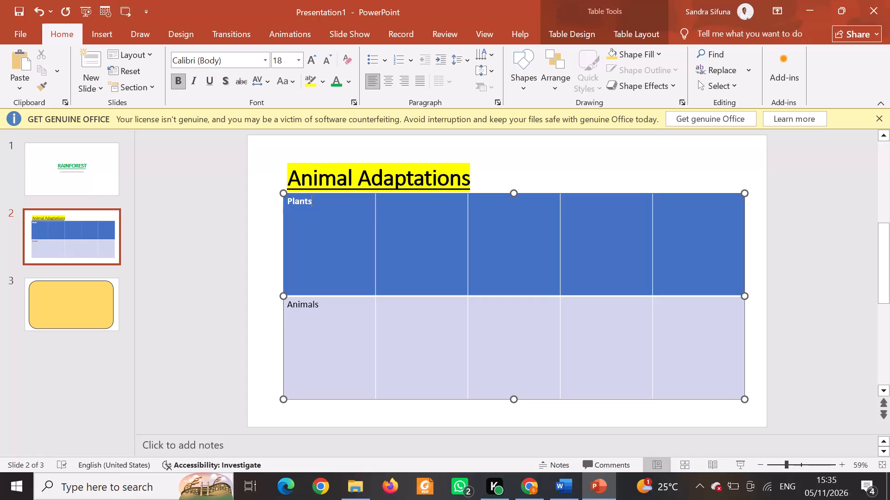
# Replace the "Plants" label in the first cell of the table's top row with "1.".
pyautogui.press('BackSpace')
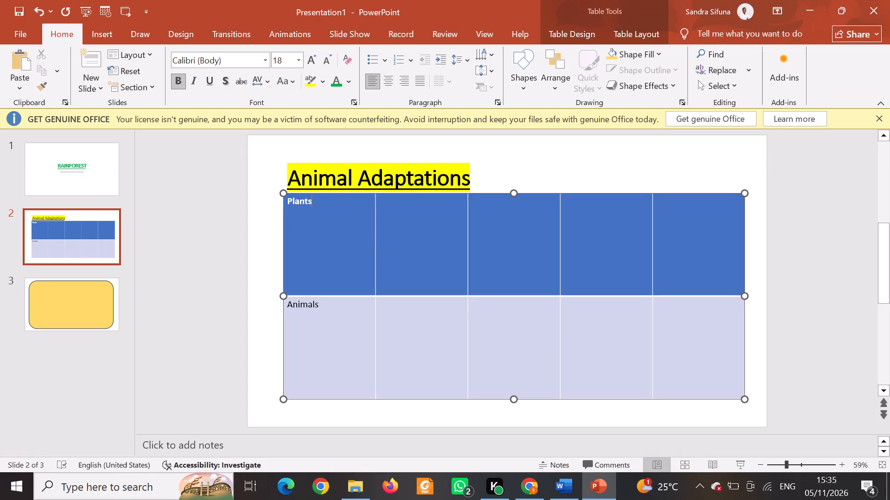
pyautogui.press('BackSpace')
pyautogui.press('BackSpace')
pyautogui.press('BackSpace')
pyautogui.press('BackSpace')
pyautogui.press('BackSpace')
pyautogui.write('1.')
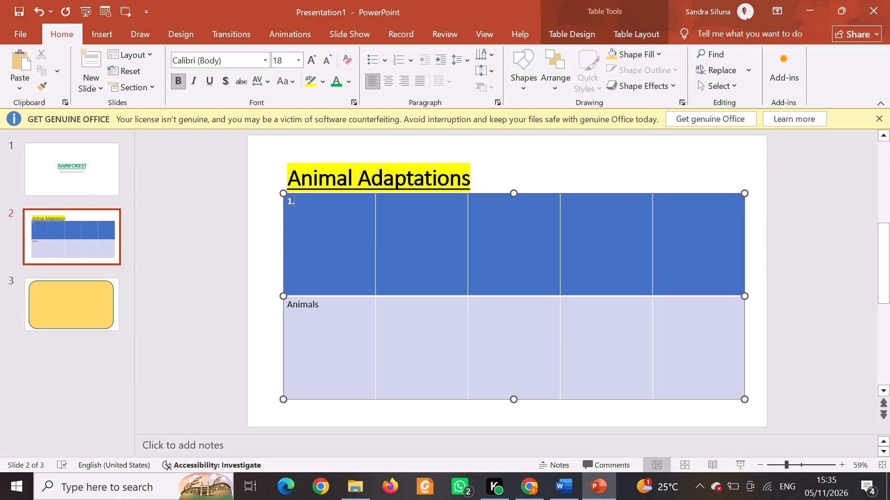
# Delete the "Animals" label from the first cell of the table's second row.
pyautogui.click(325, 302)
pyautogui.press('BackSpace')
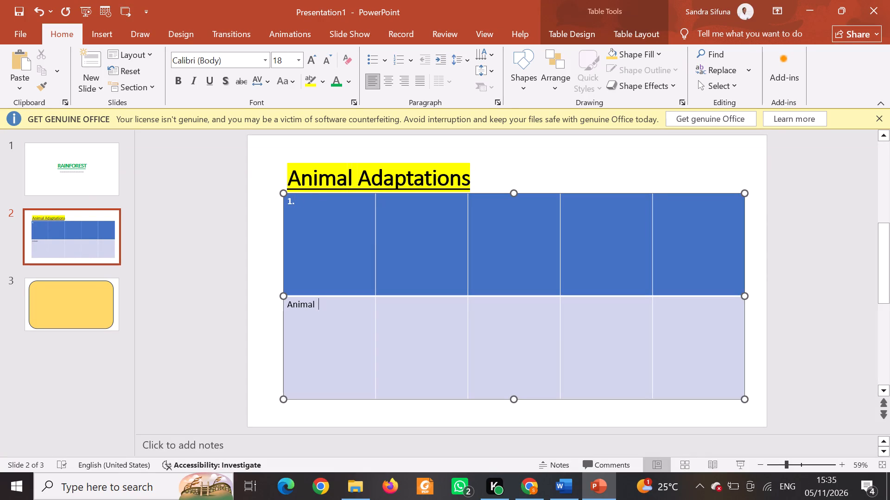
pyautogui.press('BackSpace')
pyautogui.press('BackSpace')
pyautogui.press('BackSpace')
pyautogui.press('BackSpace')
pyautogui.press('BackSpace')
pyautogui.press('BackSpace')
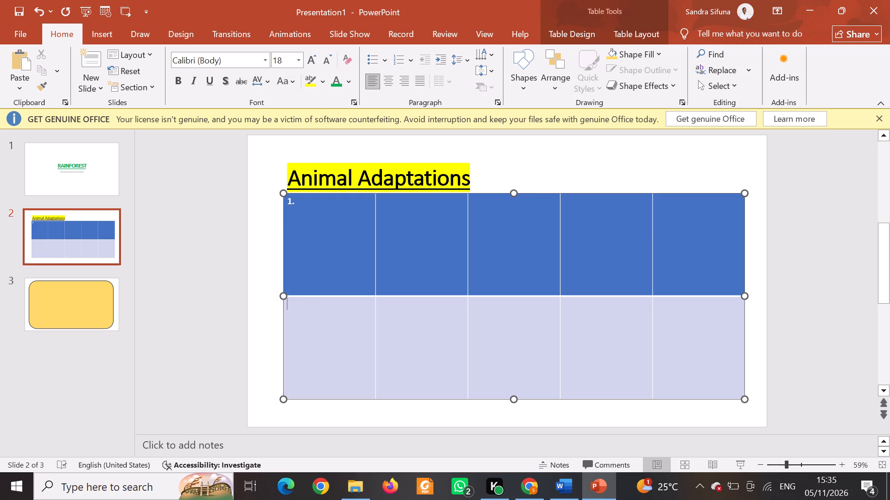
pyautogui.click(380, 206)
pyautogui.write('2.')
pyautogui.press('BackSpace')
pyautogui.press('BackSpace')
# Number the remaining four cells of the table's top row "2.", "3.", "4." and "5." in order.
pyautogui.click(381, 217)
pyautogui.write('2.')
pyautogui.click(482, 210)
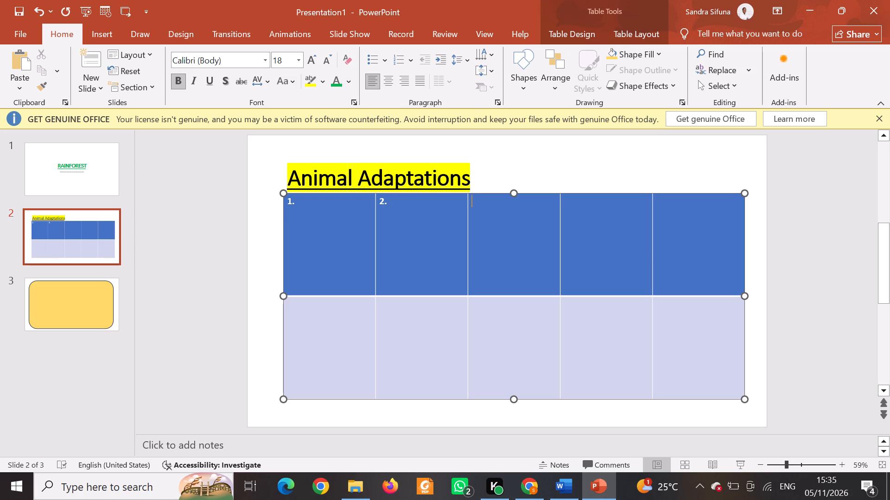
pyautogui.write('3.')
pyautogui.click(577, 210)
pyautogui.write('4.')
pyautogui.click(667, 207)
pyautogui.write('5.')
# Place the text cursor after "1." in the first cell of the table's top row.
pyautogui.click(323, 211)
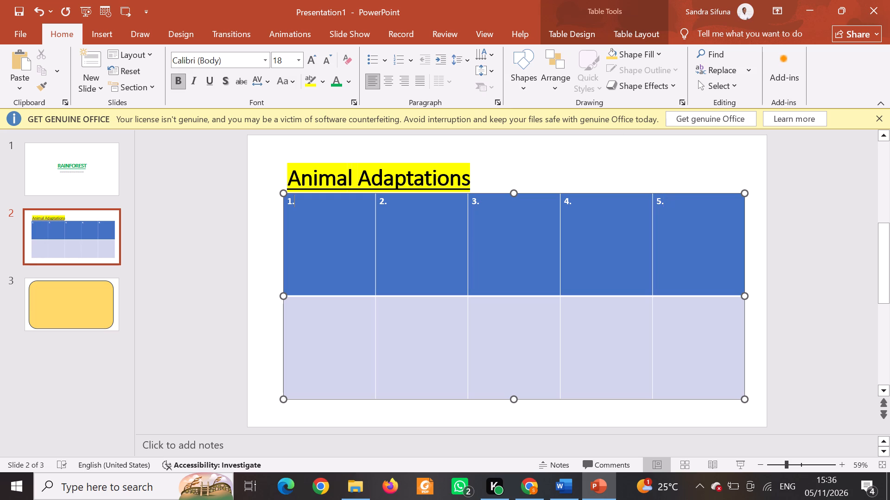
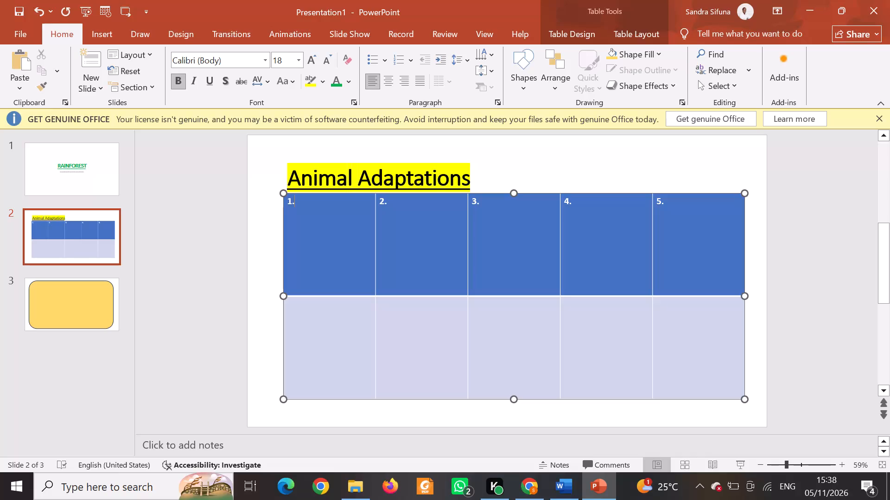
# Enter "Animals have a strong sense of smell" after "1." in the first cell of the table's top row.
pyautogui.write('nimals have a str')
pyautogui.write('ong sense of smell')
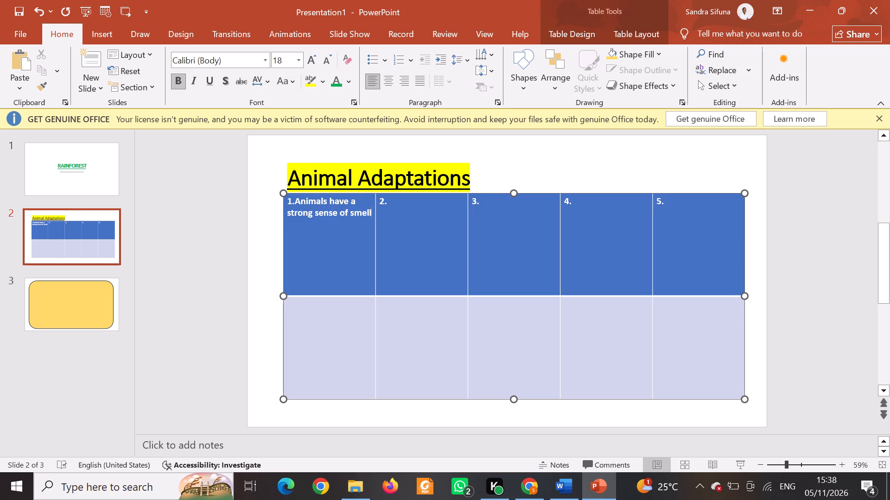
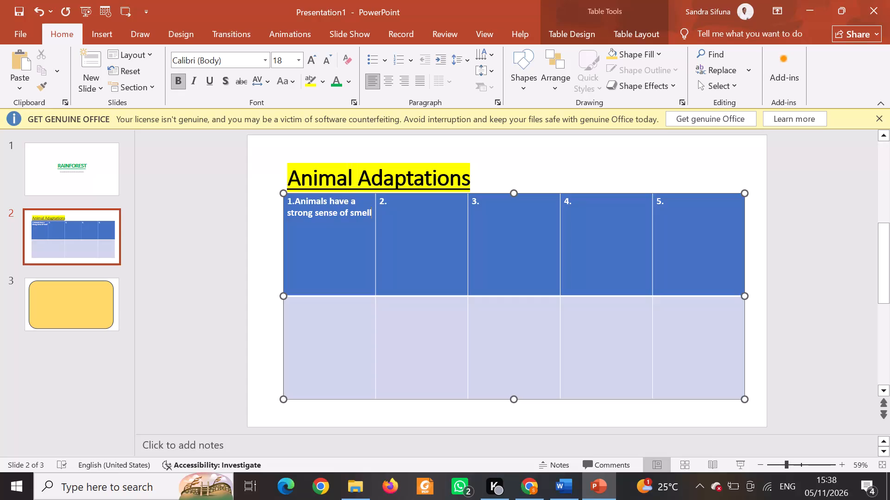
# Enter "Animals have a short wing span" after "2." and "They have strong limbs" after "3." in the table's top row.
pyautogui.click(406, 199)
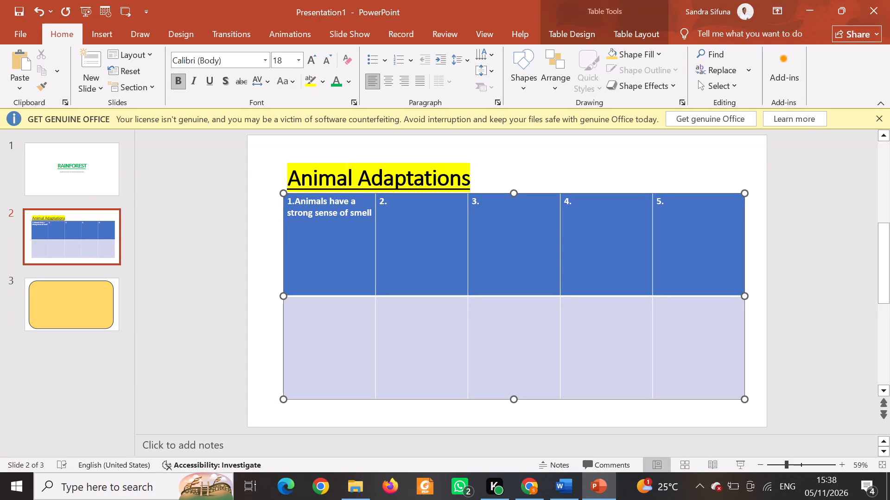
pyautogui.press('a')
pyautogui.write('nimals have a shortn')
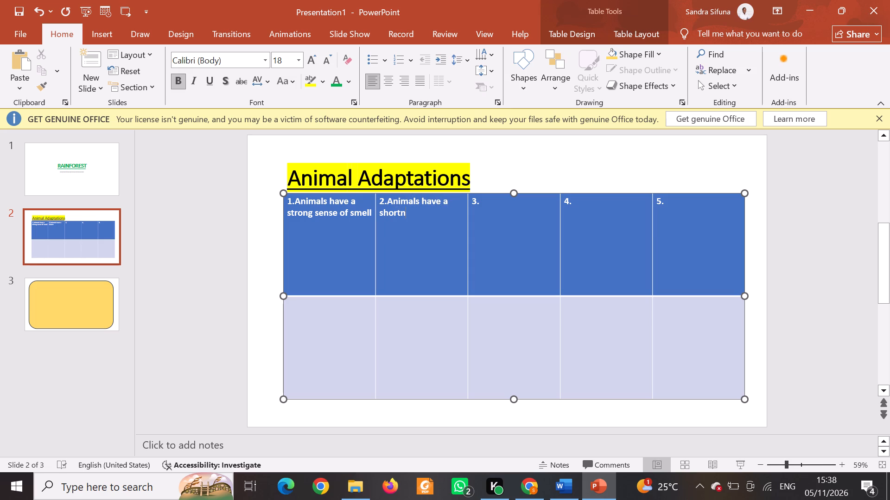
pyautogui.press('BackSpace')
pyautogui.press('space')
pyautogui.write('wing')
pyautogui.press('space')
pyautogui.write('span')
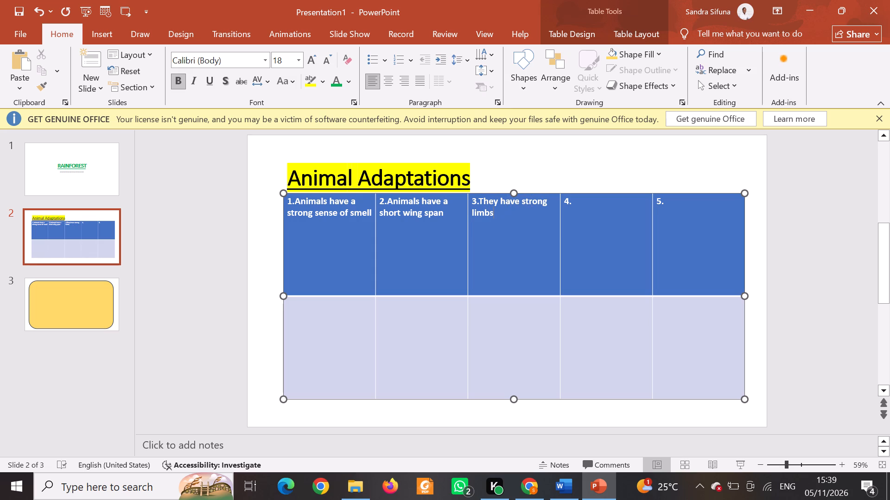
# Enter "Have strong beaks" after "4." and "Have sticky toe pad" after "5." in the table's top row.
pyautogui.click(575, 215)
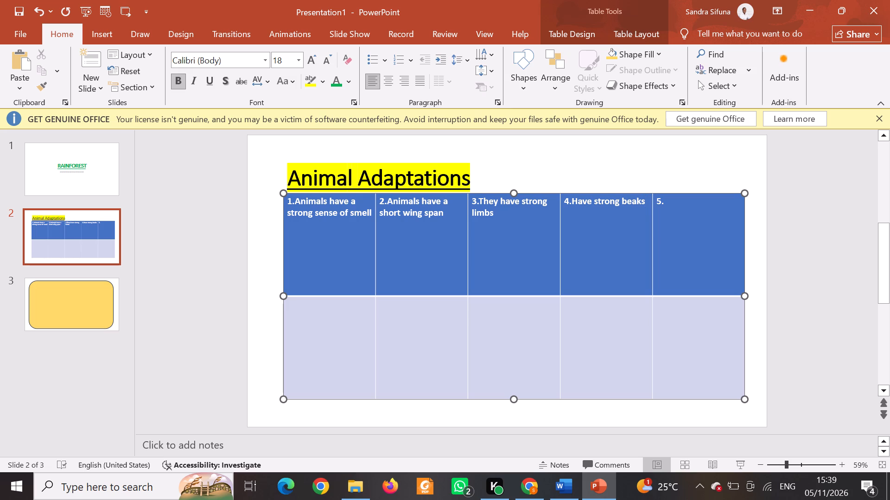
pyautogui.click(674, 200)
pyautogui.write('ave sticky toe [')
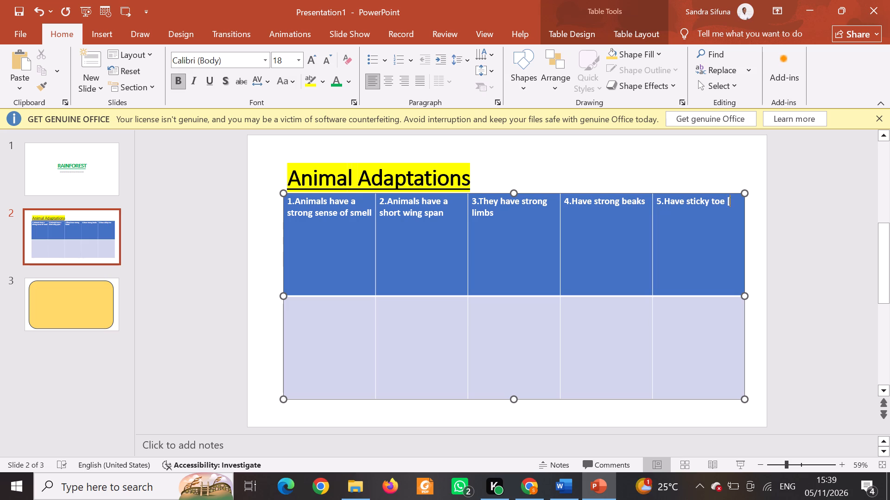
pyautogui.press('BackSpace')
pyautogui.write('pa')
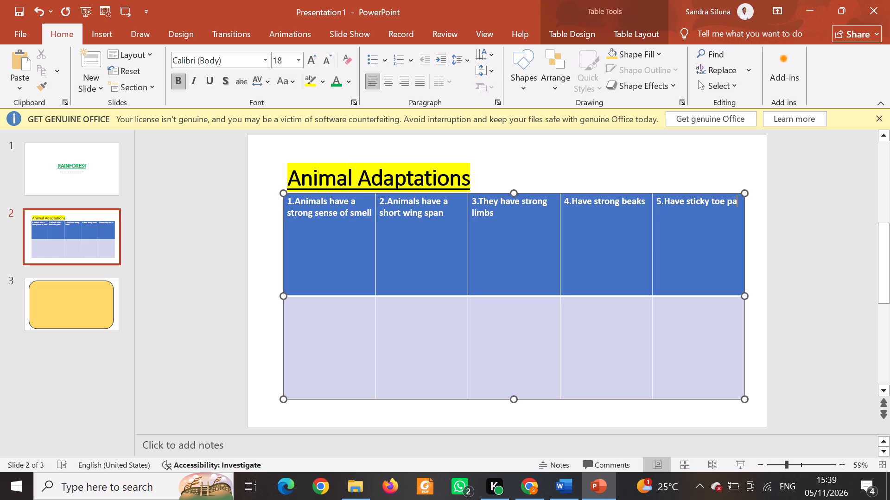
pyautogui.press('d')
# Move the table slightly up and left so its left side meets the slide's left edge.
pyautogui.moveTo(282, 228); pyautogui.dragTo(266, 229)
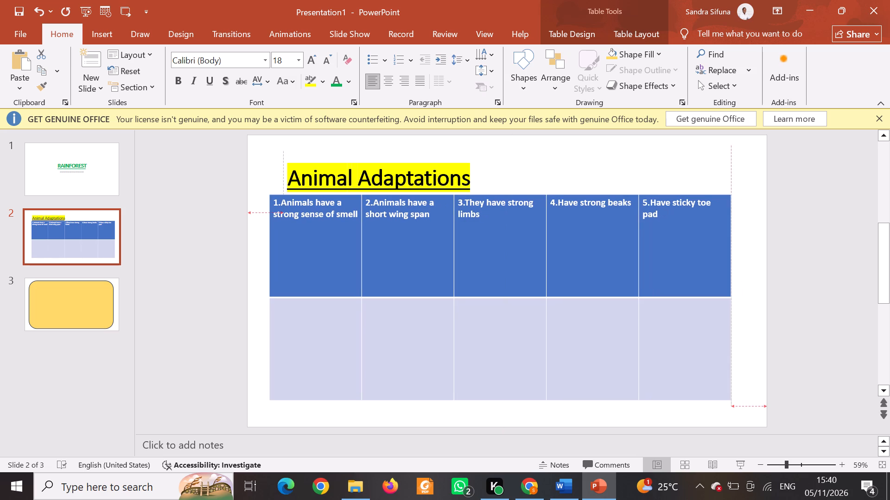
pyautogui.moveTo(266, 229); pyautogui.dragTo(250, 220)
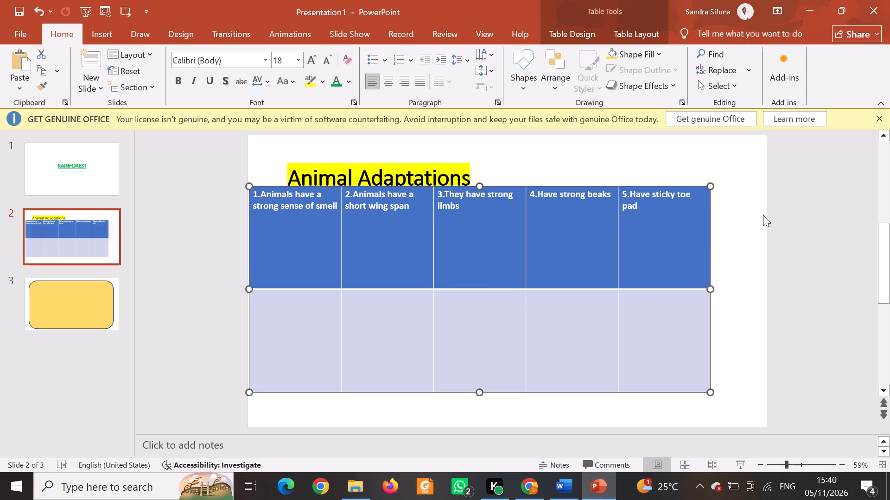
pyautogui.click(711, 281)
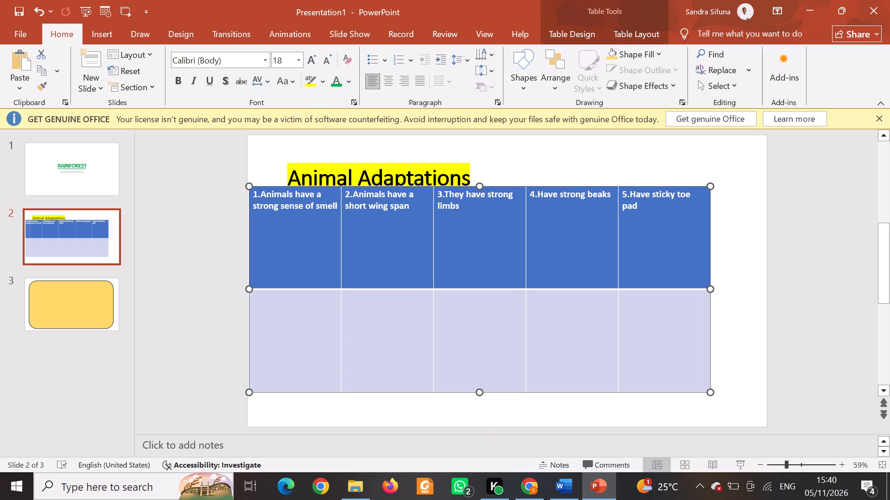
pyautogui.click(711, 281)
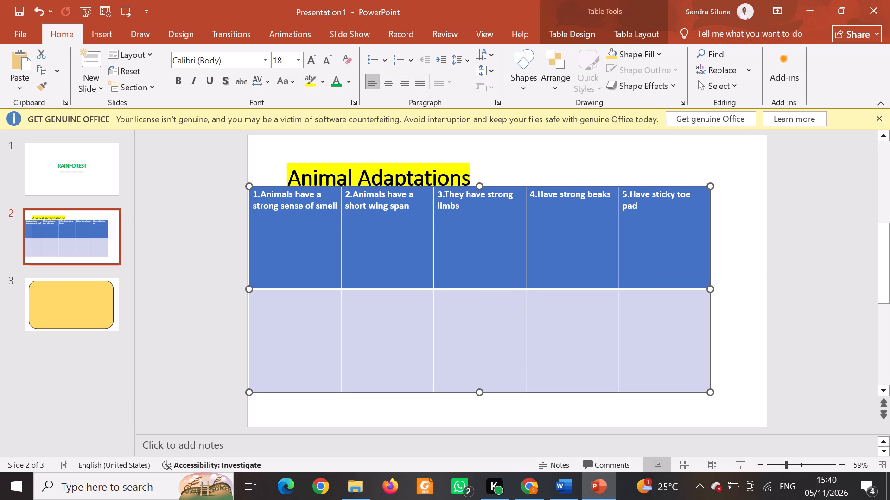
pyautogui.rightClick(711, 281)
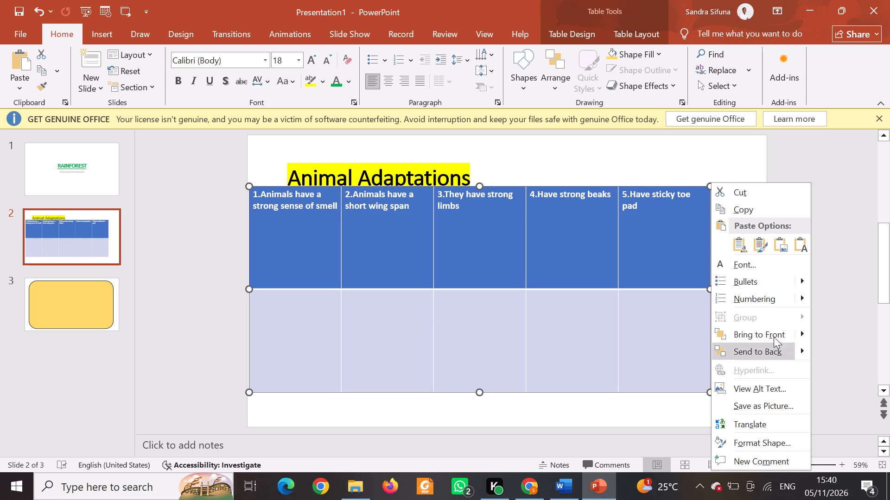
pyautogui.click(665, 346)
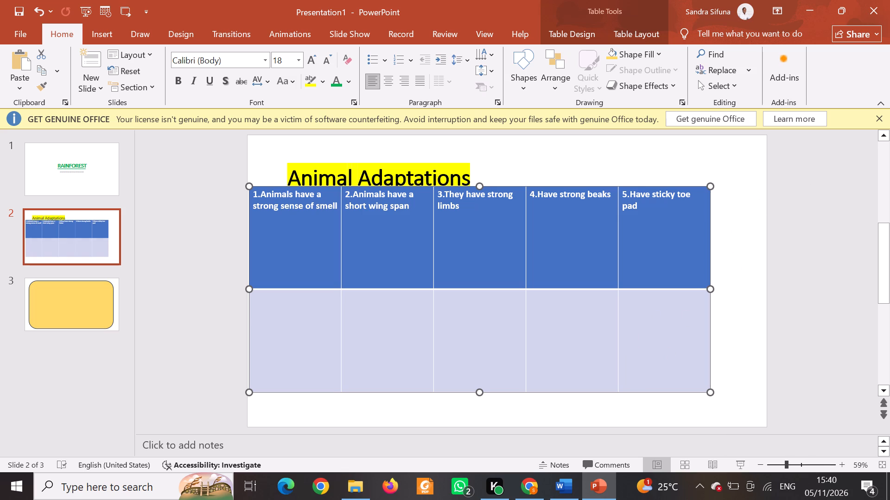
# Enlarge the "Animal Adaptations" title box from its upper-left corner so the title sits clear above the table.
pyautogui.click(456, 182)
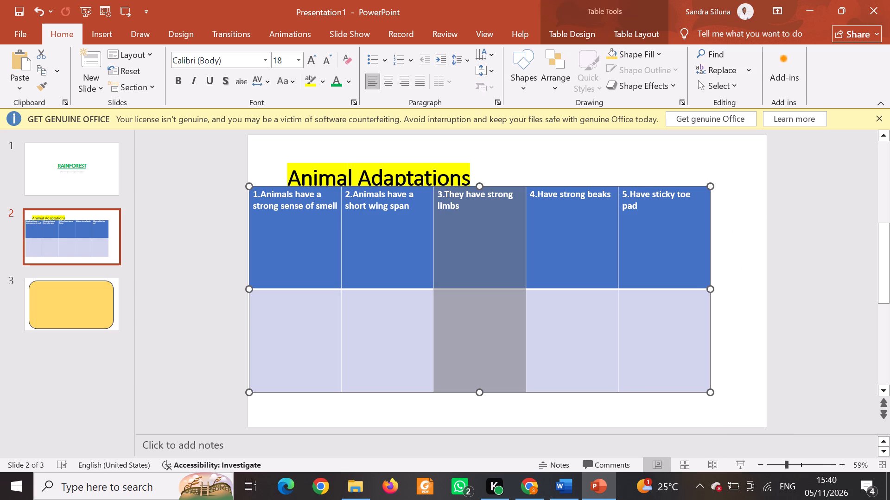
pyautogui.click(458, 164)
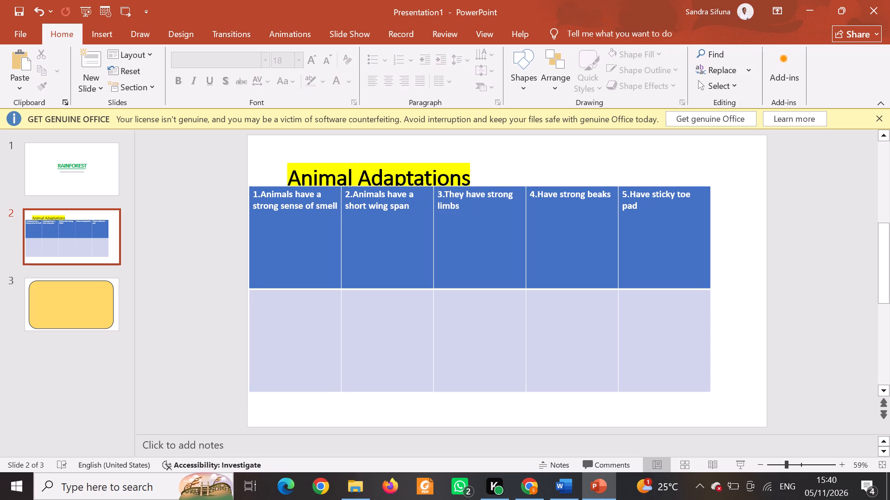
pyautogui.moveTo(288, 178); pyautogui.dragTo(347, 159)
pyautogui.click(347, 159)
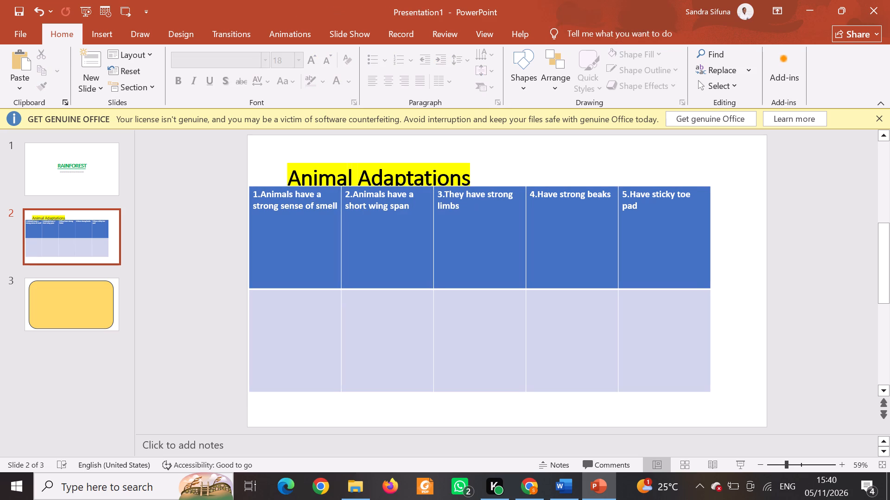
pyautogui.click(388, 157)
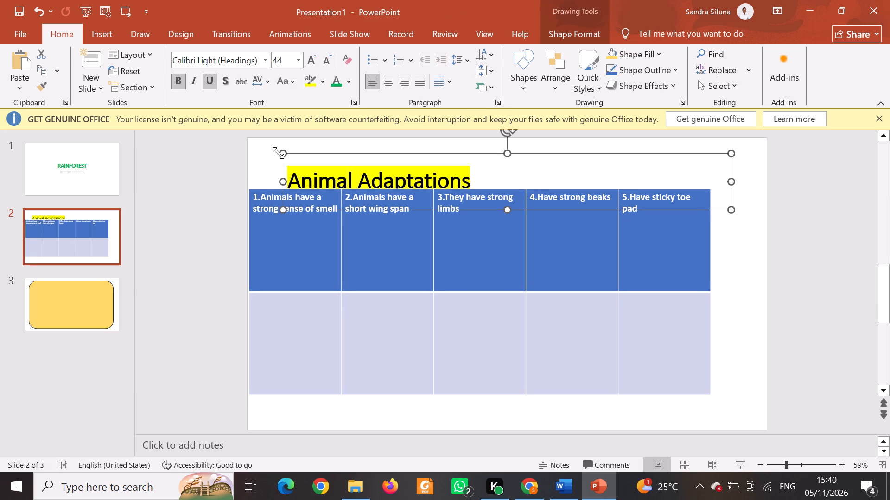
pyautogui.moveTo(278, 153); pyautogui.dragTo(267, 134)
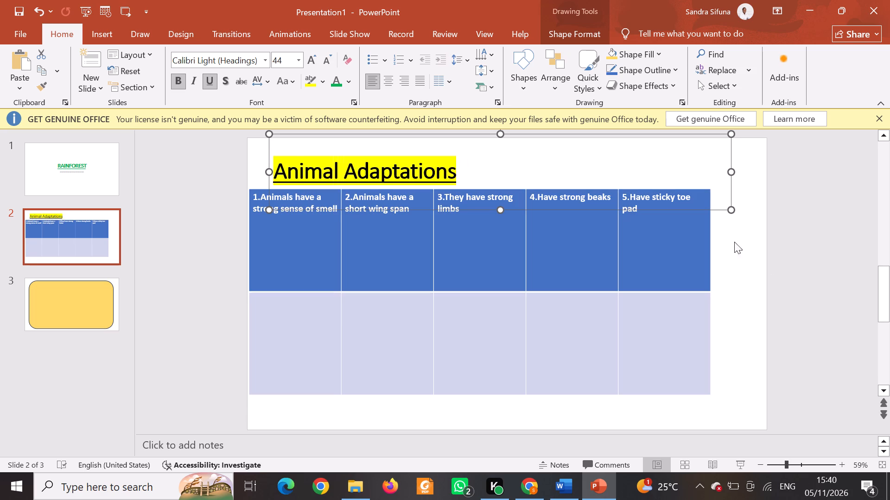
pyautogui.click(726, 241)
# Widen the table rightward until its right side nearly reaches the slide's right edge.
pyautogui.moveTo(752, 201); pyautogui.dragTo(713, 165)
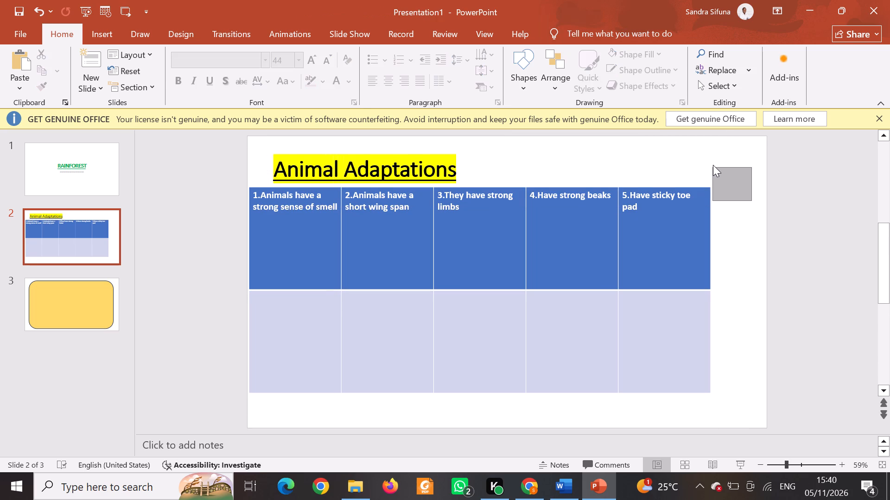
pyautogui.moveTo(713, 165); pyautogui.dragTo(718, 228)
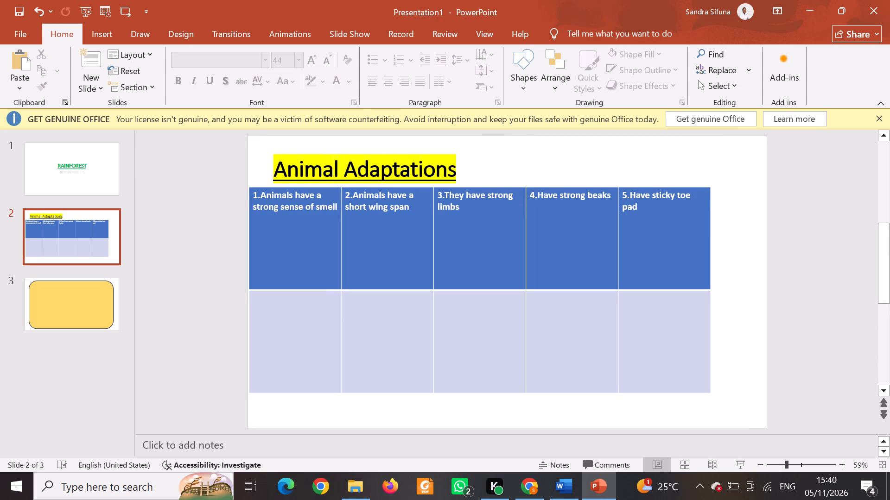
pyautogui.click(732, 241)
pyautogui.moveTo(701, 288); pyautogui.dragTo(734, 272)
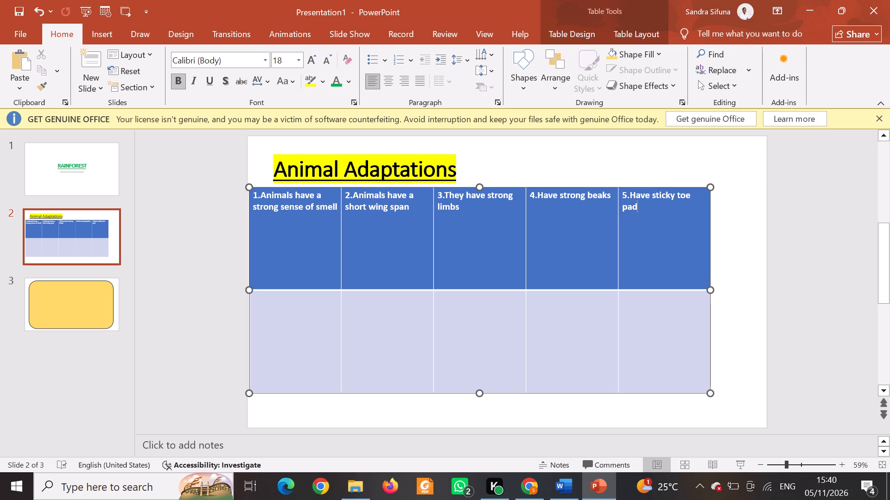
pyautogui.moveTo(734, 272); pyautogui.dragTo(712, 292)
pyautogui.moveTo(712, 292); pyautogui.dragTo(737, 279)
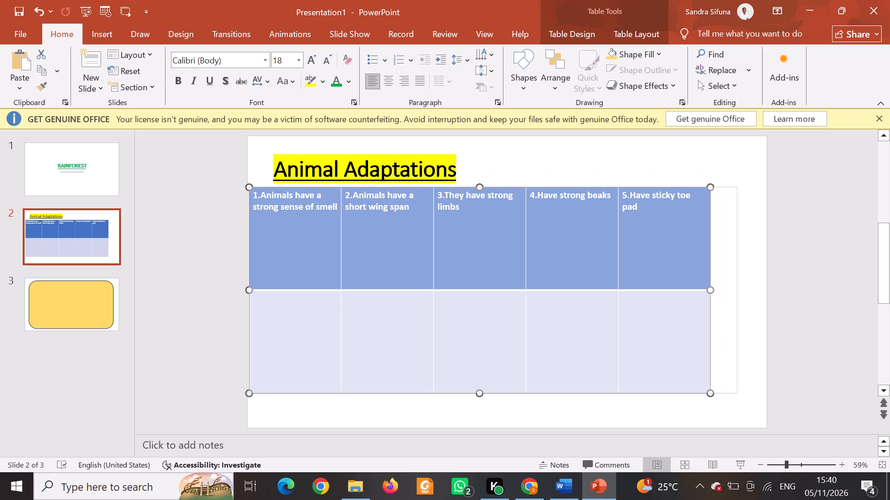
pyautogui.moveTo(737, 279); pyautogui.dragTo(755, 279)
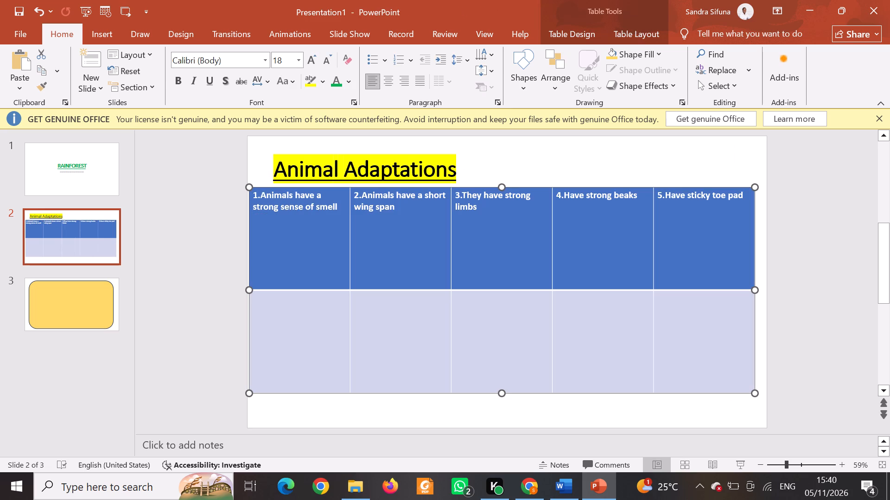
# Place the text cursor in the first cell of the table's bottom row.
pyautogui.click(281, 310)
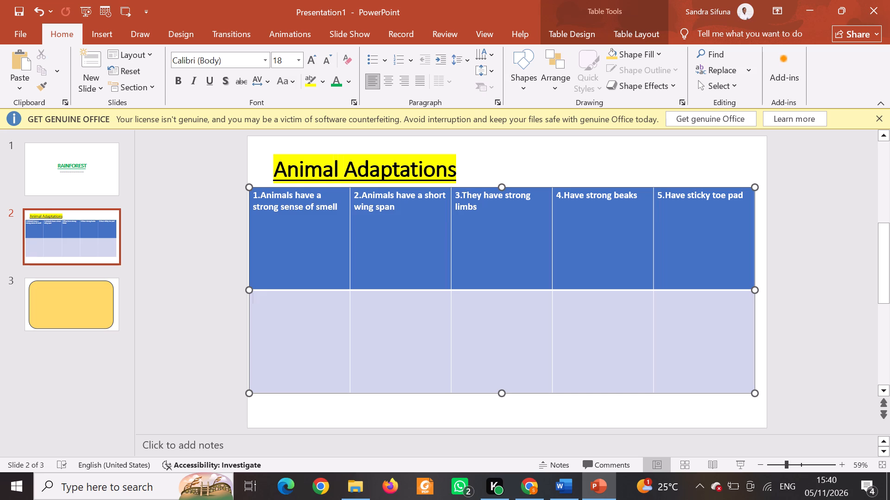
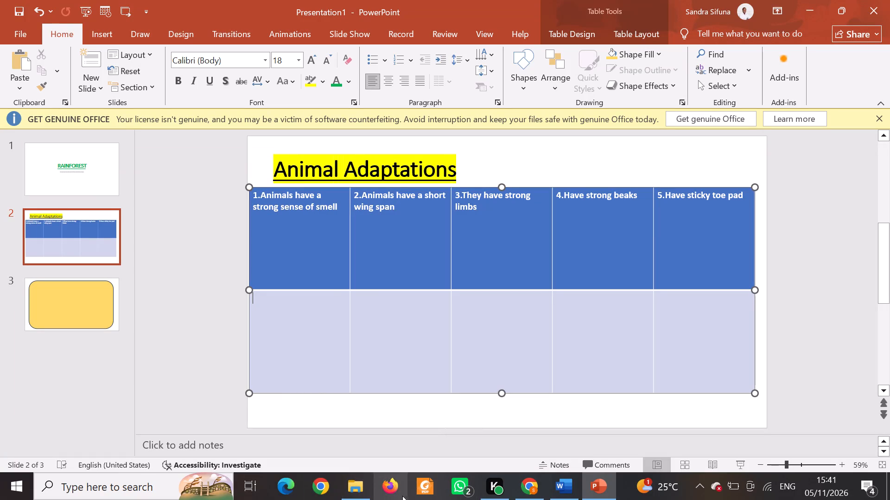
# Switch to Chrome with the first profile and search Google Images for "animals in the rain forest with a strong seense of smell".
pyautogui.click(319, 489)
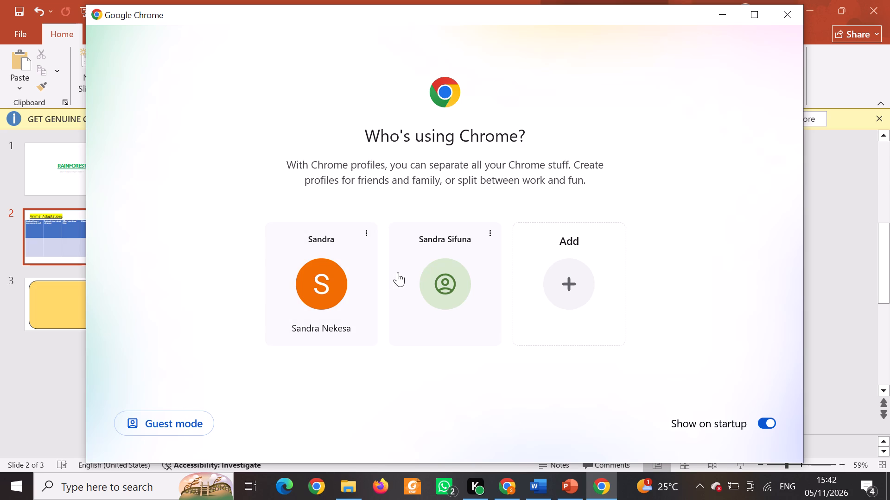
pyautogui.click(337, 302)
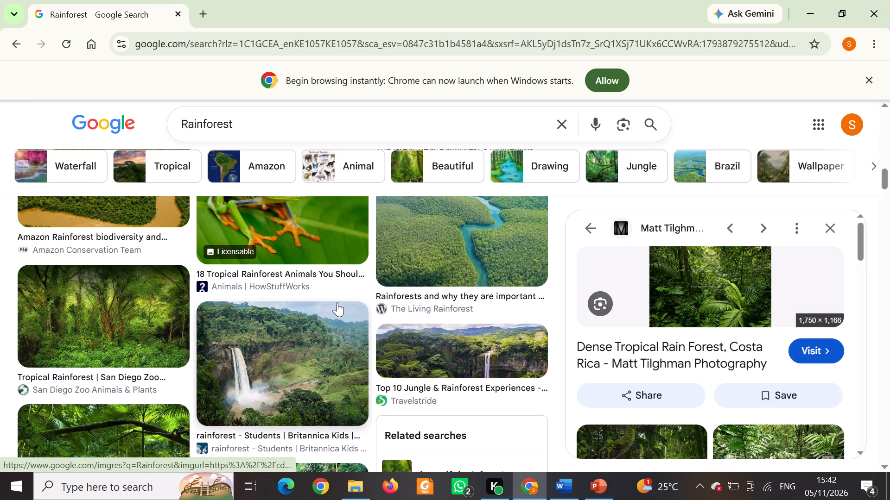
pyautogui.click(558, 129)
pyautogui.write('animals in the rain forest with a')
pyautogui.press('space')
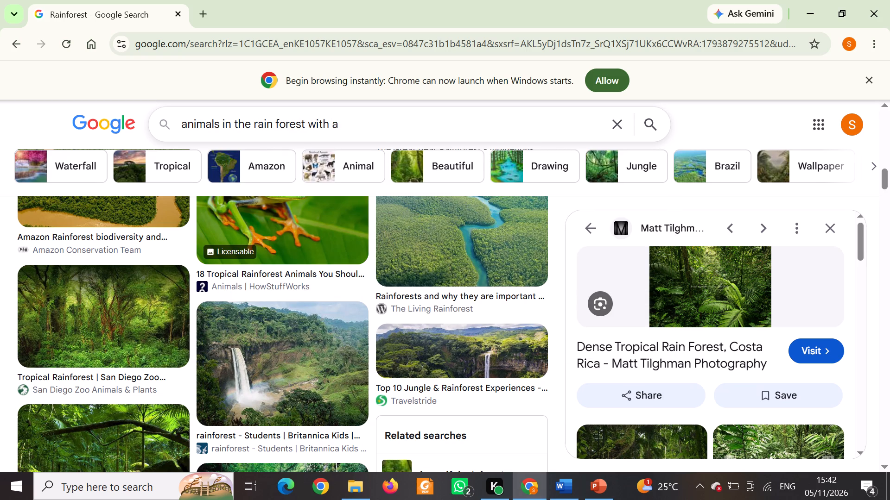
pyautogui.write('strong seense of smell')
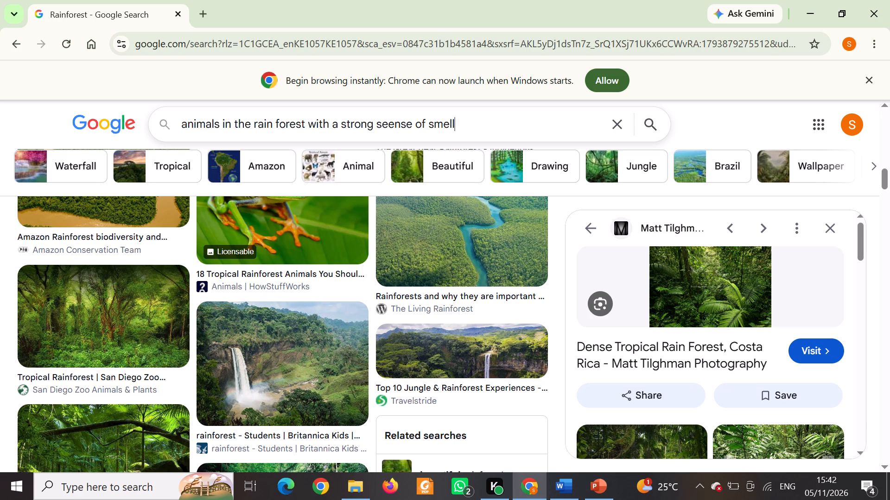
pyautogui.press('Return')
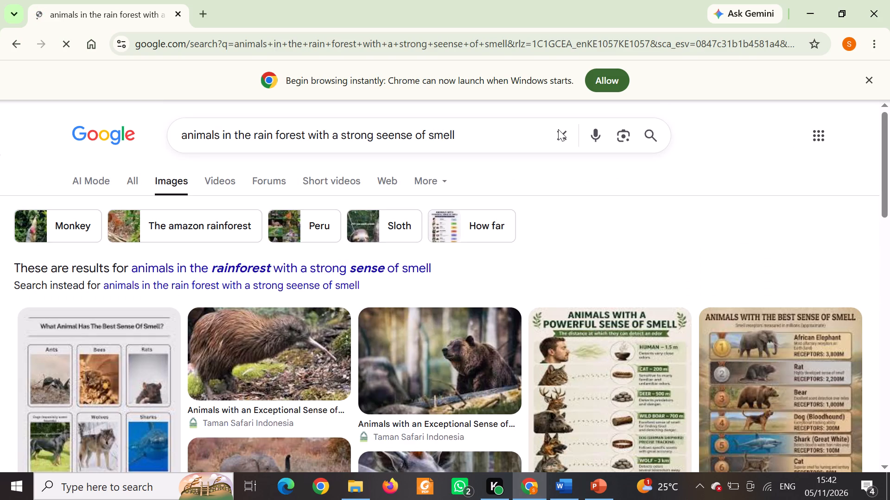
# Find the "Tapir - Animals of the Rainforest" picture in the image results and copy the image.
pyautogui.scroll(-2, 465, 343)
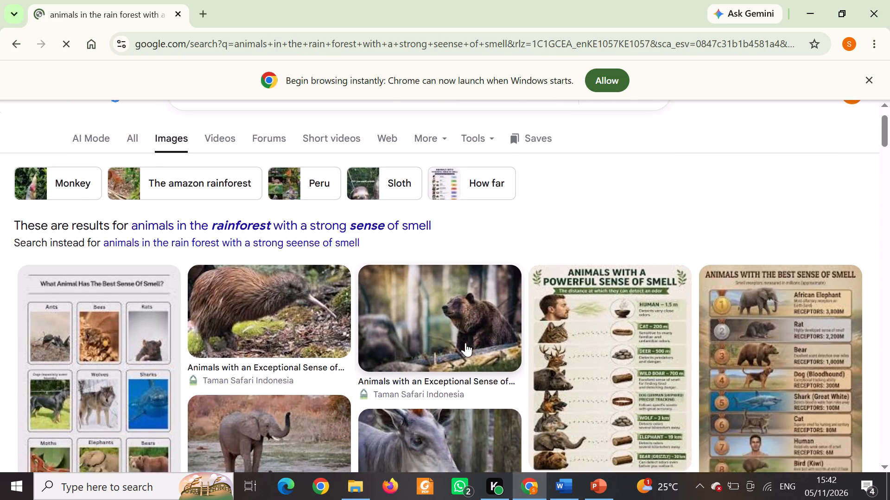
pyautogui.scroll(-5, 465, 343)
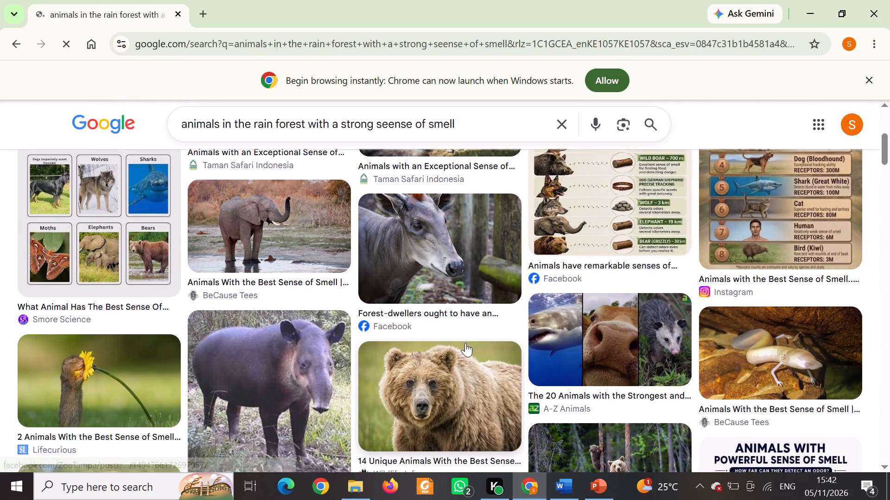
pyautogui.scroll(-1, 465, 343)
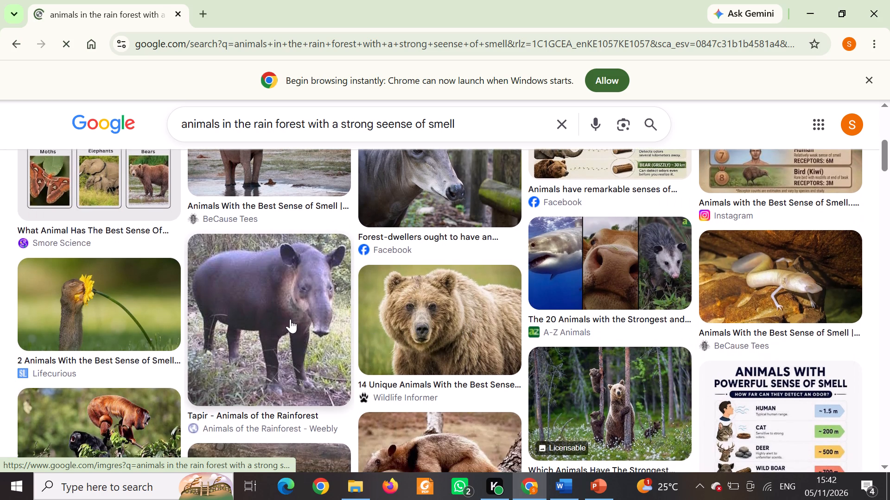
pyautogui.click(290, 319)
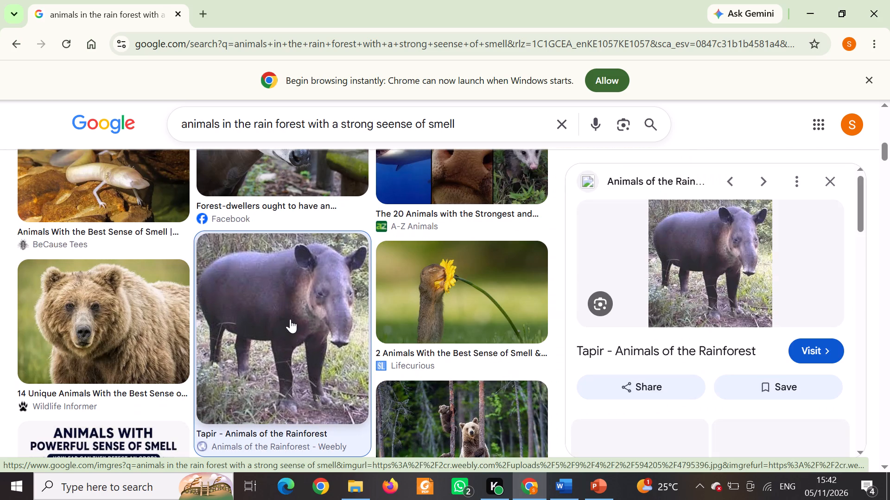
pyautogui.rightClick(683, 280)
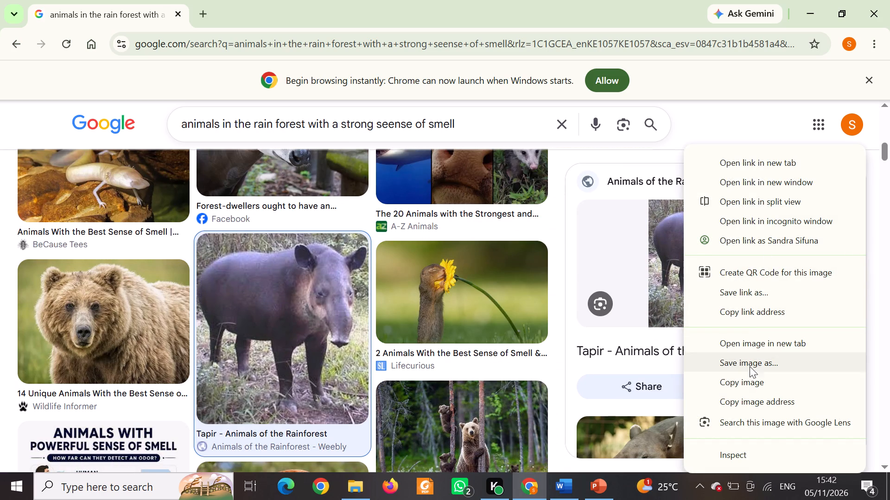
pyautogui.click(731, 382)
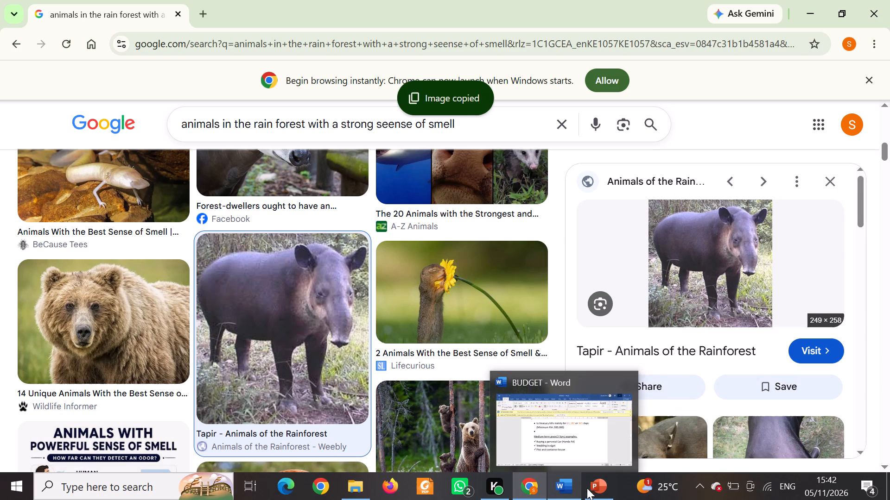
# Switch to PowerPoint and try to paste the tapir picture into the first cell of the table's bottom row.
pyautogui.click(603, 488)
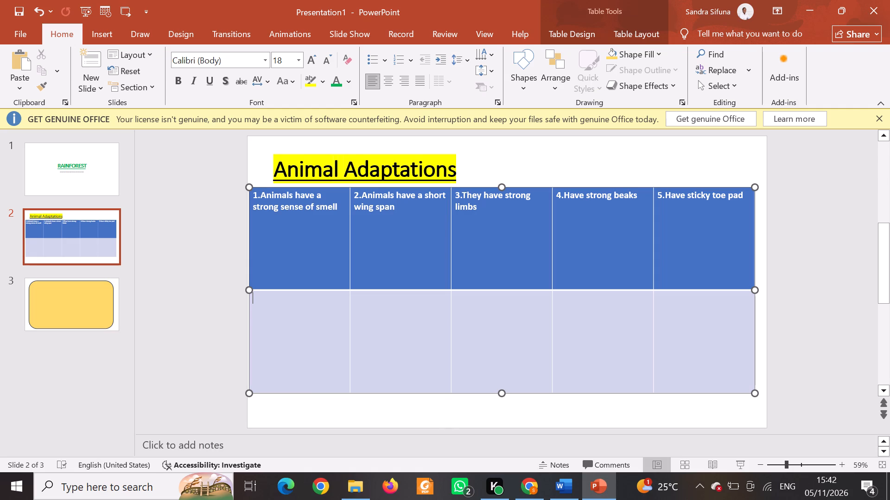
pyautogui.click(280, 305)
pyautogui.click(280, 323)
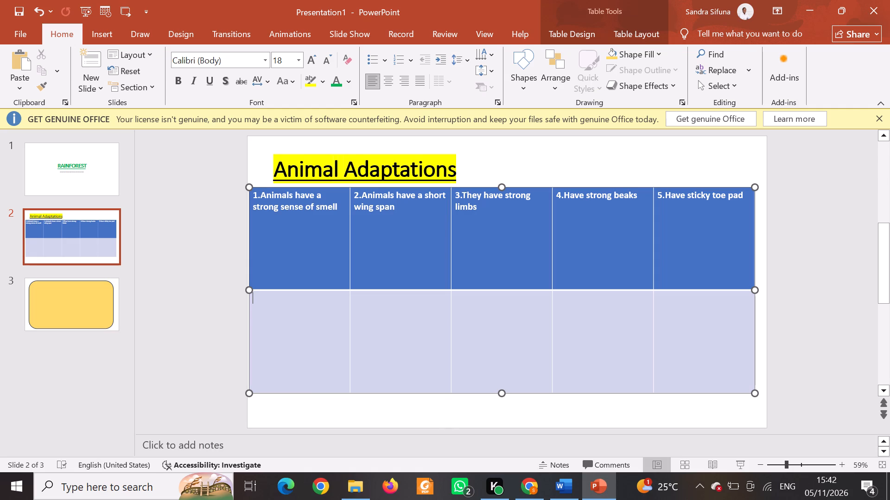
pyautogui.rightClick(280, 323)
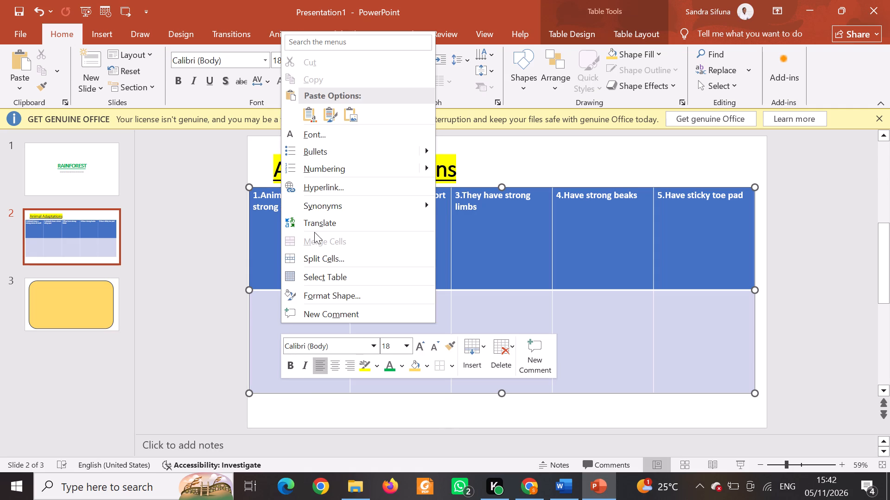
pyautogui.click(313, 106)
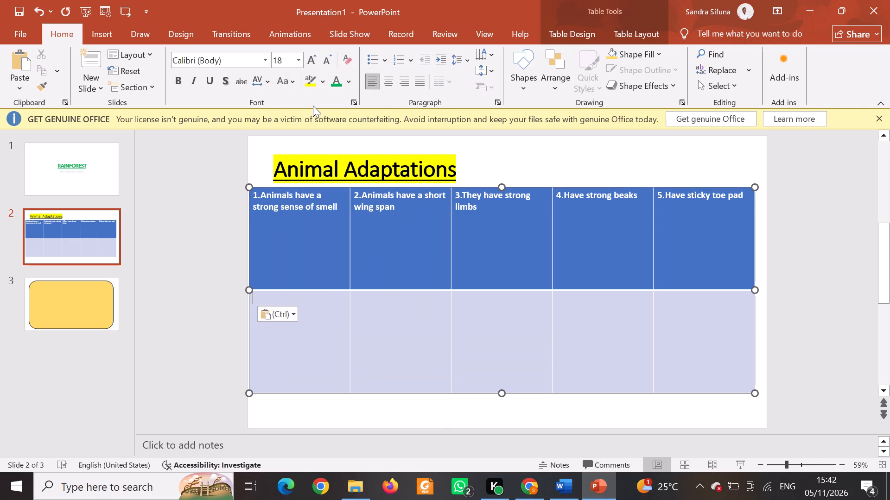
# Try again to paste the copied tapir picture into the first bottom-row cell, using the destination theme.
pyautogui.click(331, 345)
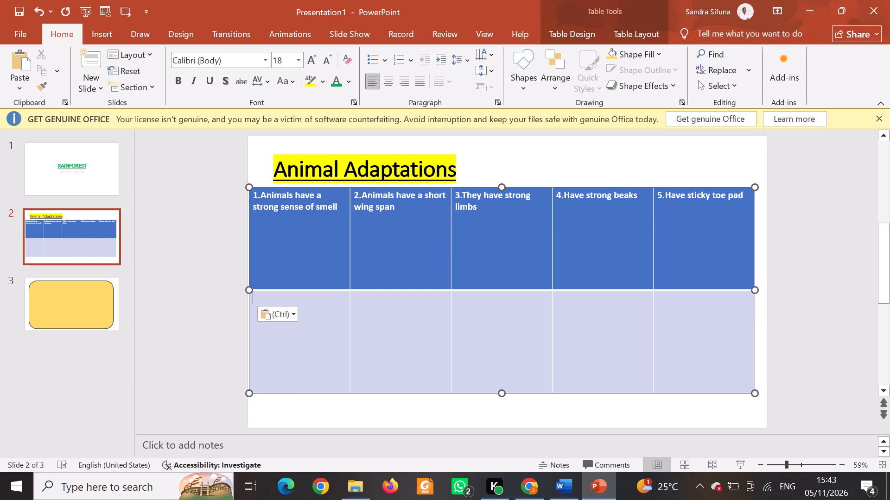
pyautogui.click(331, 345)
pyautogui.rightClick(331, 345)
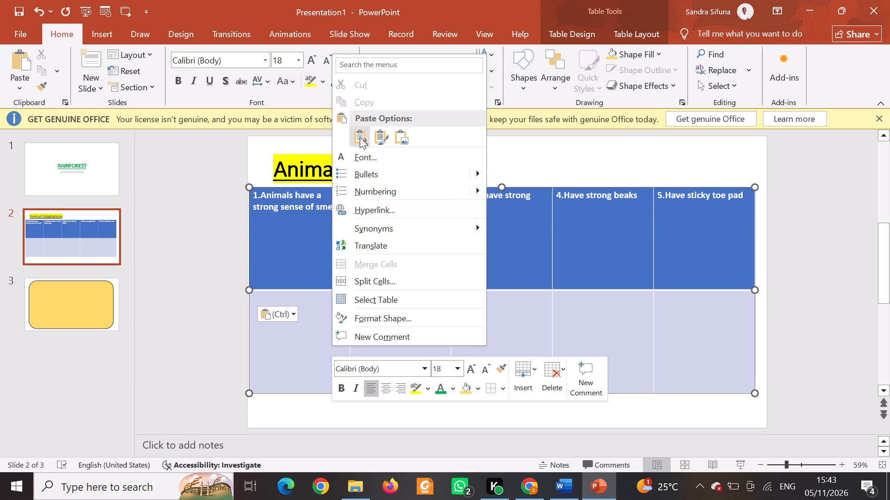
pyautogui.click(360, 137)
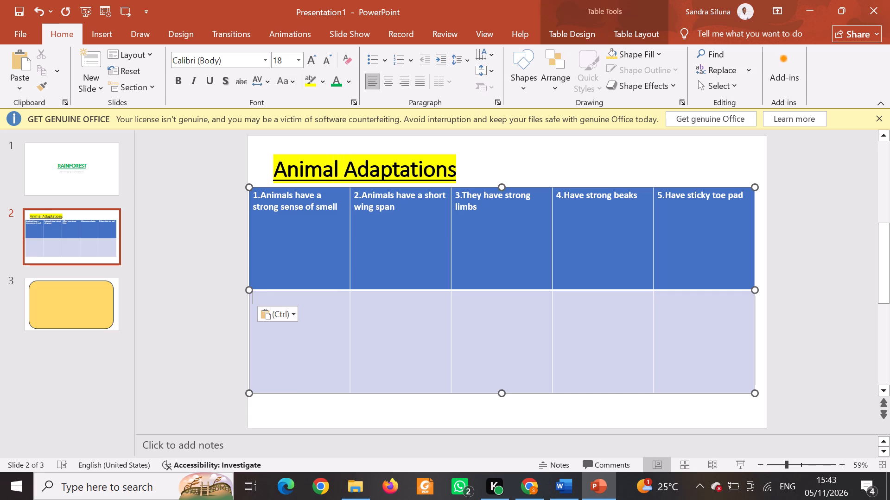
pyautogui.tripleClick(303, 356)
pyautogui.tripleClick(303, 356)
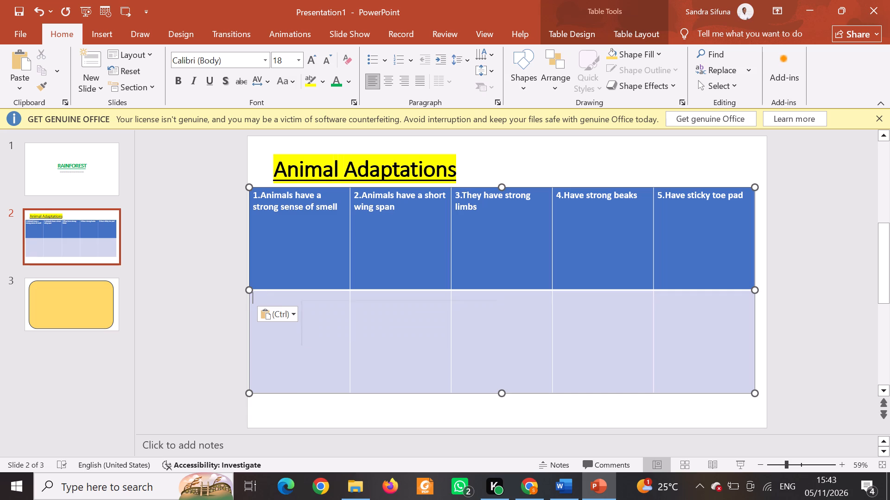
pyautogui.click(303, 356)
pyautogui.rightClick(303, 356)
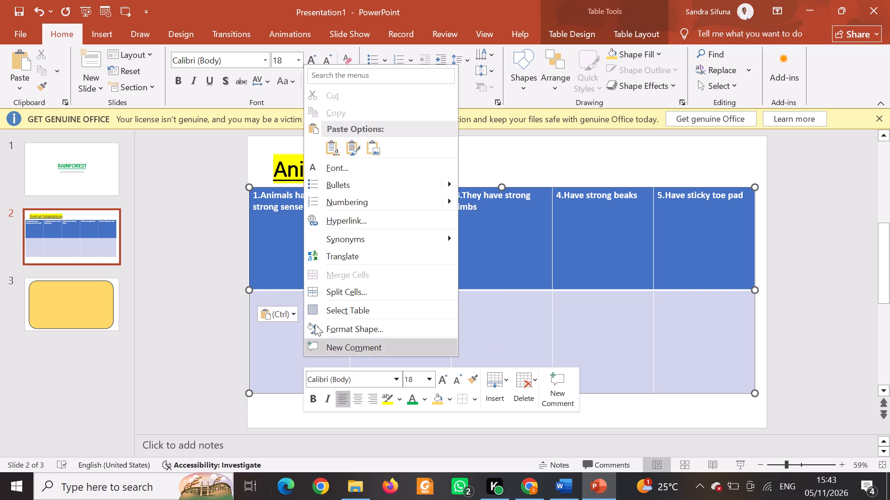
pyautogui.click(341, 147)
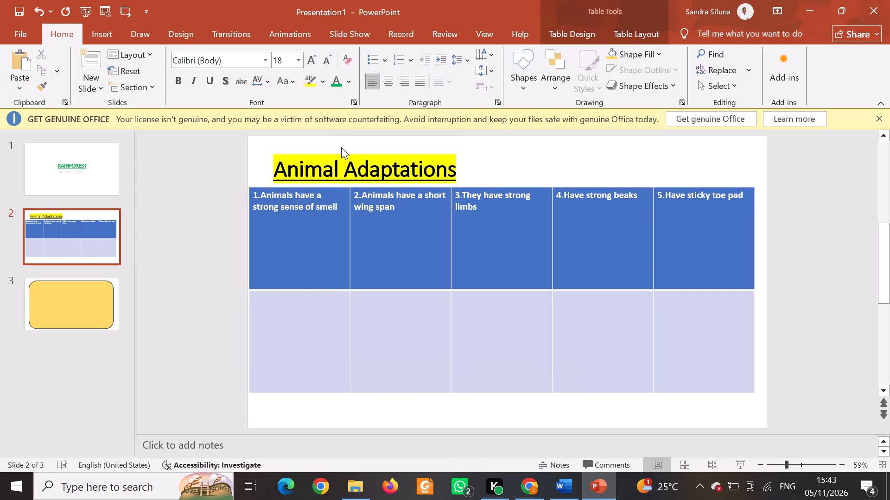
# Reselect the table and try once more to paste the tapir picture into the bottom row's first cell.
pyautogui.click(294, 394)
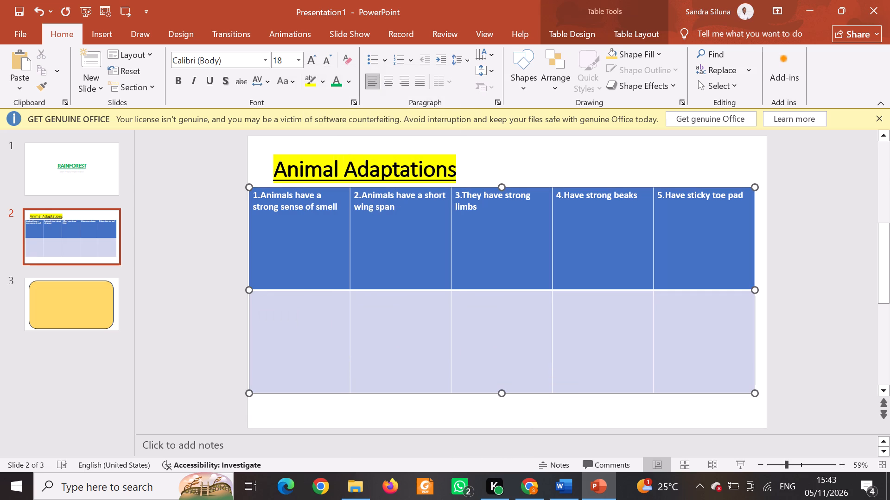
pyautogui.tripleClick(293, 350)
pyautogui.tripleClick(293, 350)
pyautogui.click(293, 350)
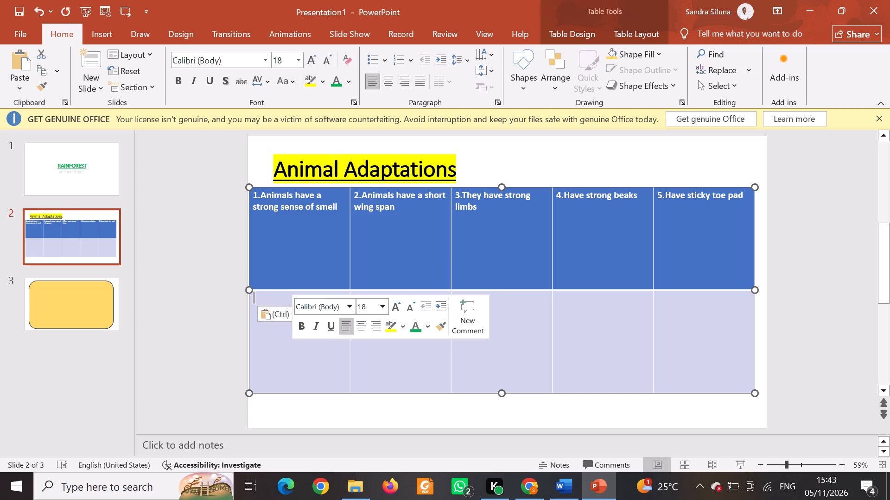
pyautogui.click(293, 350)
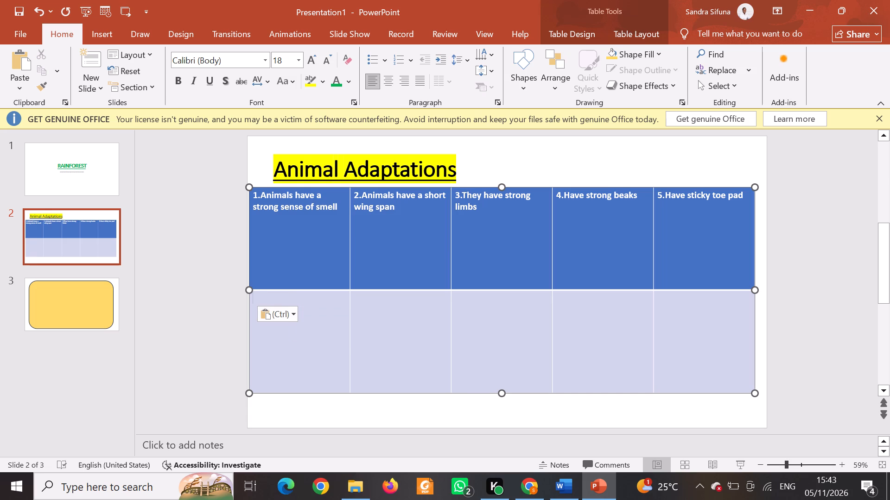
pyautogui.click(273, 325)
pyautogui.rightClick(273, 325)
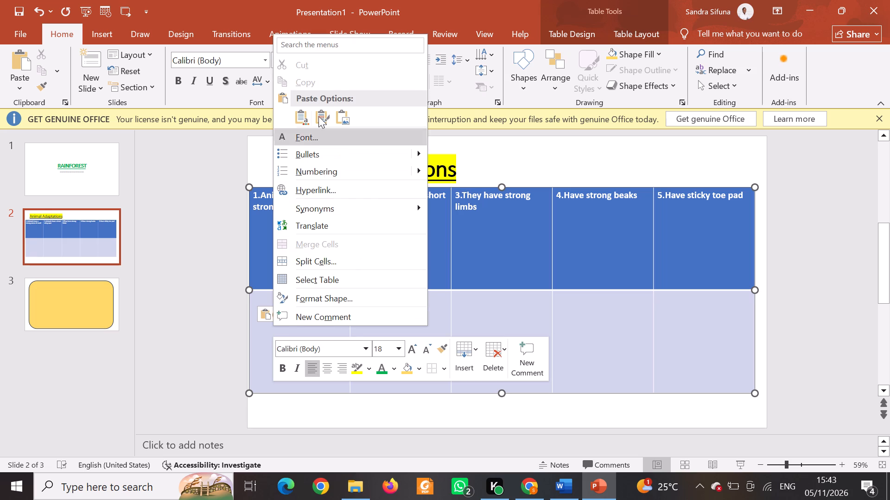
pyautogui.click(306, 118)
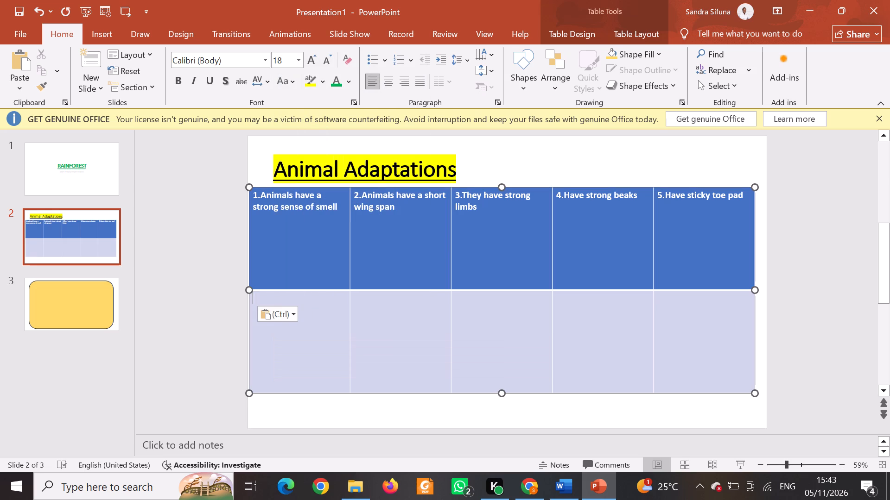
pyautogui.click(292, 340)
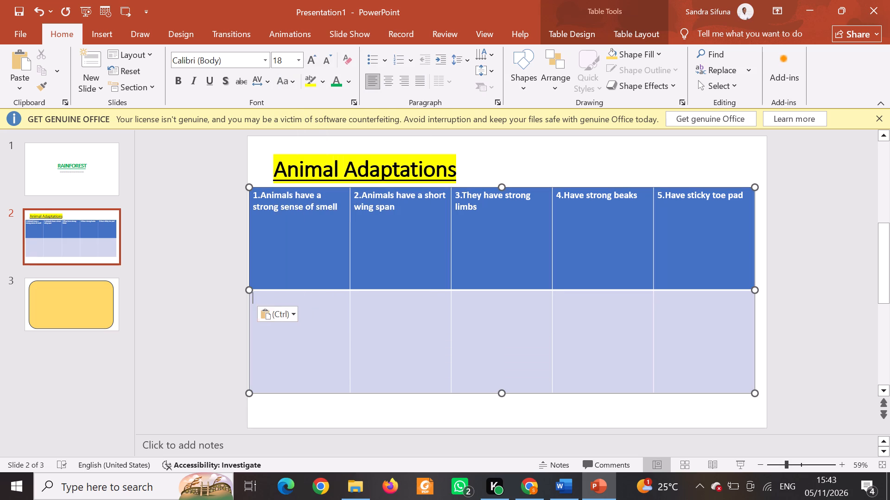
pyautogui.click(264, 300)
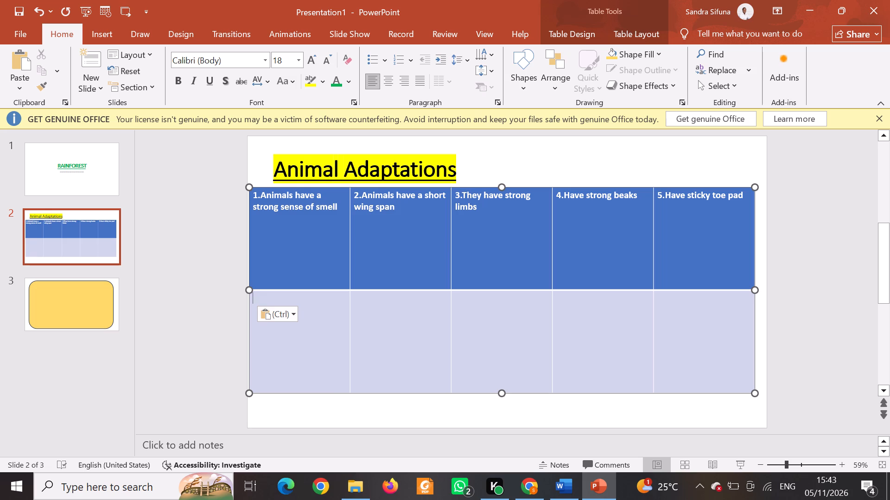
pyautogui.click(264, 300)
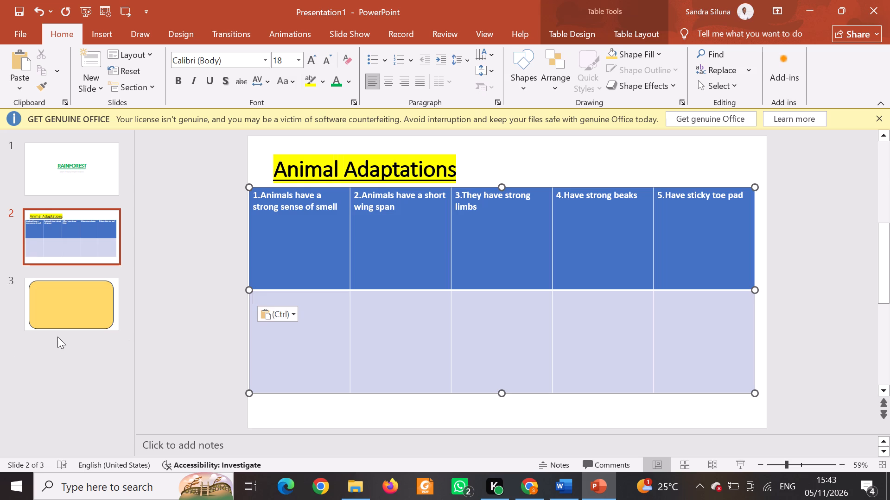
# Add a new slide with the Blank layout after slide 3.
pyautogui.click(57, 337)
pyautogui.click(92, 91)
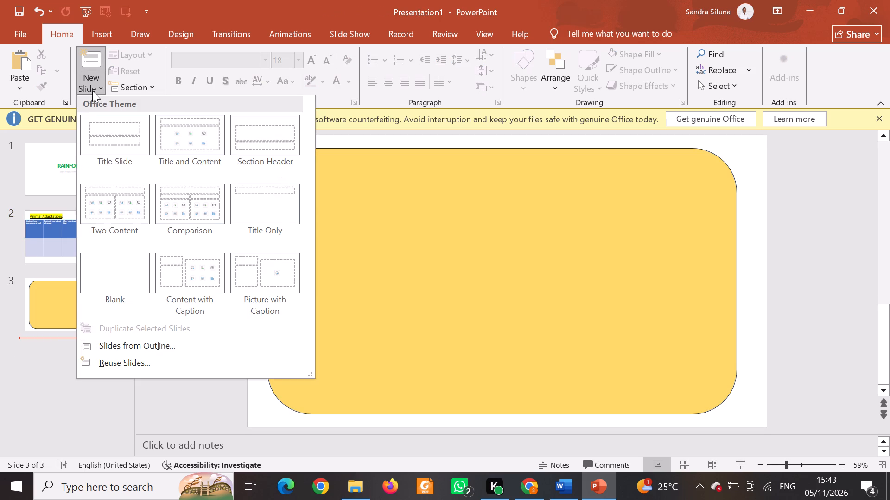
pyautogui.click(111, 279)
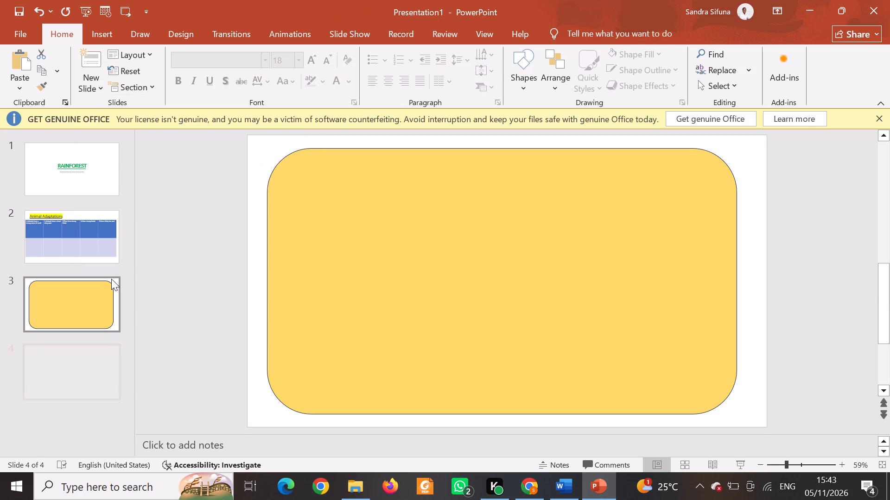
# Paste the copied tapir picture onto slide 3, over the yellow rounded rectangle.
pyautogui.click(56, 307)
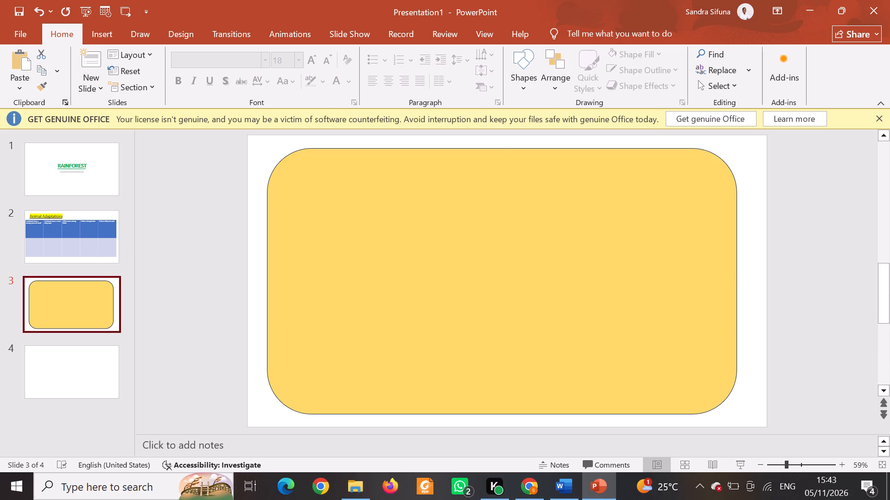
pyautogui.click(342, 240)
pyautogui.hotkey('ctrl', 'v')
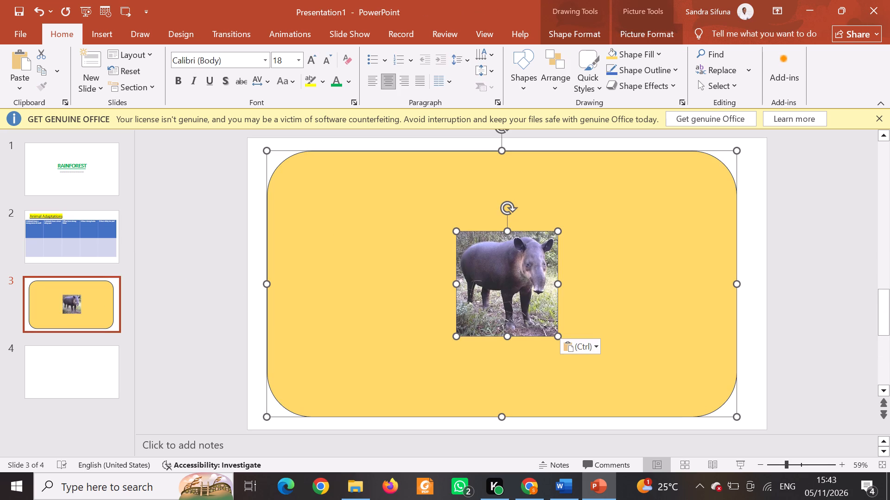
# Resize the tapir picture from its upper-left corner together with the selected yellow rectangle, stretching the rectangle past the slide's left edge.
pyautogui.moveTo(459, 231); pyautogui.dragTo(434, 241)
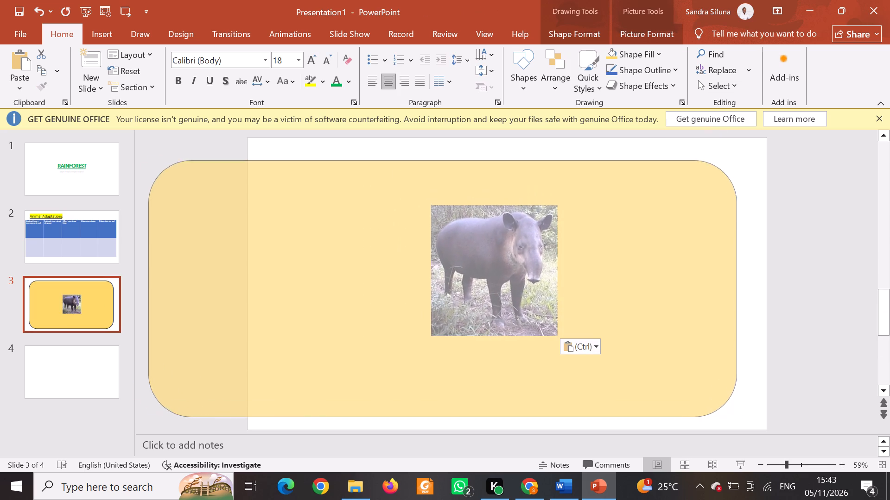
pyautogui.moveTo(434, 241); pyautogui.dragTo(436, 246)
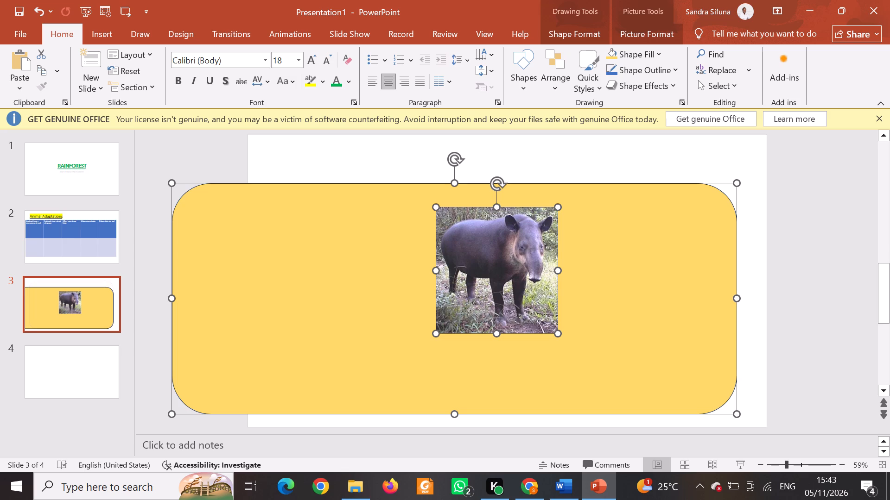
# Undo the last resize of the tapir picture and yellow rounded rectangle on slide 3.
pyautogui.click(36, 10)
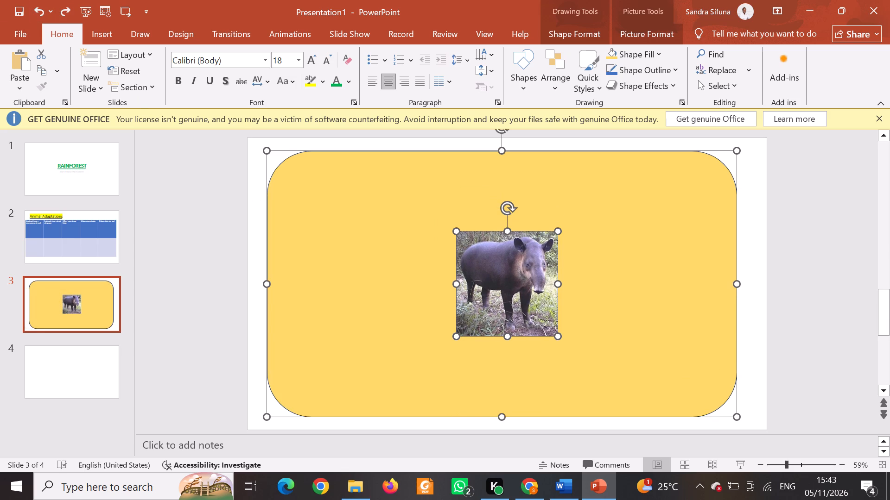
# Widen the tapir picture slightly from its left side together with the selected yellow rectangle, keeping the rectangle within the slide.
pyautogui.doubleClick(462, 282)
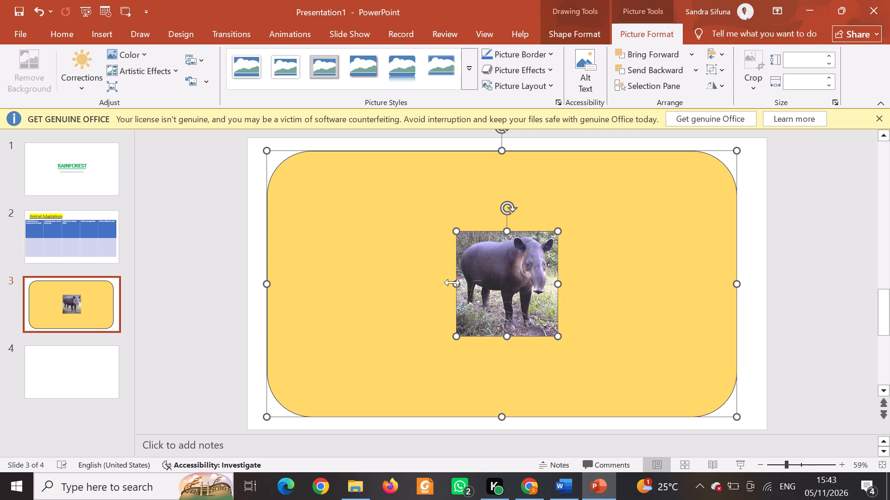
pyautogui.moveTo(452, 282); pyautogui.dragTo(454, 267)
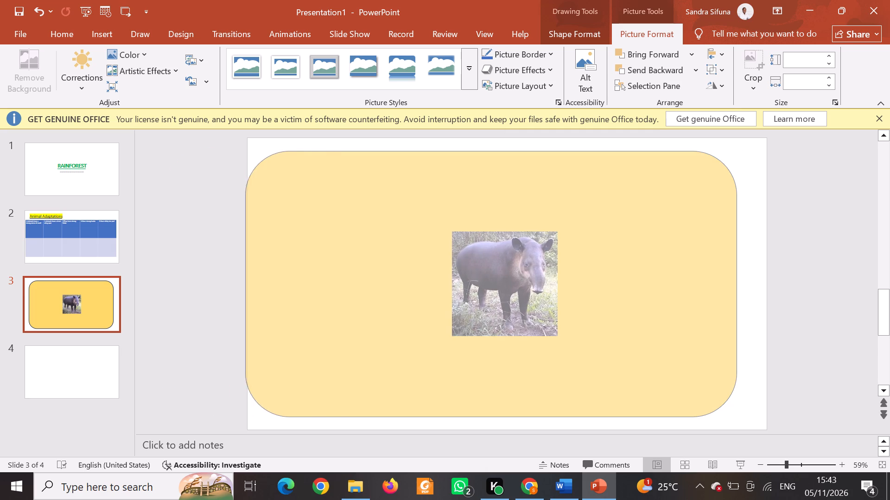
pyautogui.moveTo(454, 267); pyautogui.dragTo(454, 267)
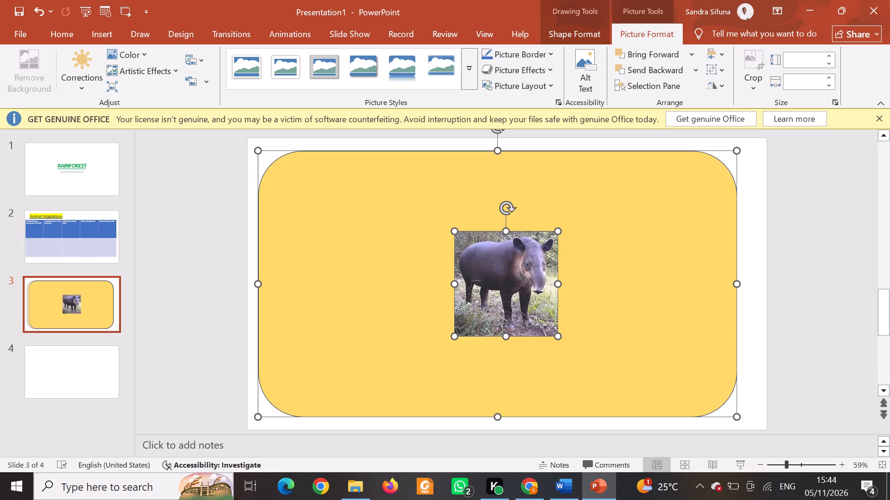
# Move the tapir picture and yellow rounded rectangle together until they sit inside slide 3, roughly centred.
pyautogui.click(490, 249)
pyautogui.moveTo(490, 249); pyautogui.dragTo(459, 234)
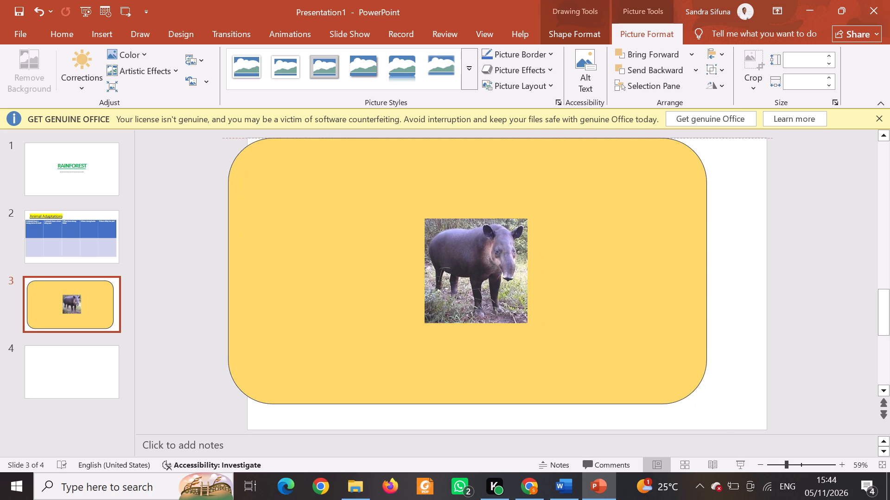
pyautogui.moveTo(459, 234); pyautogui.dragTo(496, 260)
pyautogui.doubleClick(496, 260)
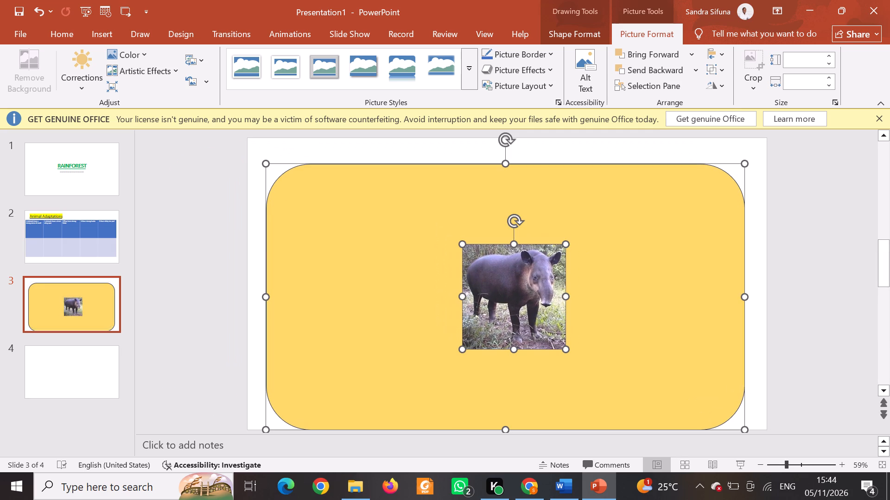
pyautogui.click(496, 260)
pyautogui.moveTo(496, 260); pyautogui.dragTo(491, 248)
pyautogui.moveTo(491, 248); pyautogui.dragTo(499, 244)
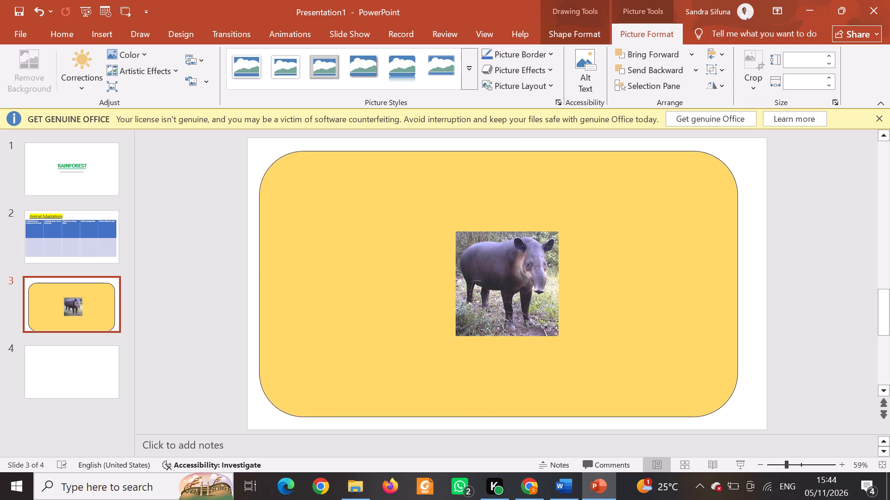
pyautogui.moveTo(499, 244); pyautogui.dragTo(487, 250)
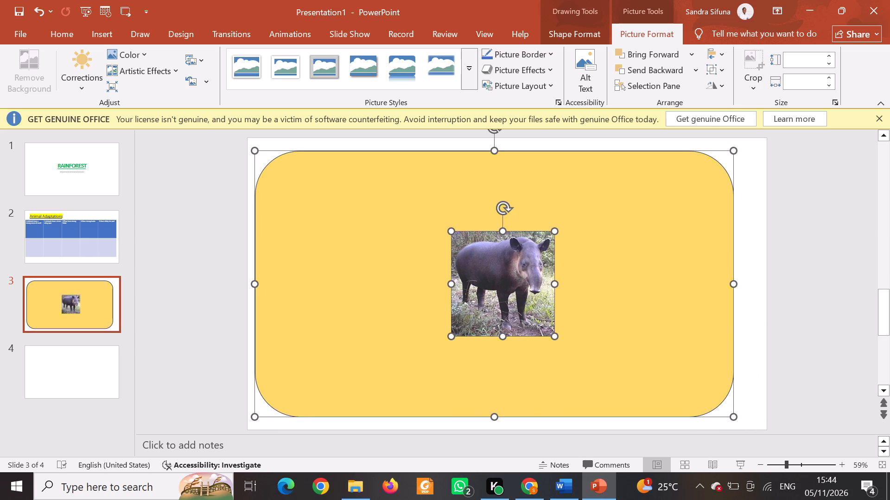
pyautogui.moveTo(500, 225); pyautogui.dragTo(482, 217)
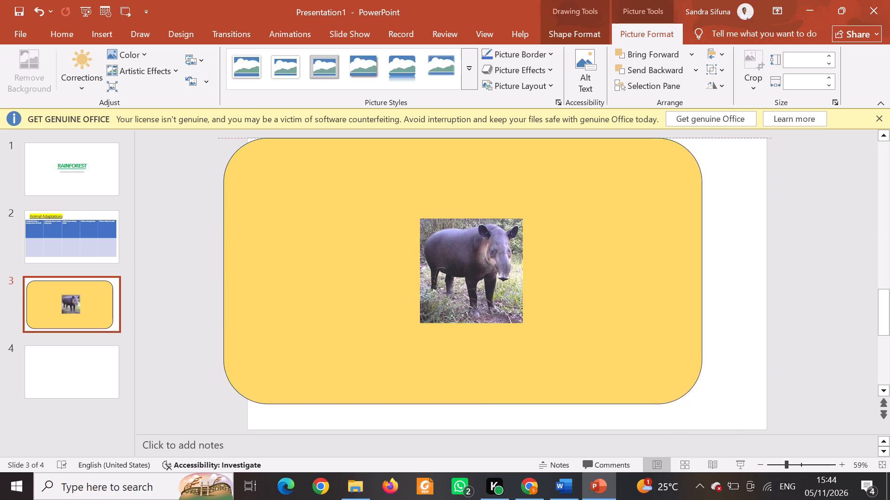
pyautogui.moveTo(482, 217); pyautogui.dragTo(508, 226)
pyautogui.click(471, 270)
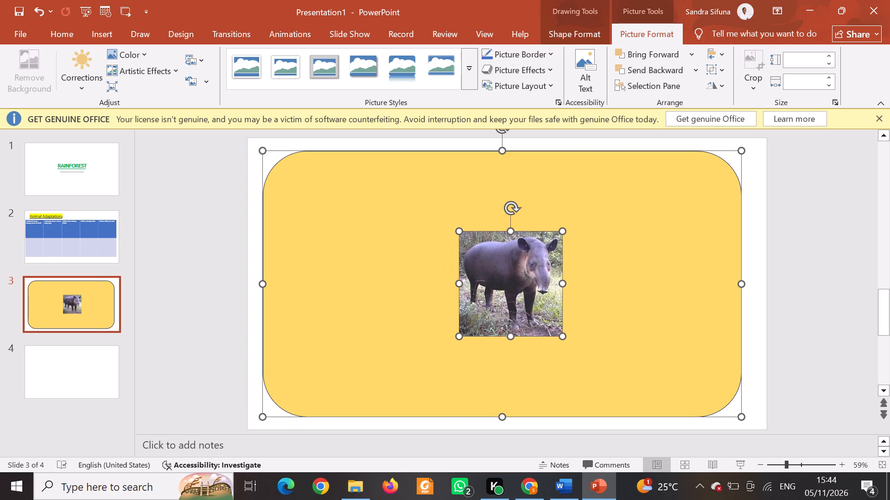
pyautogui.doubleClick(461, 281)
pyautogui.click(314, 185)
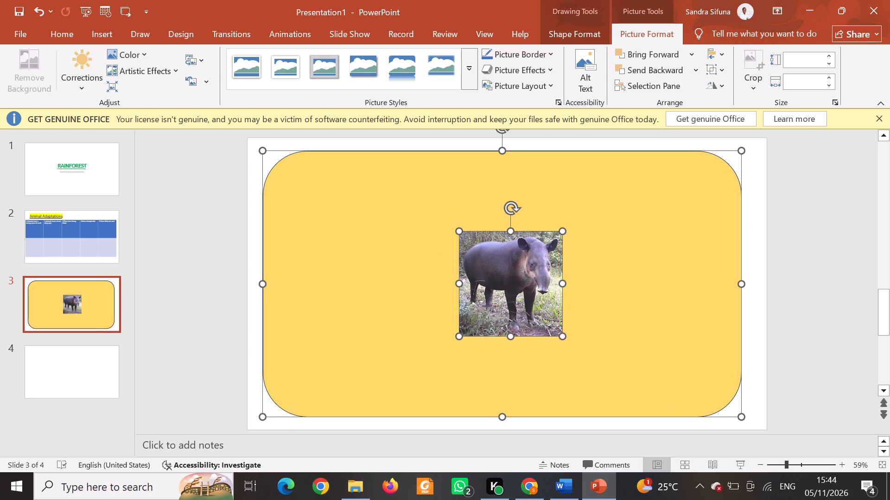
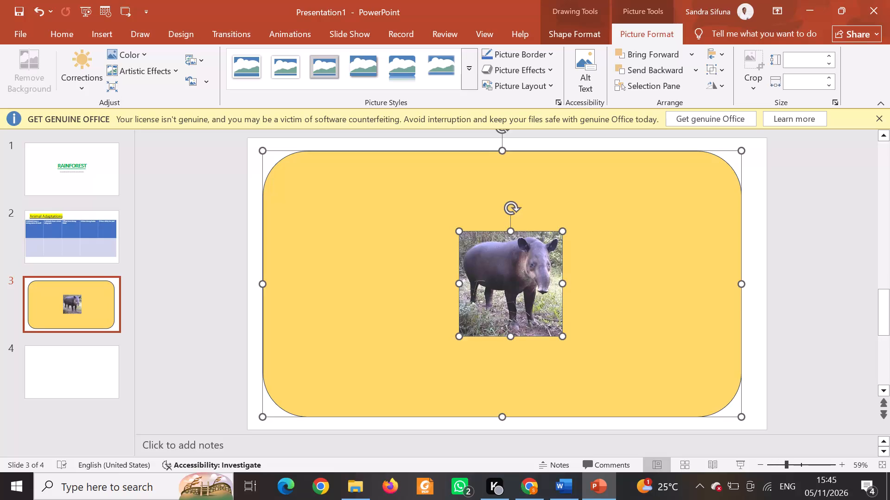
# Insert a new blank slide directly after the Animal Adaptations slide and select it.
pyautogui.click(724, 225)
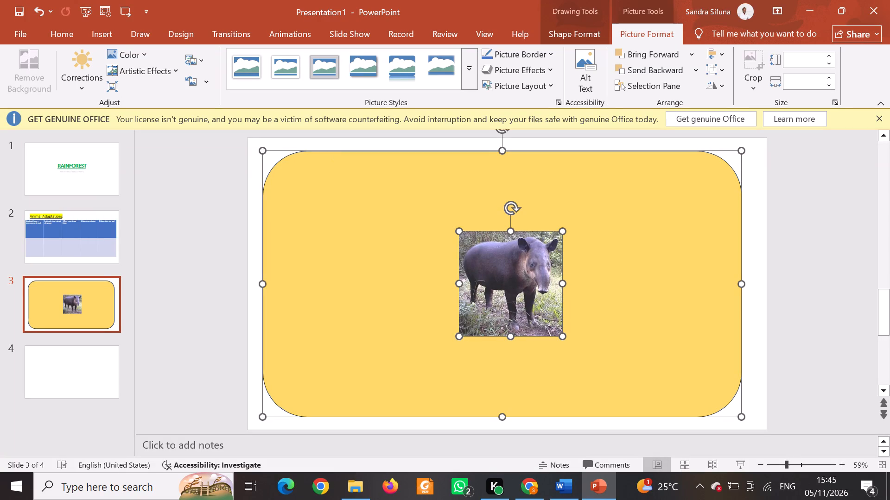
pyautogui.click(86, 225)
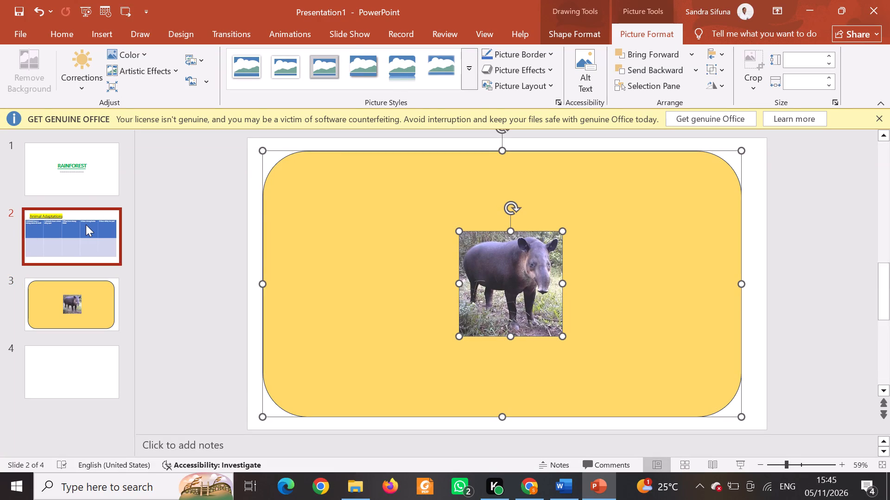
pyautogui.click(99, 91)
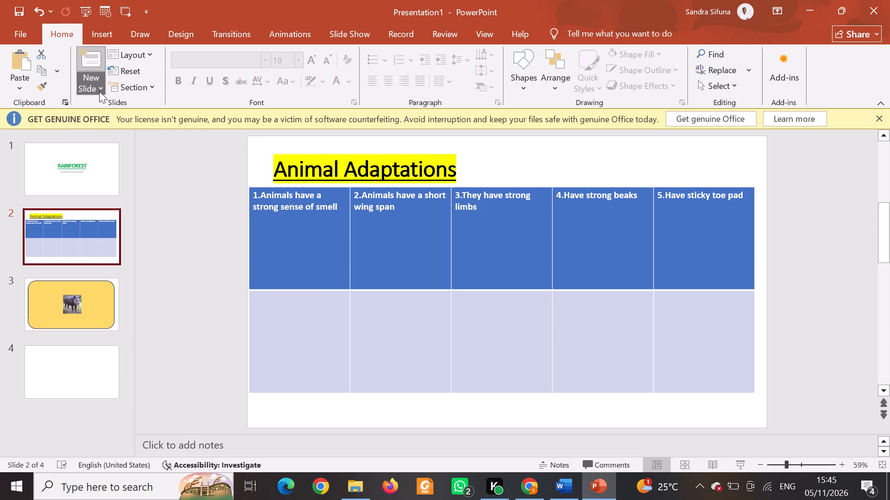
pyautogui.click(123, 280)
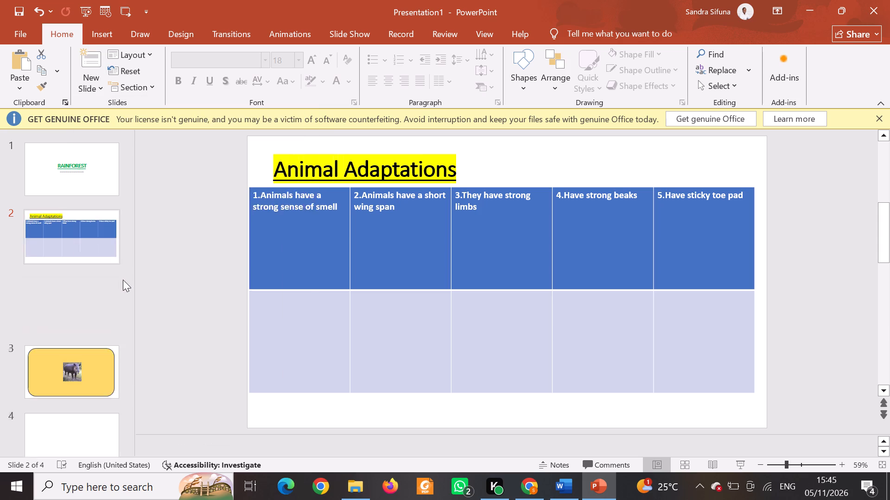
pyautogui.click(64, 286)
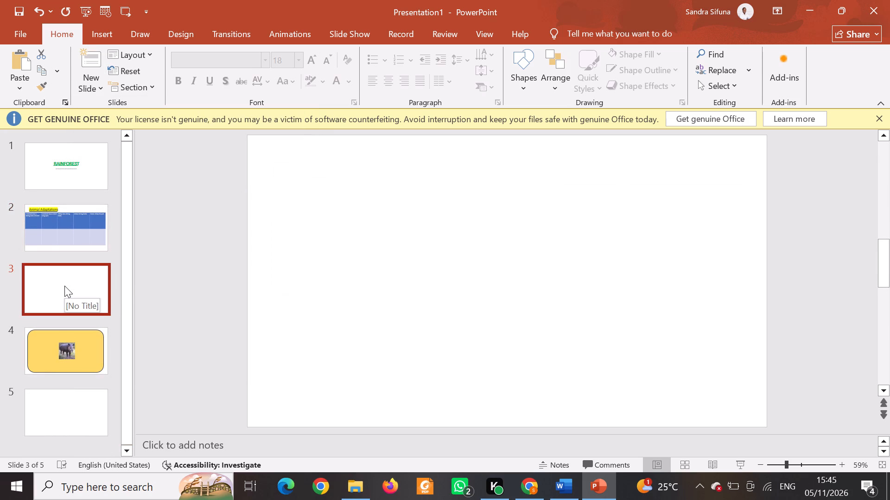
# Paste the copied tapir picture onto the new blank slide 3 and move it near the slide's upper-left corner.
pyautogui.hotkey('ctrl', 'v')
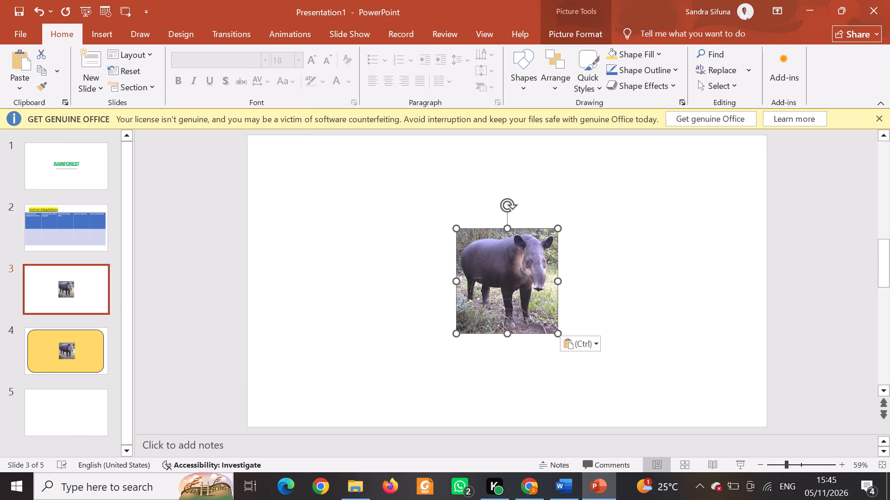
pyautogui.moveTo(462, 230); pyautogui.dragTo(316, 171)
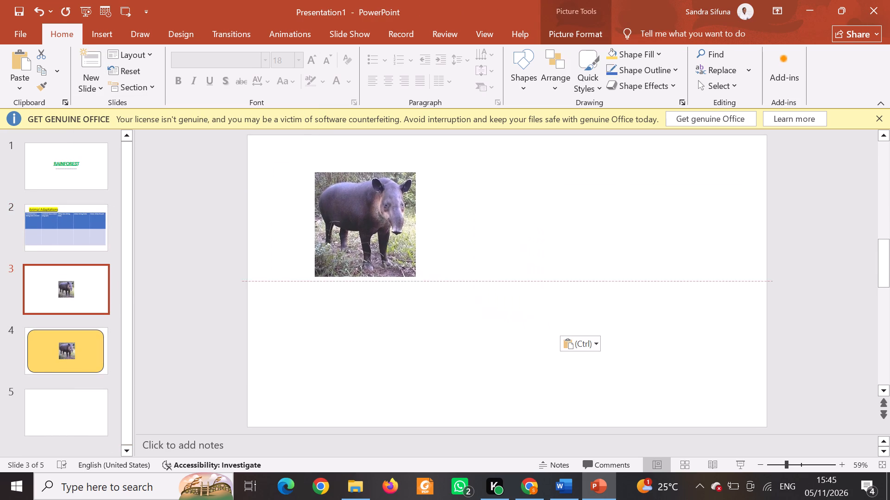
pyautogui.moveTo(316, 171); pyautogui.dragTo(274, 155)
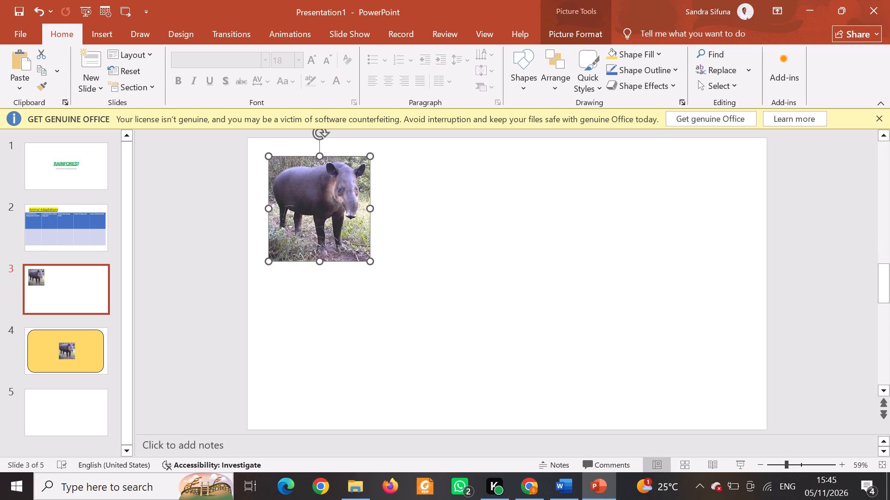
pyautogui.click(379, 294)
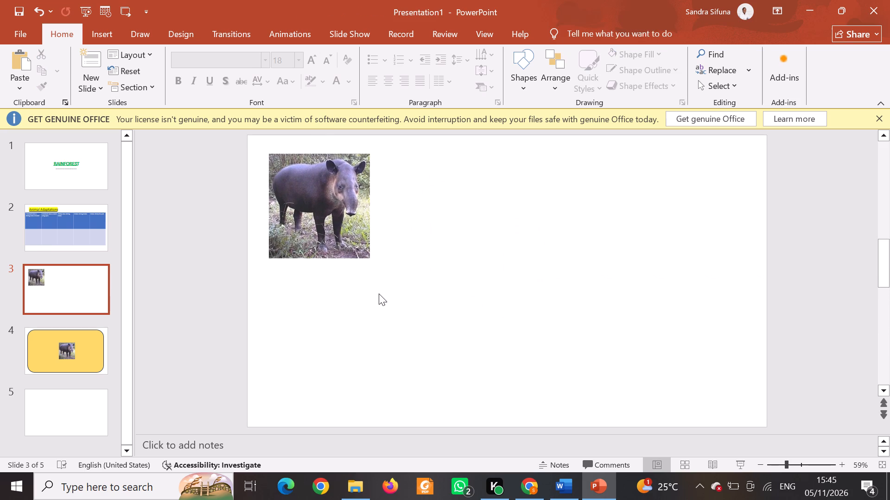
# Check the adaptations table on slide 2, switch to Chrome and search images for "animals in the rain forest with a short wing span".
pyautogui.click(51, 232)
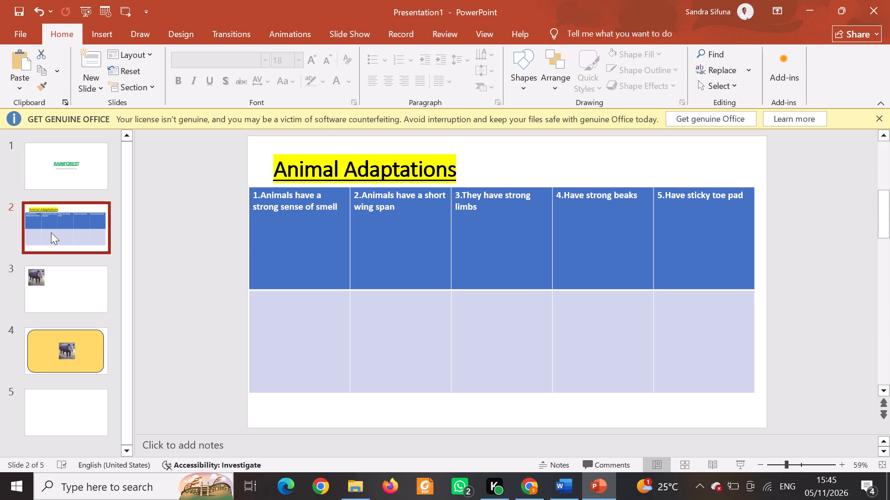
pyautogui.click(523, 481)
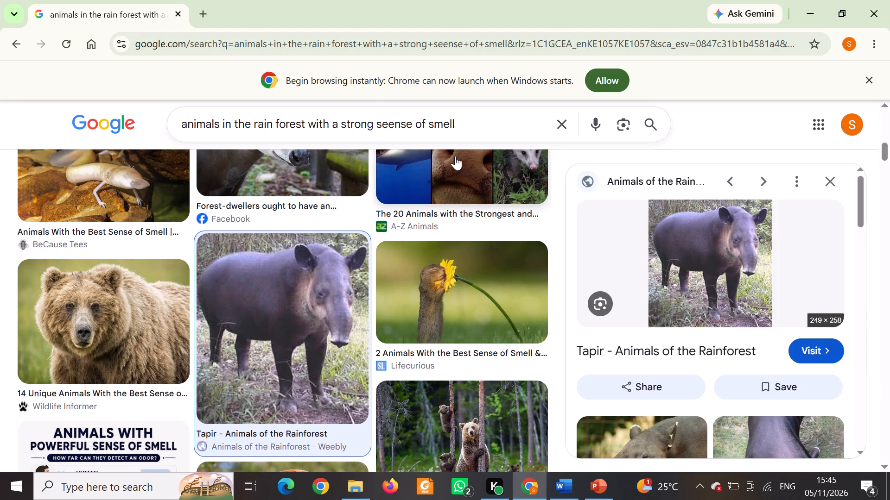
pyautogui.click(463, 126)
pyautogui.press('BackSpace')
pyautogui.press('BackSpace')
pyautogui.press('BackSpace')
pyautogui.press('BackSpace')
pyautogui.press('BackSpace')
pyautogui.press('BackSpace')
pyautogui.press('BackSpace')
pyautogui.press('BackSpace')
pyautogui.press('BackSpace')
pyautogui.press('BackSpace')
pyautogui.press('BackSpace')
pyautogui.press('BackSpace')
pyautogui.press('BackSpace')
pyautogui.press('BackSpace')
pyautogui.press('BackSpace')
pyautogui.press('BackSpace')
pyautogui.press('BackSpace')
pyautogui.press('BackSpace')
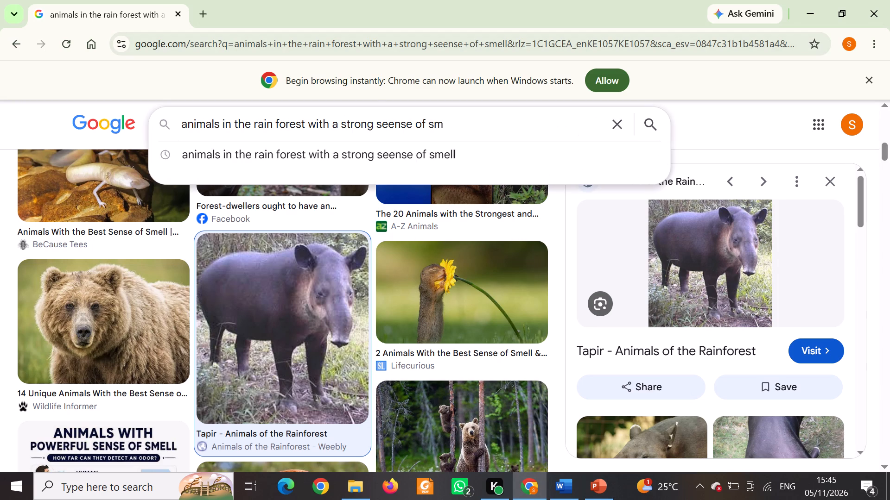
pyautogui.press('BackSpace')
pyautogui.press('BackSpace')
pyautogui.press('BackSpace')
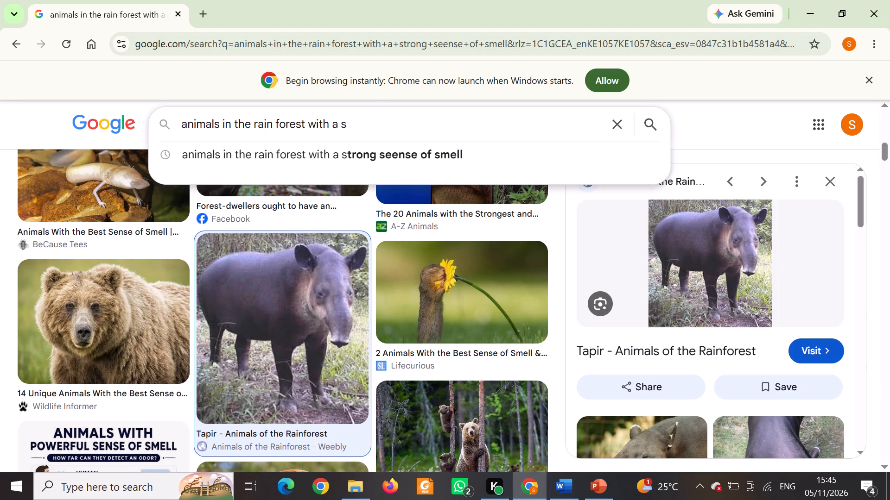
pyautogui.write('hort e')
pyautogui.press('BackSpace')
pyautogui.write('wing span')
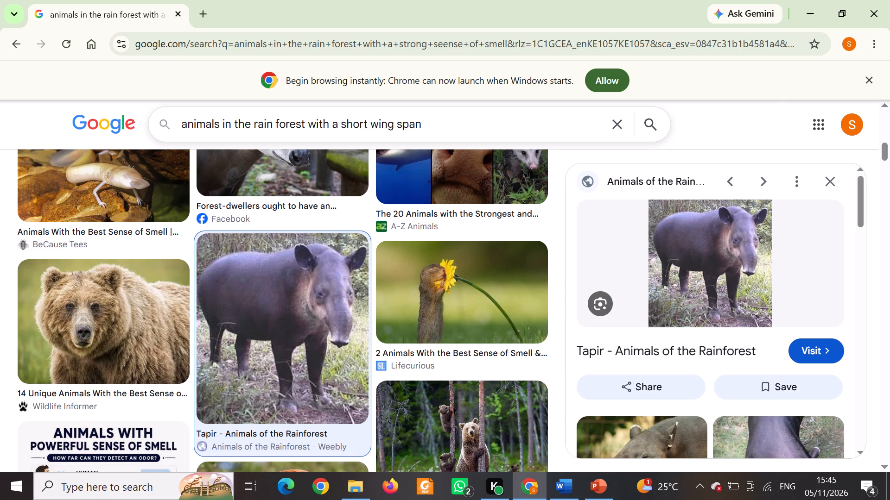
pyautogui.click(656, 118)
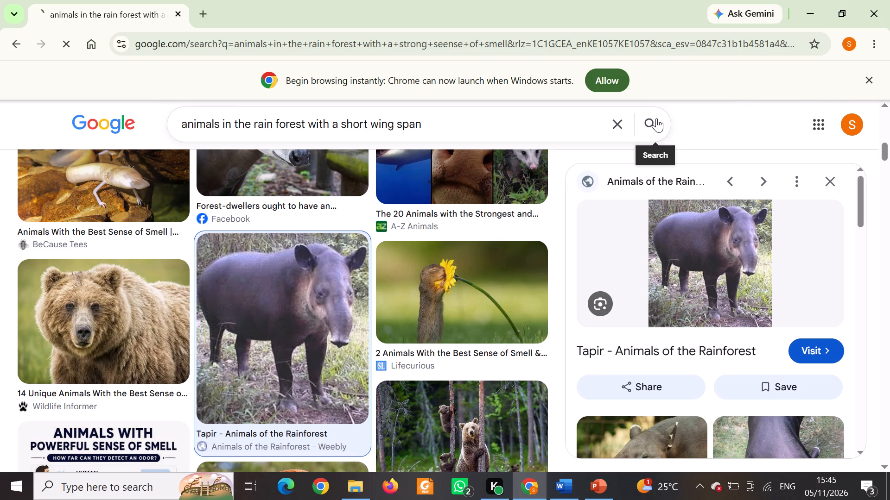
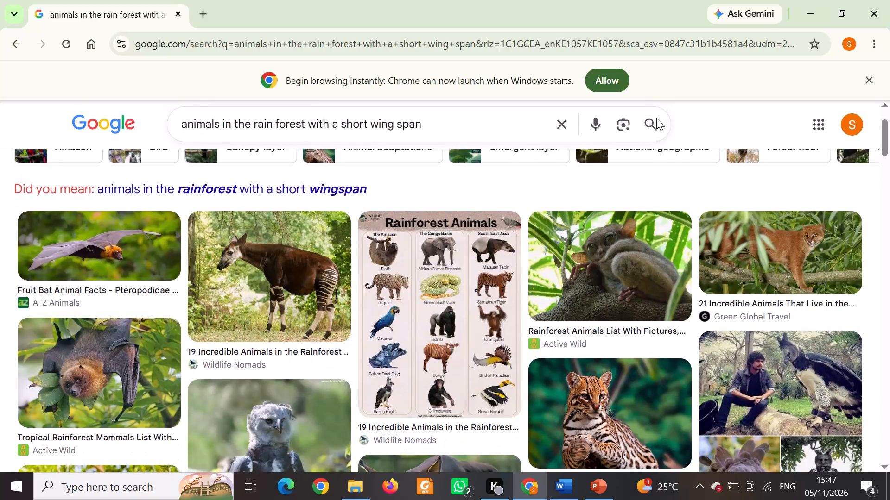
# Examine the image results for a rainforest animal that illustrates a short wing span.
pyautogui.scroll(-1, 656, 118)
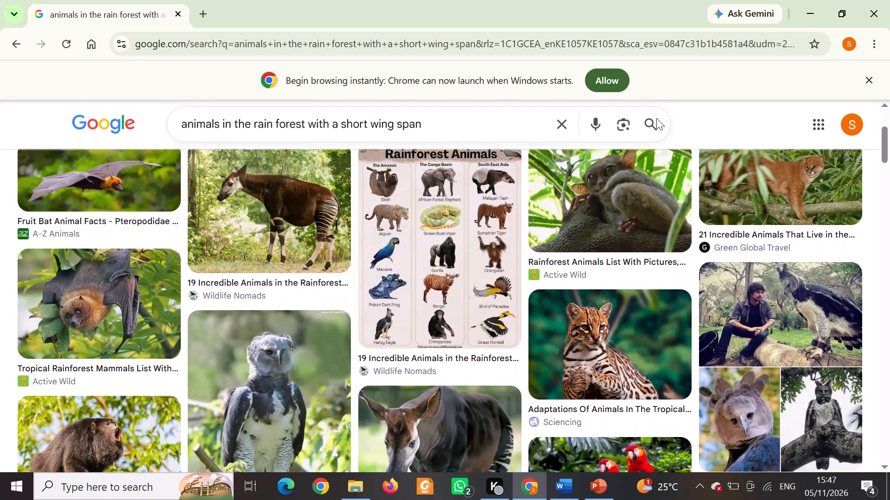
pyautogui.scroll(-2, 656, 118)
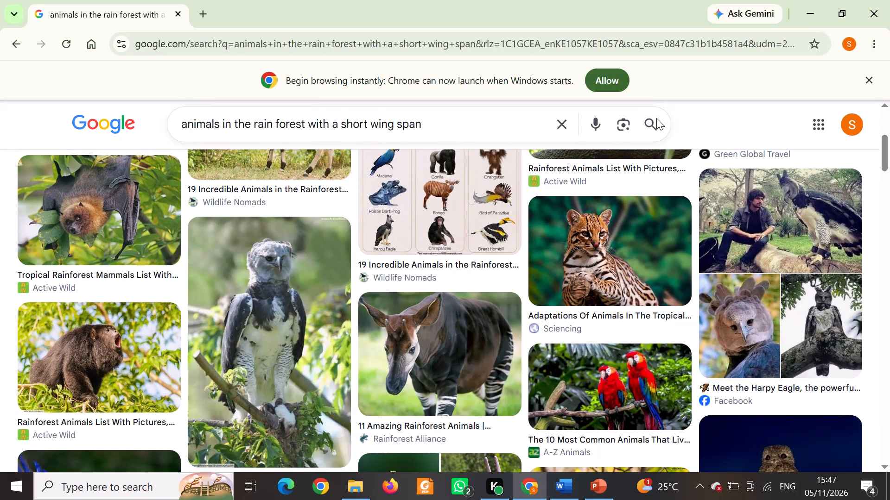
pyautogui.scroll(1, 656, 118)
pyautogui.scroll(-2, 678, 173)
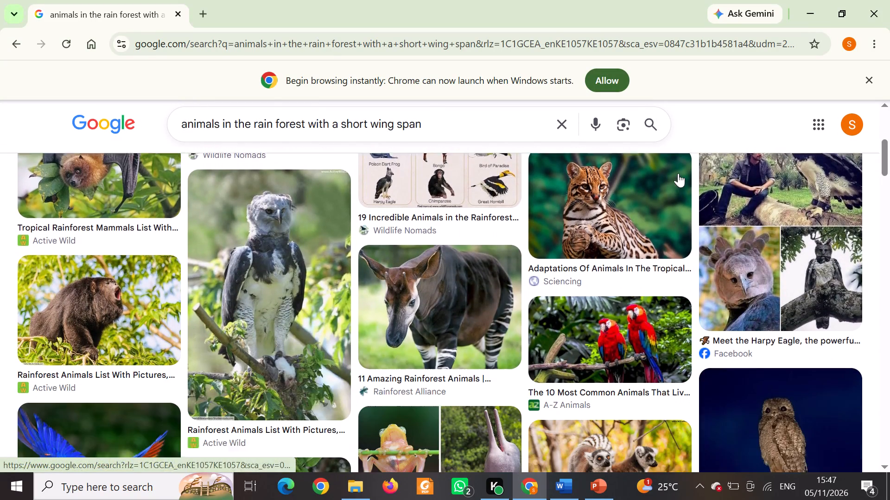
pyautogui.scroll(-3, 678, 173)
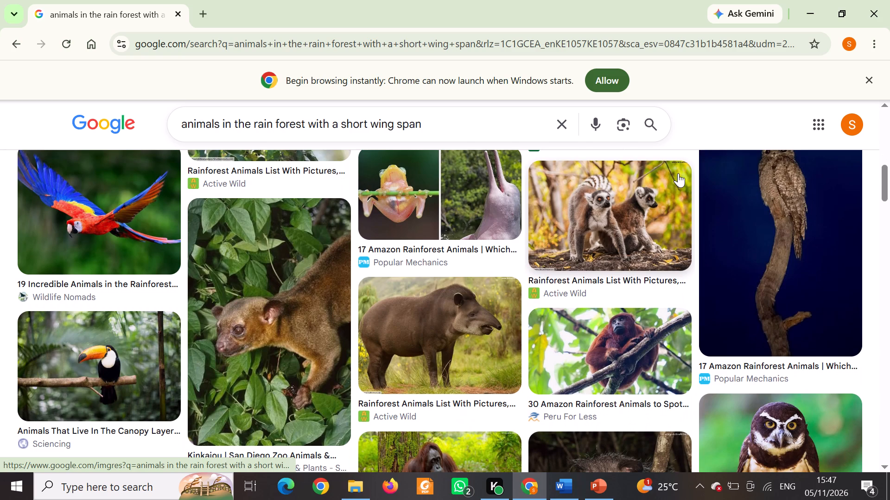
pyautogui.scroll(-2, 678, 173)
pyautogui.scroll(1, 678, 173)
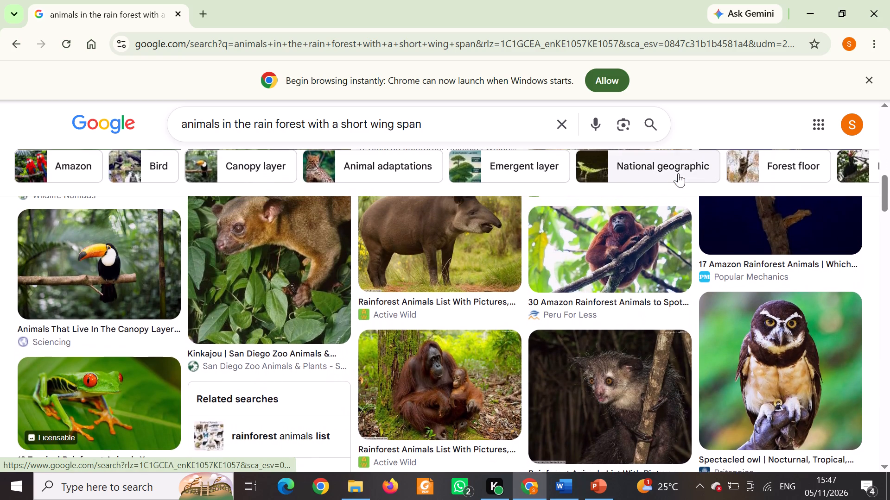
pyautogui.scroll(2, 678, 173)
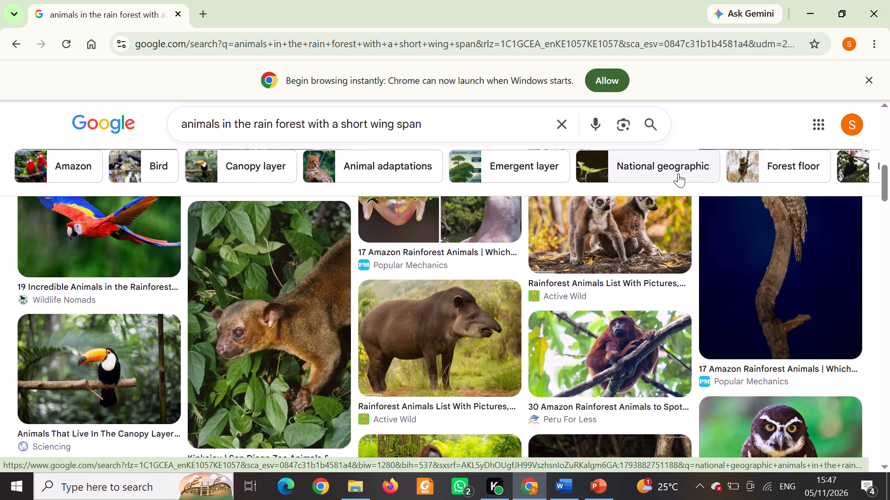
pyautogui.scroll(4, 678, 173)
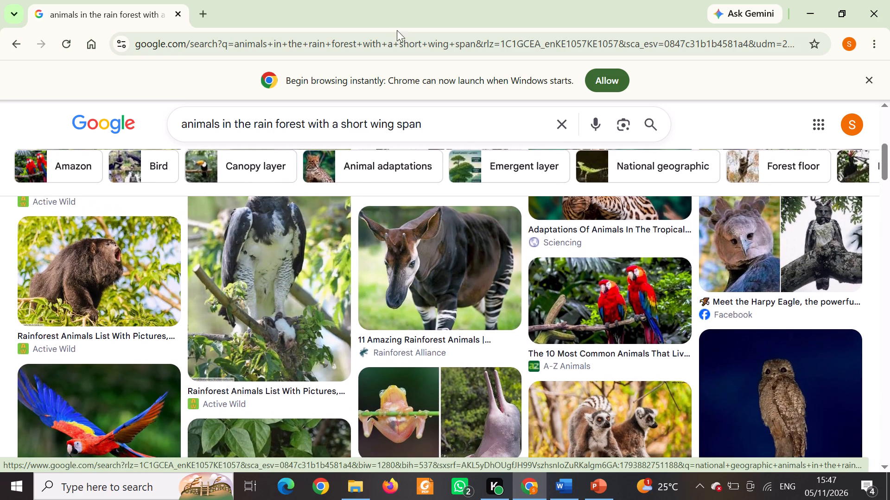
pyautogui.scroll(3, 360, 319)
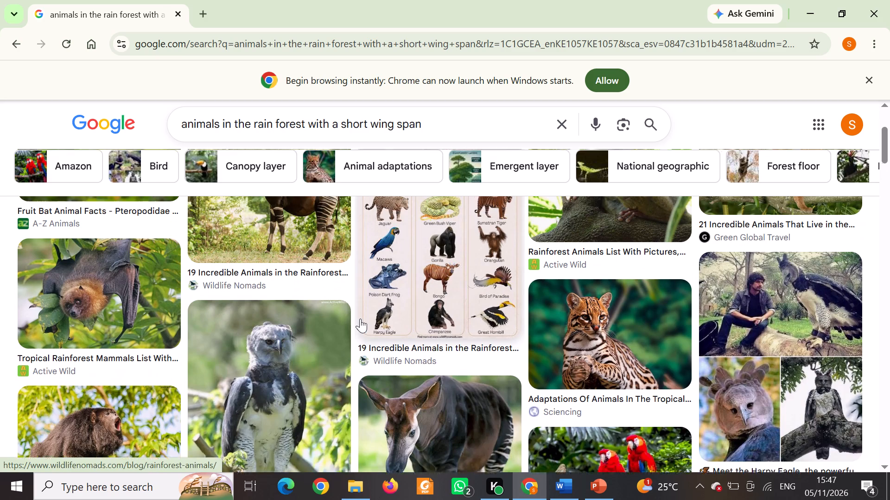
# Copy the Active Wild picture of the hanging bat, switch to PowerPoint and paste it onto slide 3.
pyautogui.click(140, 326)
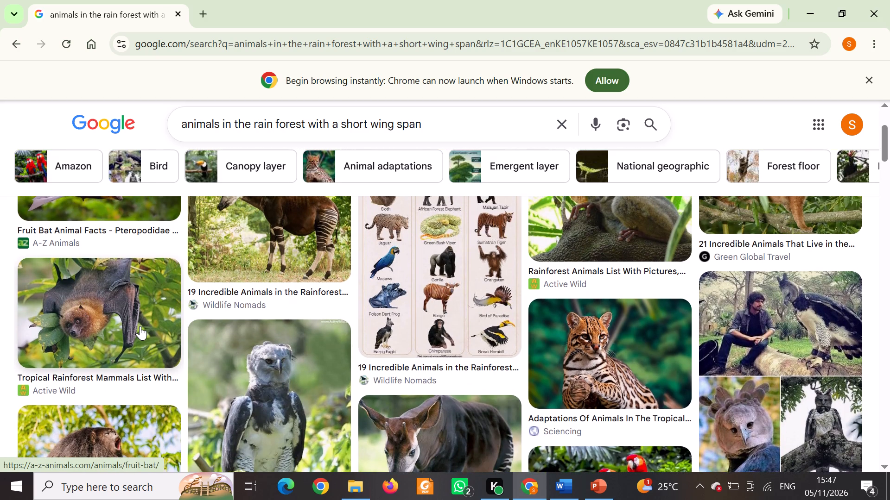
pyautogui.rightClick(725, 276)
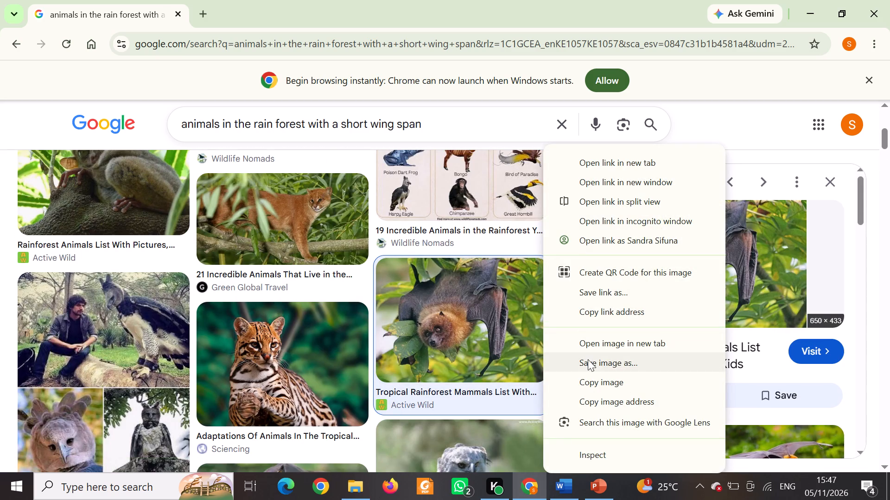
pyautogui.click(583, 386)
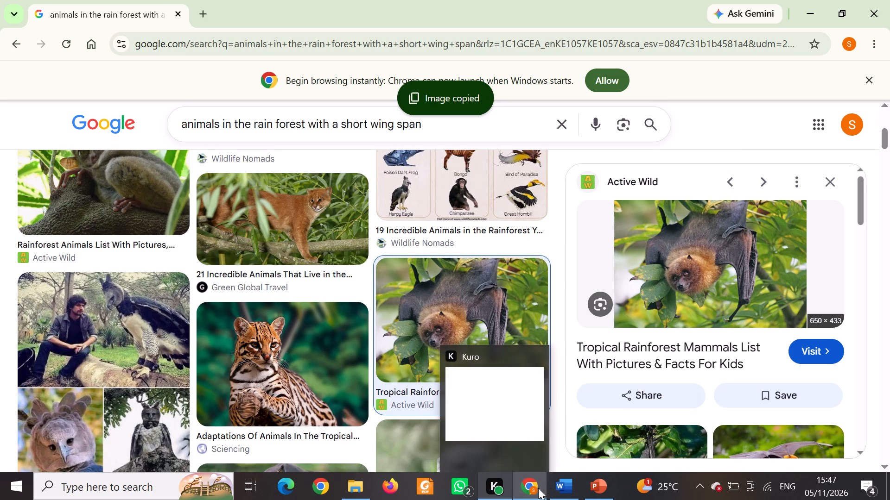
pyautogui.click(598, 485)
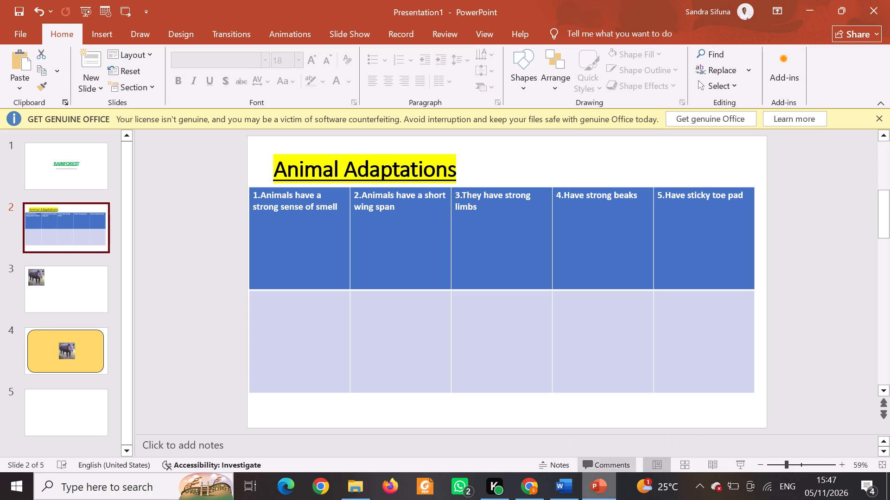
pyautogui.click(70, 295)
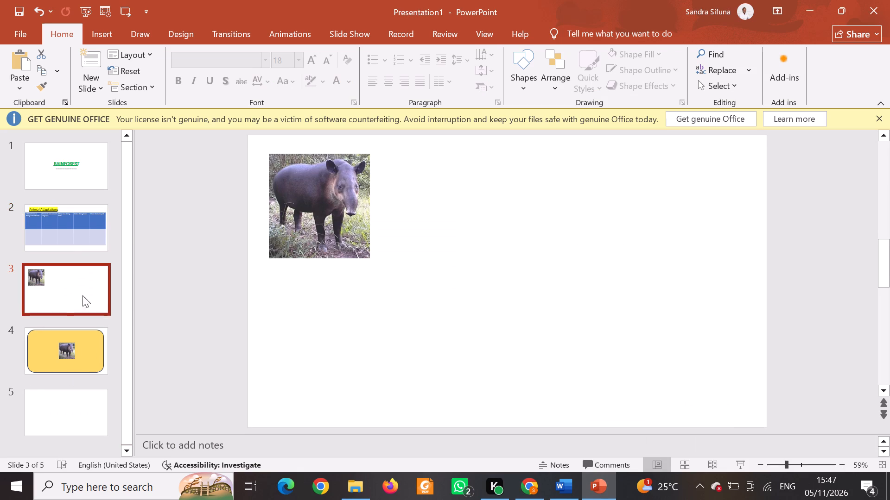
pyautogui.click(431, 177)
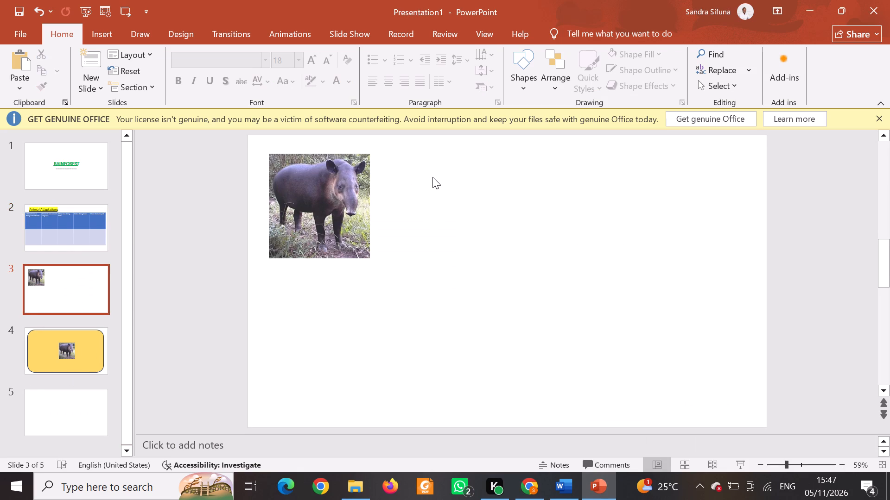
pyautogui.rightClick(432, 177)
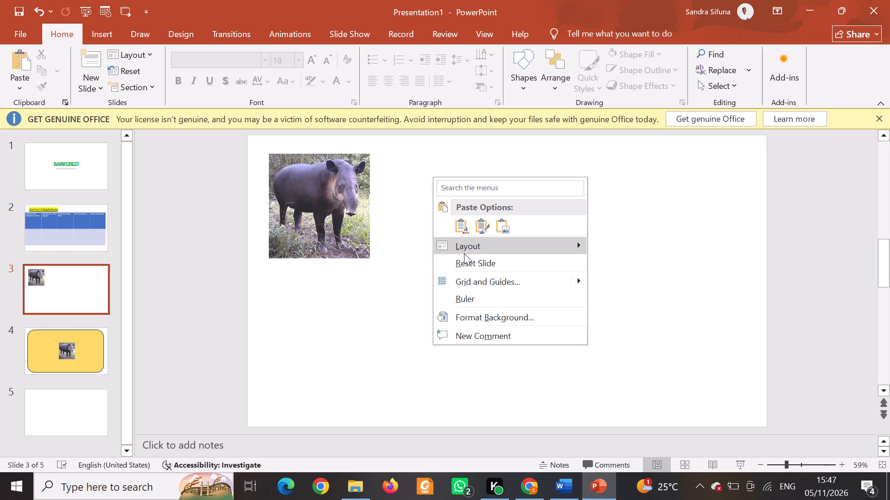
pyautogui.moveTo(464, 253); pyautogui.dragTo(456, 225)
pyautogui.click(456, 225)
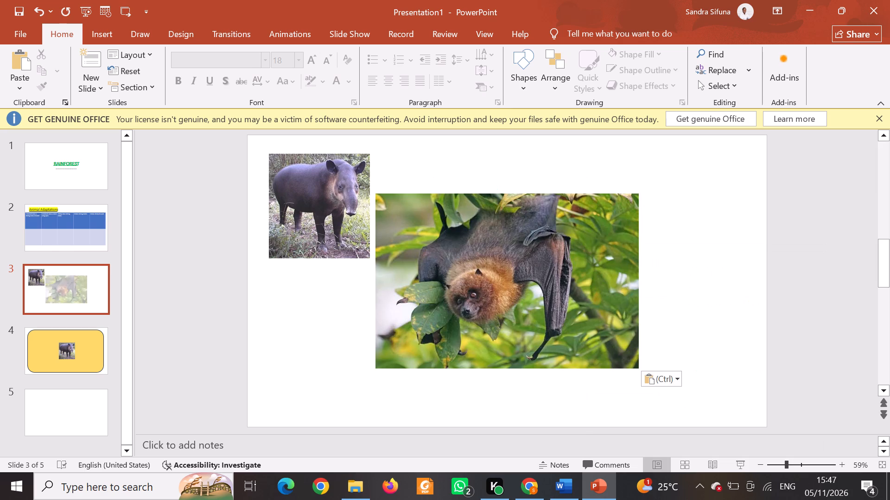
# Shrink the pasted bat picture on slide 3 to about half its width and two-thirds of its height.
pyautogui.click(377, 276)
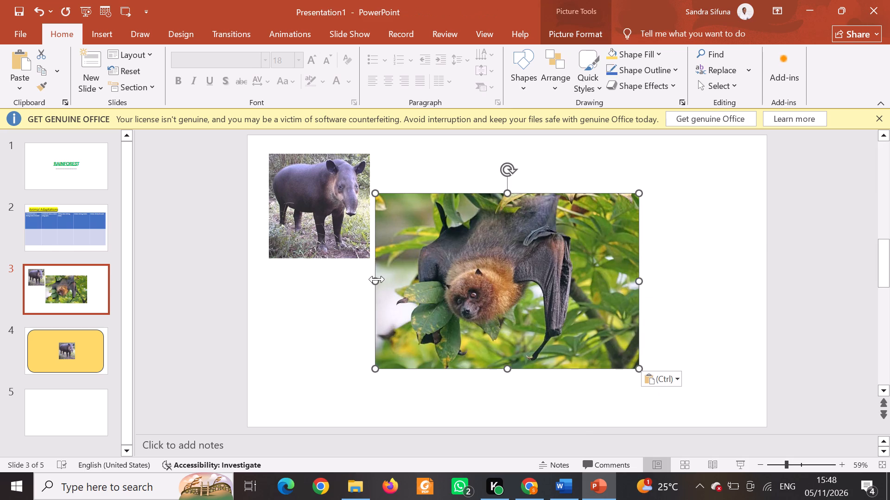
pyautogui.moveTo(377, 279); pyautogui.dragTo(435, 266)
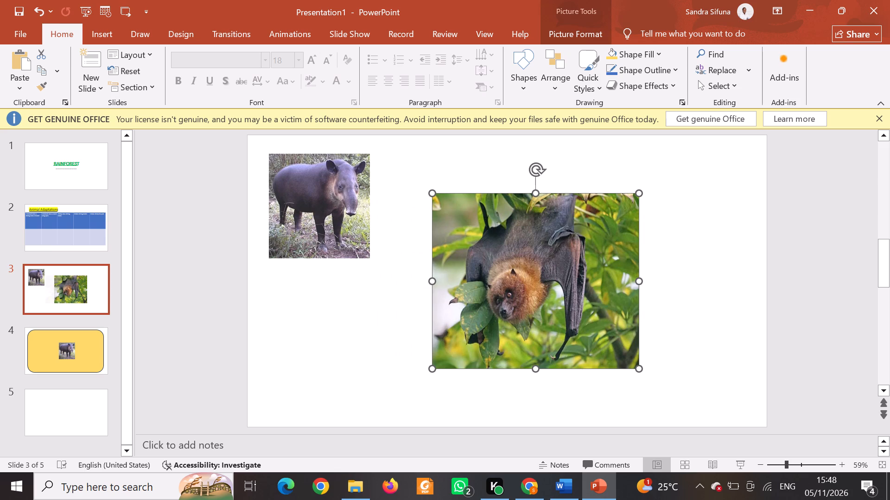
pyautogui.moveTo(537, 370); pyautogui.dragTo(537, 324)
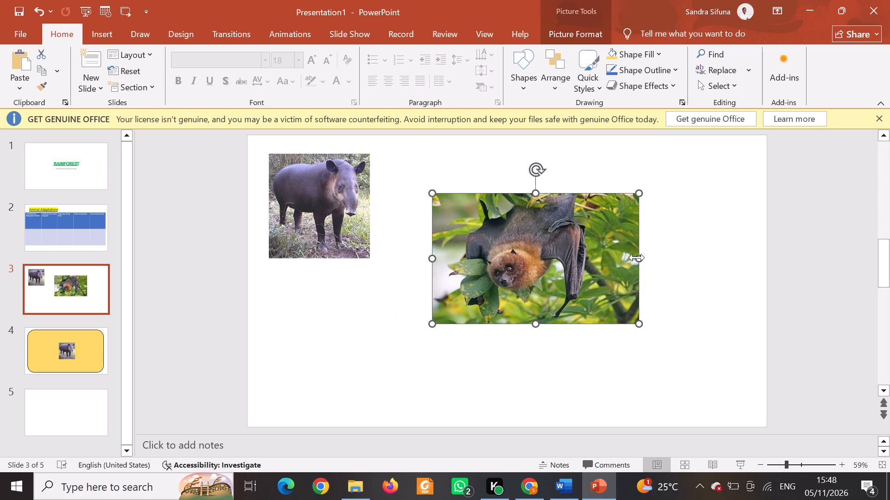
pyautogui.moveTo(637, 257); pyautogui.dragTo(610, 262)
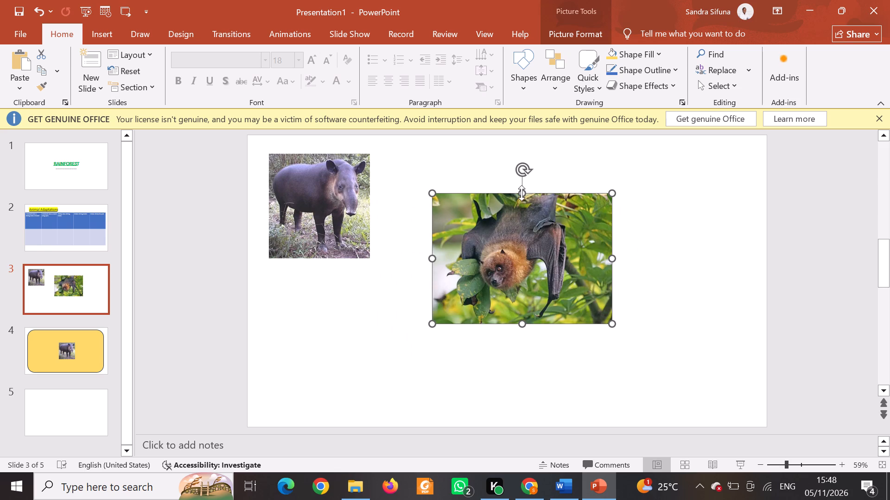
pyautogui.moveTo(521, 193); pyautogui.dragTo(526, 205)
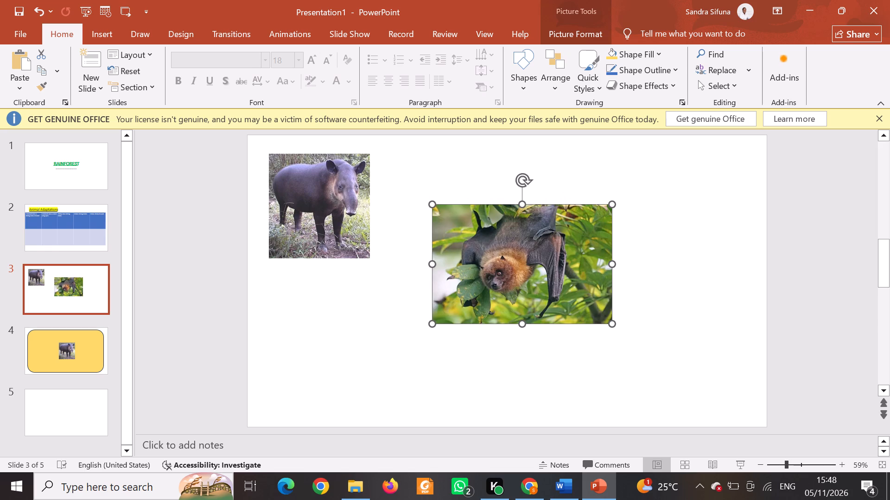
pyautogui.moveTo(610, 264); pyautogui.dragTo(594, 264)
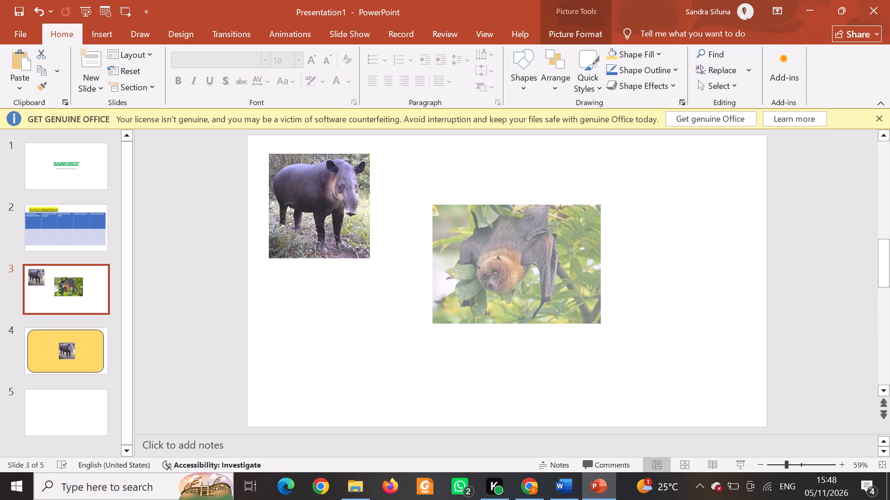
pyautogui.moveTo(594, 264); pyautogui.dragTo(572, 263)
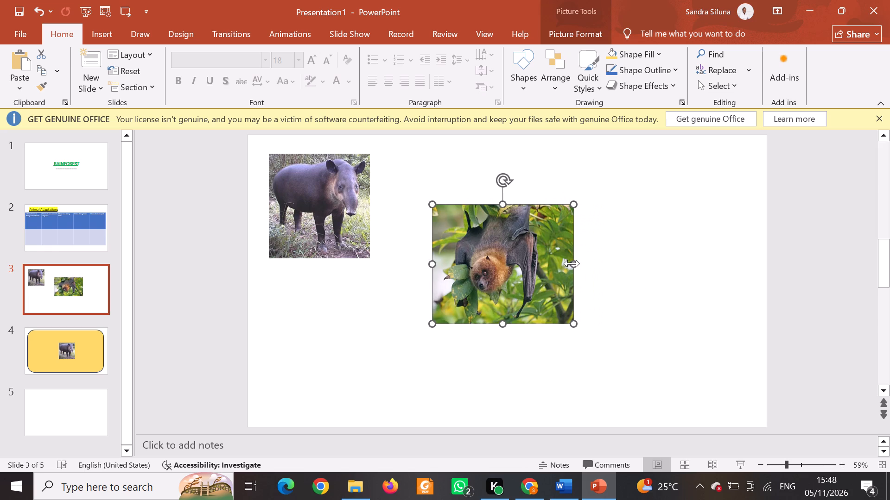
pyautogui.click(502, 323)
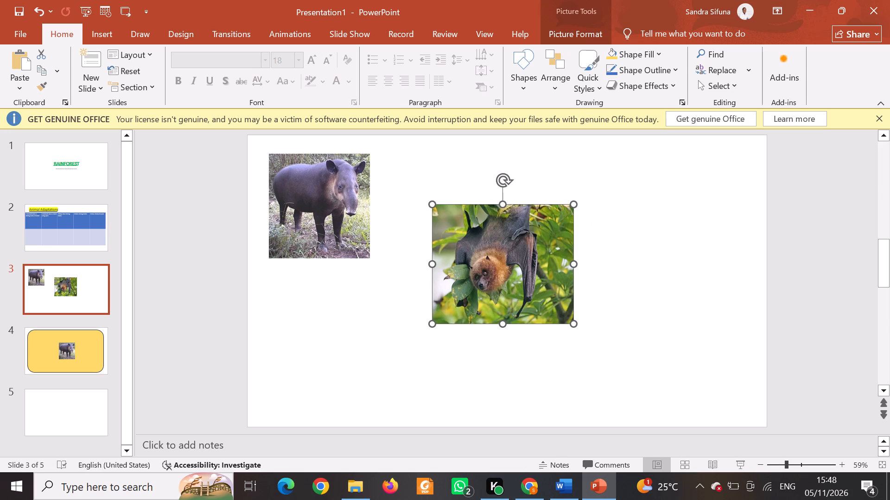
pyautogui.click(455, 209)
# Move the bat picture beside the tapir, align their top edges, match the tapir's height and narrow the bat picture slightly.
pyautogui.moveTo(456, 239); pyautogui.dragTo(411, 186)
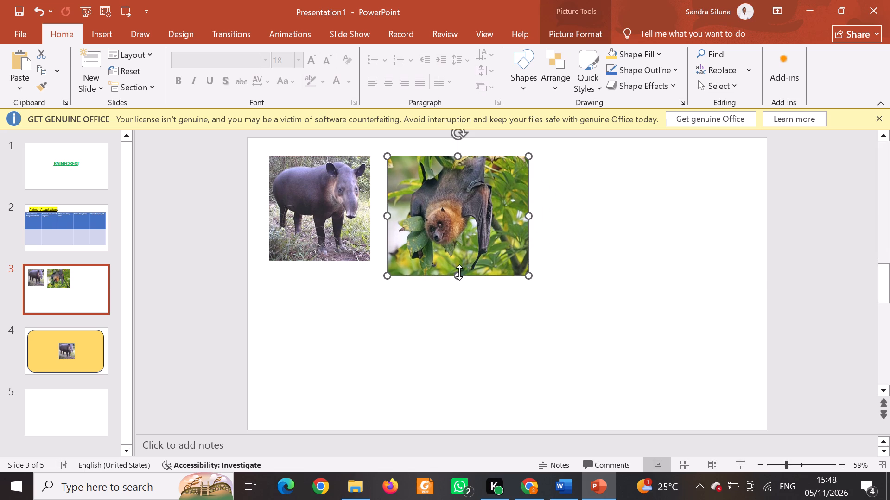
pyautogui.moveTo(459, 272); pyautogui.dragTo(459, 262)
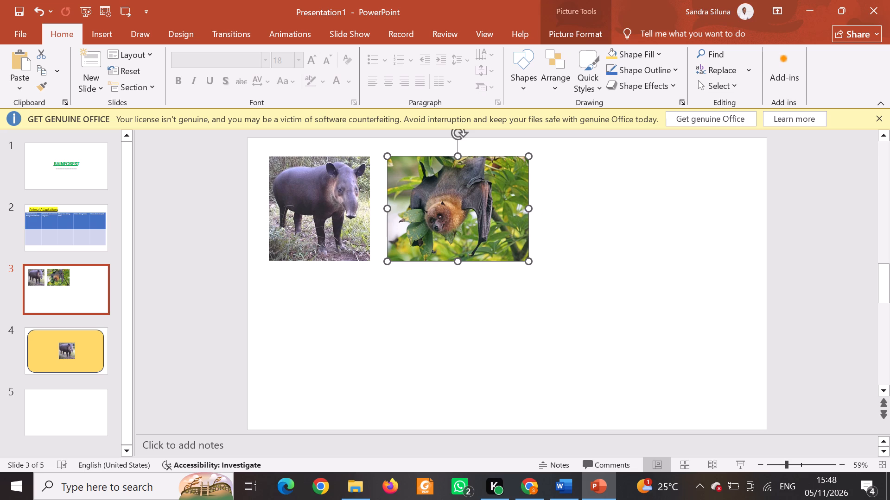
pyautogui.moveTo(526, 211); pyautogui.dragTo(516, 219)
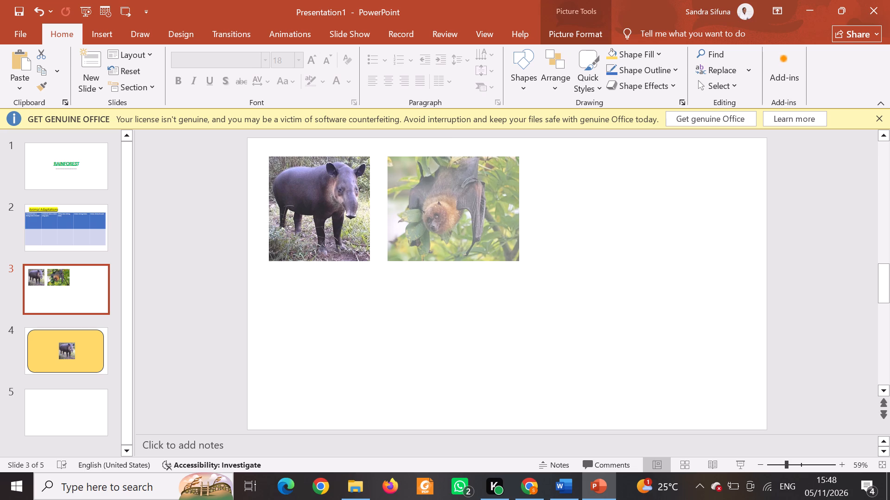
pyautogui.moveTo(516, 219); pyautogui.dragTo(515, 219)
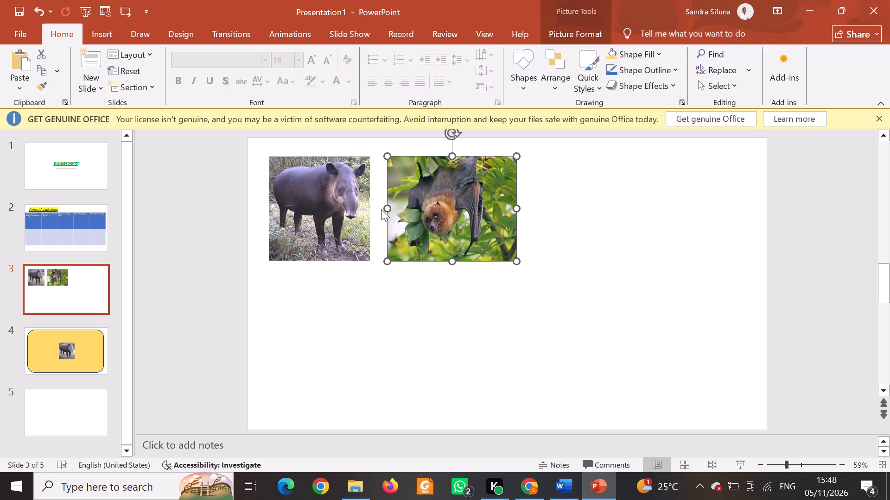
pyautogui.click(720, 356)
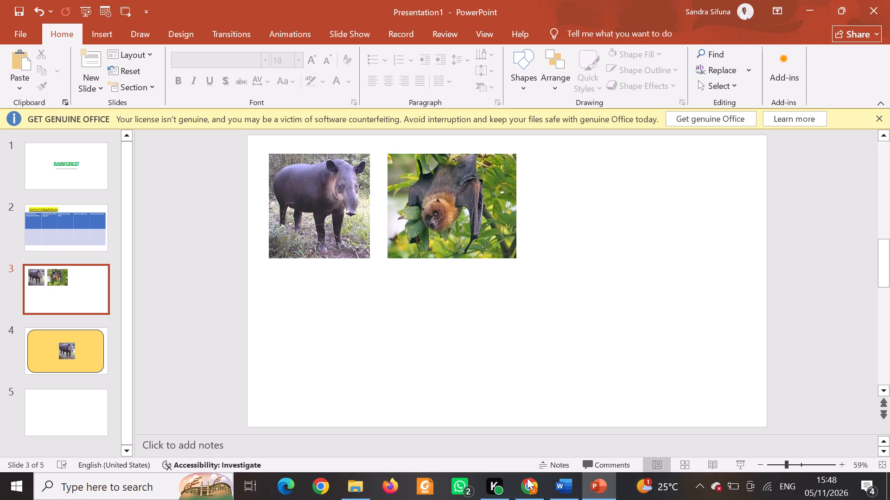
# Switch to Chrome and search images for "animals in the rain forest with strong limbs".
pyautogui.click(533, 492)
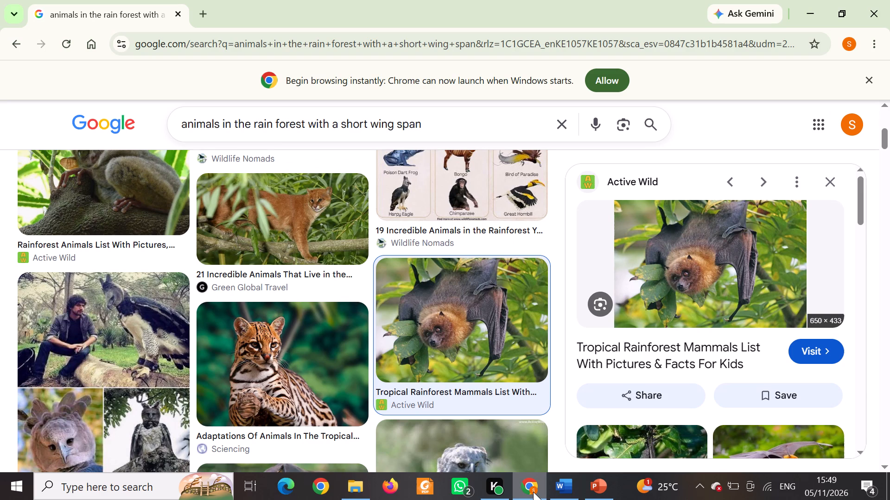
pyautogui.click(444, 126)
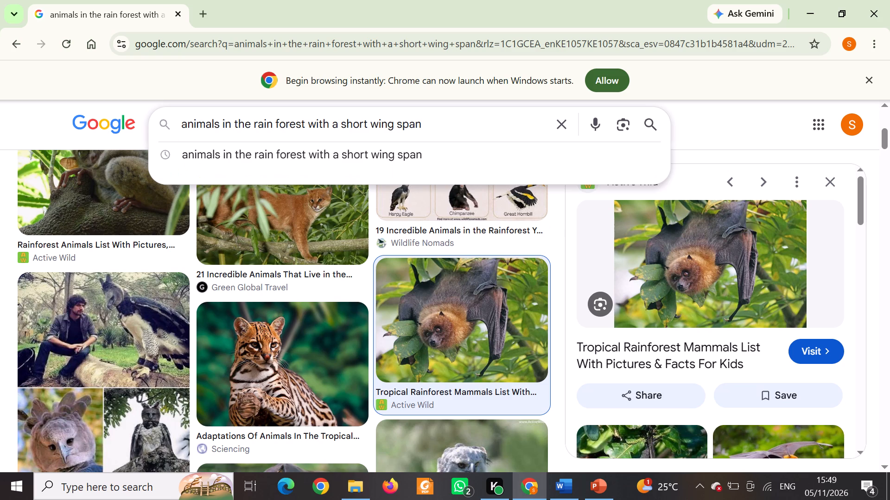
pyautogui.press('BackSpace')
pyautogui.press('BackSpace')
pyautogui.press('BackSpace')
pyautogui.press('BackSpace')
pyautogui.press('BackSpace')
pyautogui.press('BackSpace')
pyautogui.press('BackSpace')
pyautogui.press('BackSpace')
pyautogui.press('BackSpace')
pyautogui.press('BackSpace')
pyautogui.press('BackSpace')
pyautogui.press('BackSpace')
pyautogui.press('BackSpace')
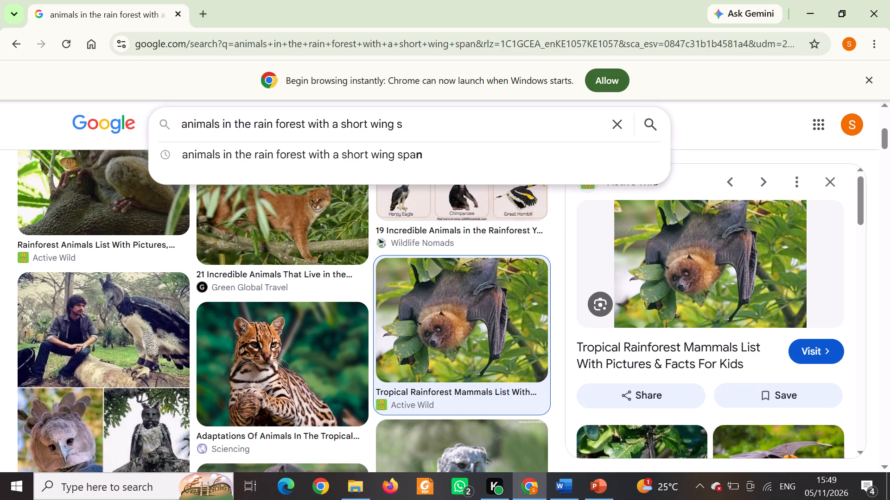
pyautogui.press('BackSpace')
pyautogui.press('BackSpace')
pyautogui.press('BackSpace')
pyautogui.press('BackSpace')
pyautogui.write('strong')
pyautogui.press('space')
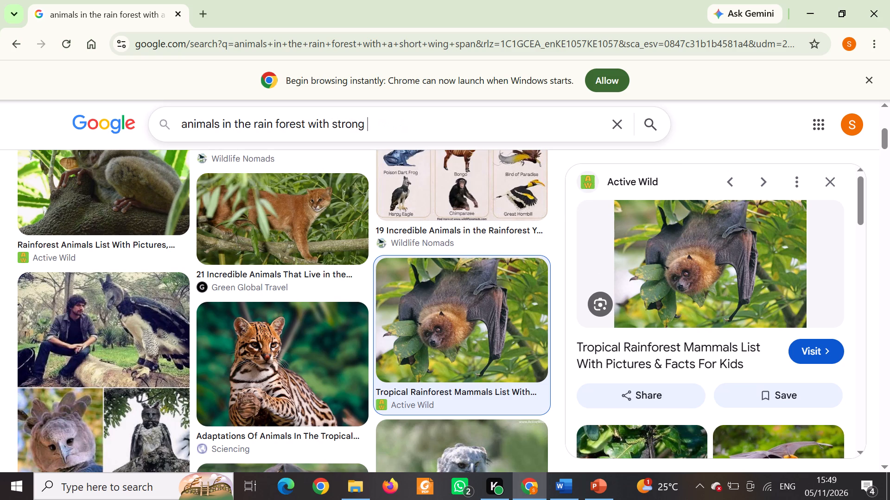
pyautogui.write('limbs')
pyautogui.press('Return')
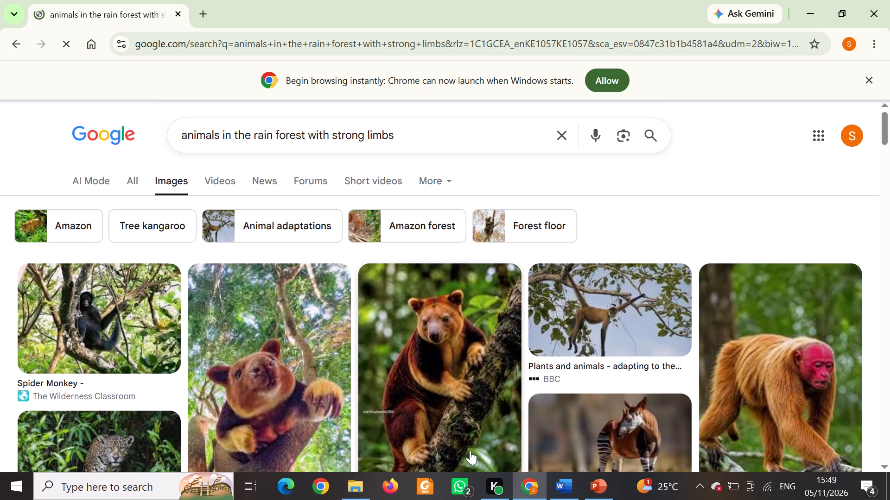
# Look through the image results for a suitable picture of a rainforest animal with strong limbs.
pyautogui.scroll(-5, 470, 450)
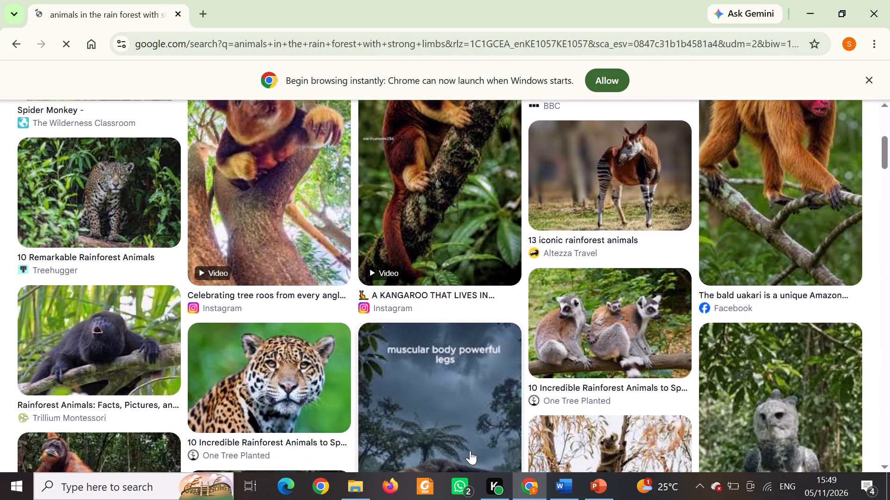
pyautogui.scroll(-4, 470, 450)
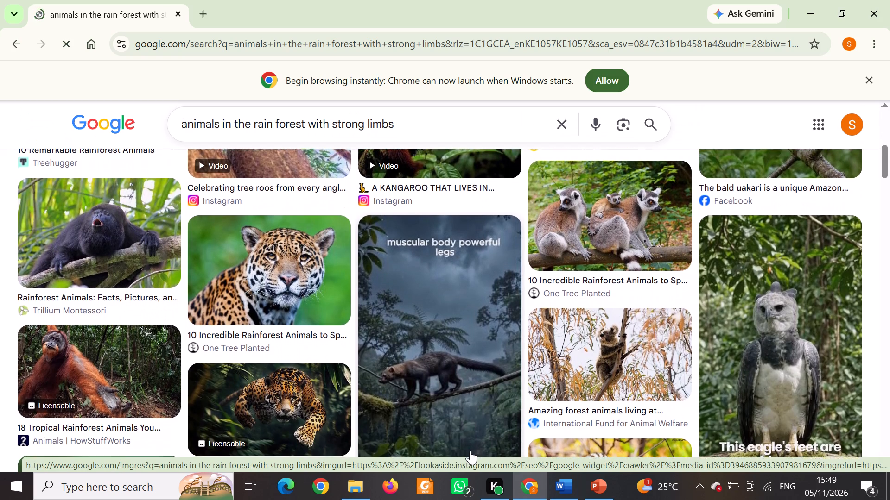
pyautogui.scroll(-4, 470, 450)
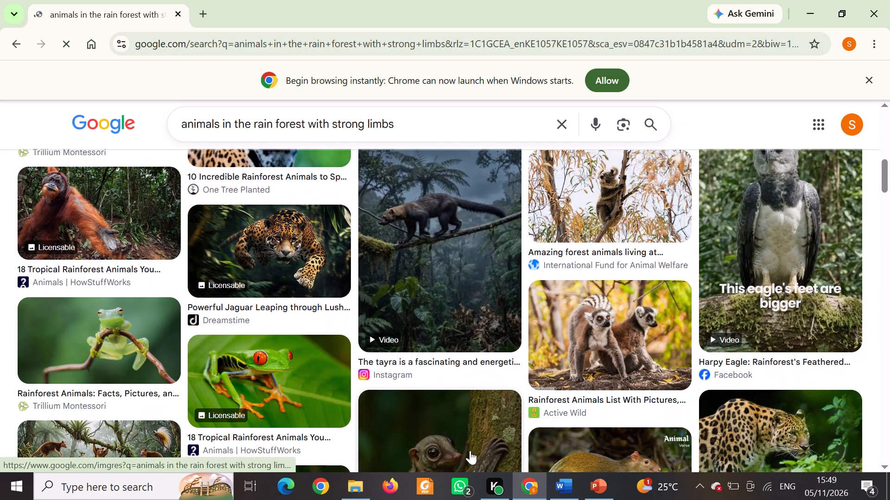
pyautogui.scroll(-8, 470, 450)
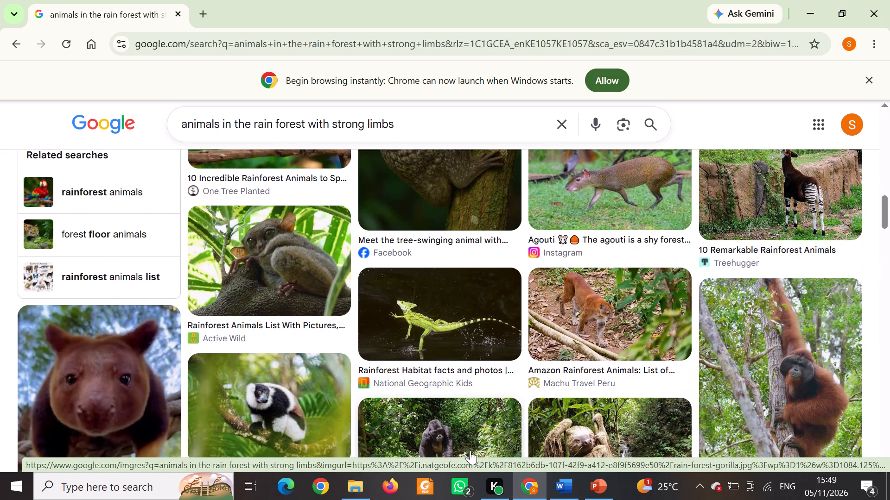
pyautogui.scroll(-7, 470, 450)
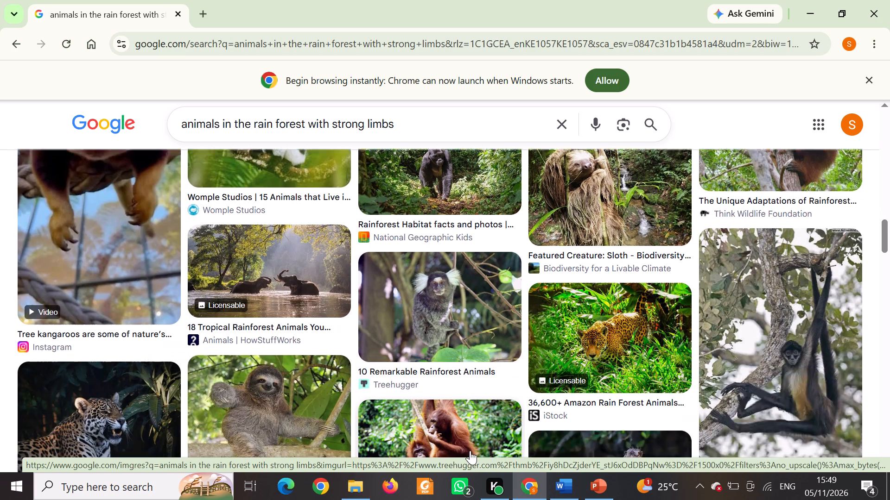
pyautogui.scroll(-1, 470, 450)
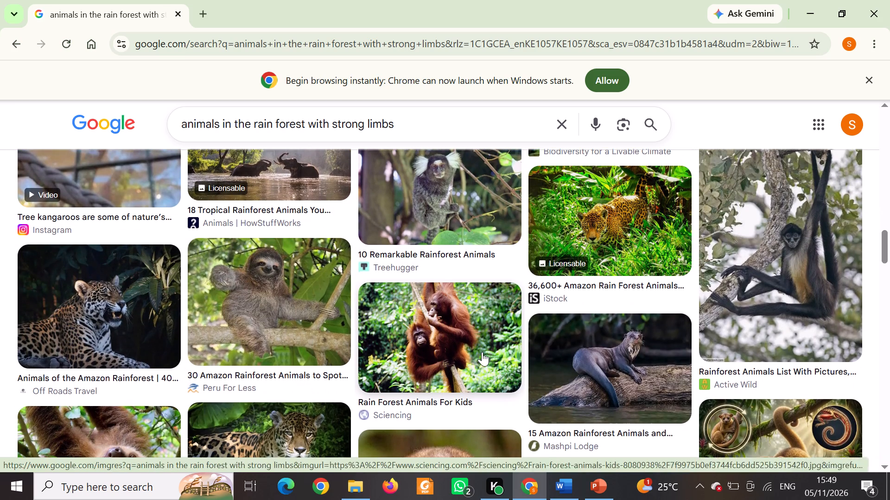
pyautogui.scroll(-5, 482, 352)
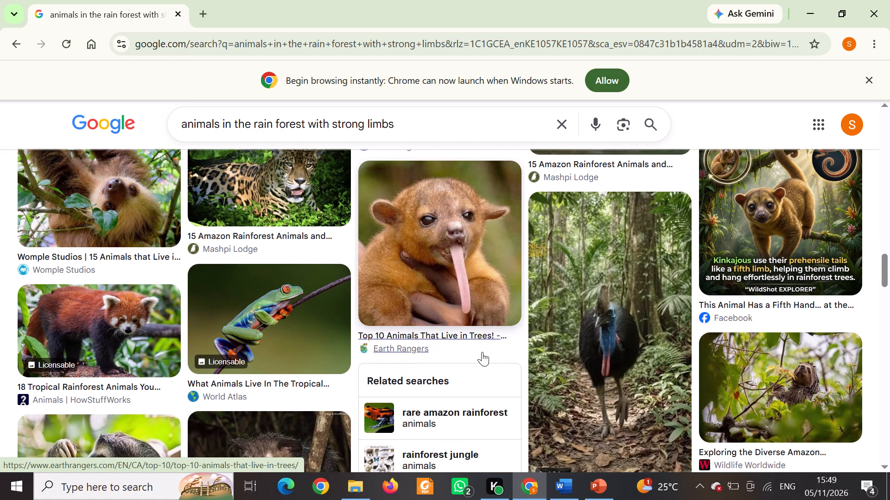
pyautogui.scroll(-7, 482, 352)
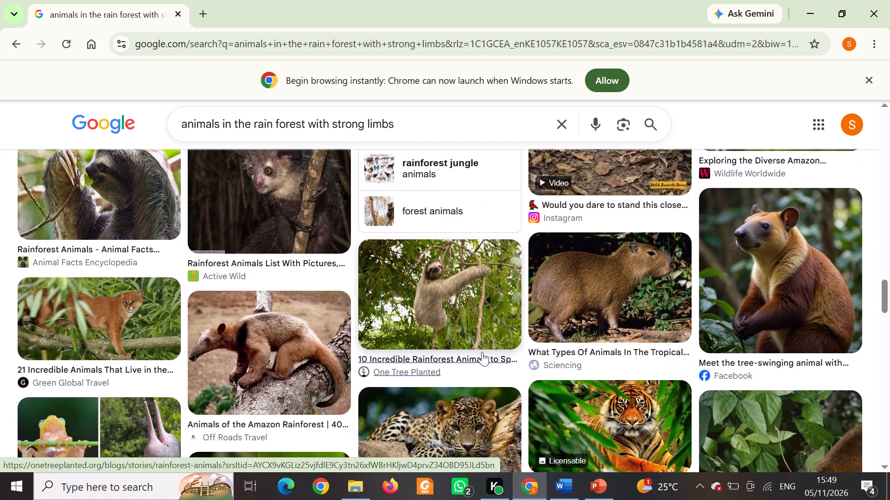
pyautogui.scroll(-8, 482, 352)
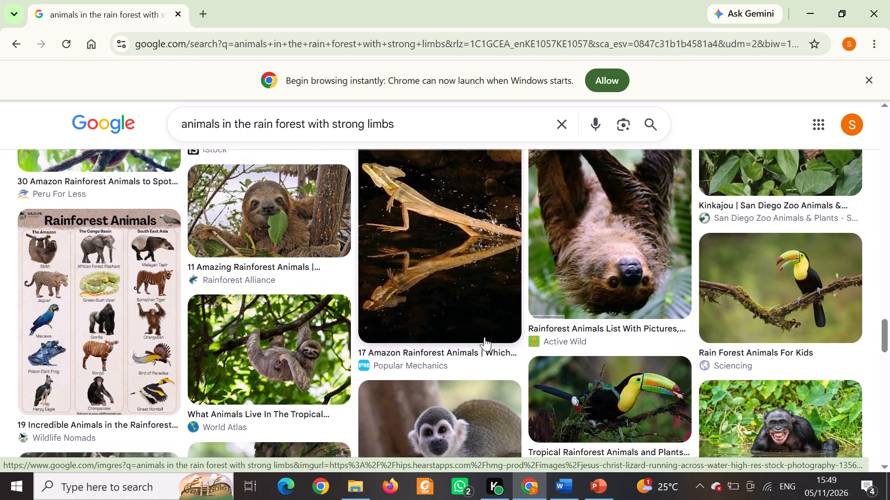
pyautogui.scroll(-5, 484, 337)
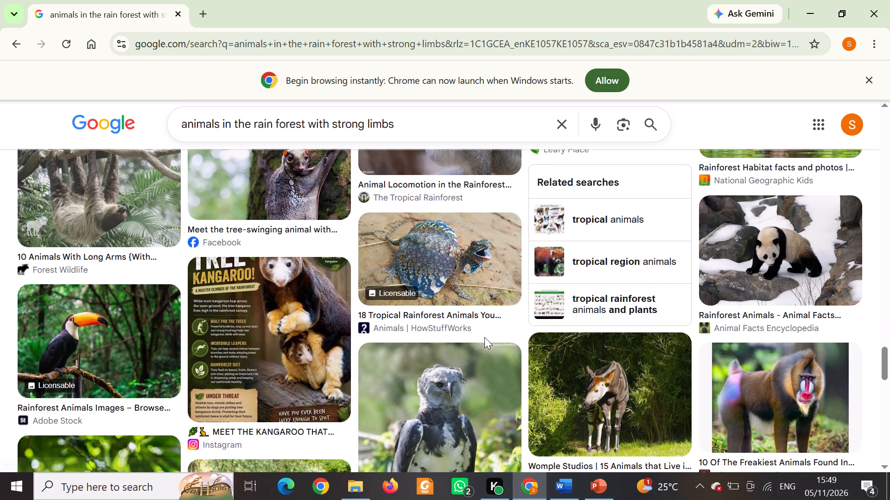
pyautogui.scroll(-4, 484, 337)
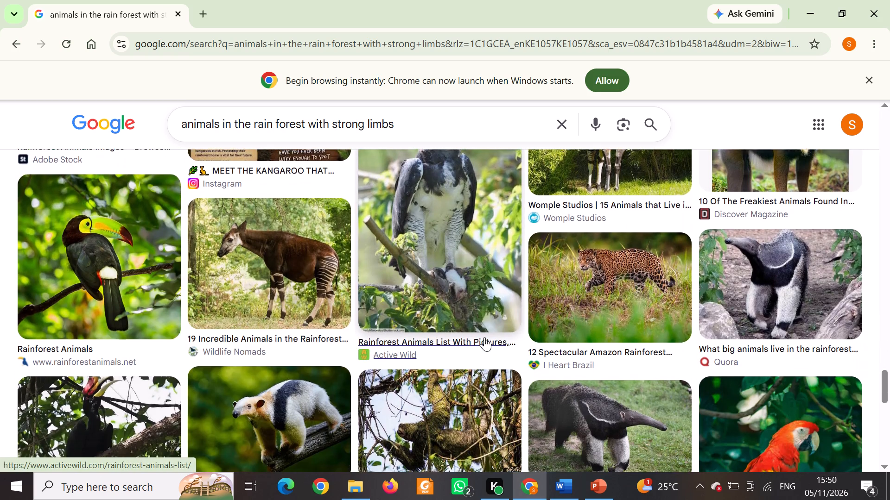
pyautogui.scroll(-6, 484, 337)
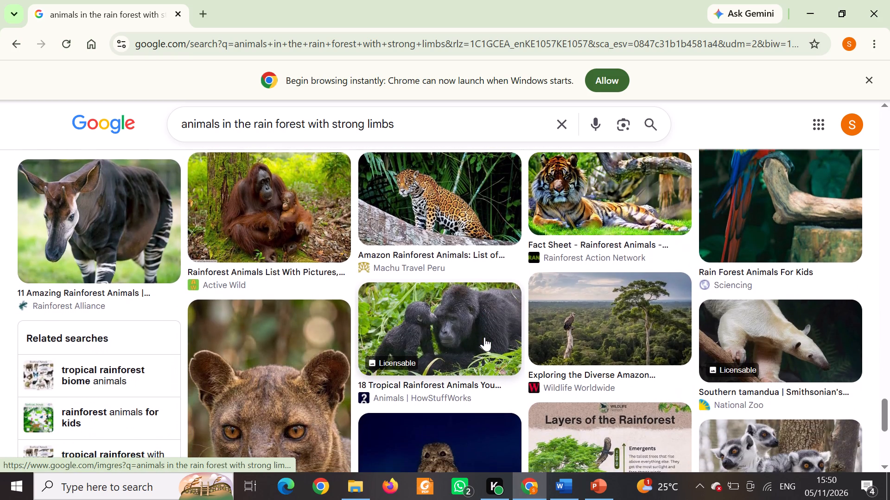
pyautogui.scroll(-3, 484, 337)
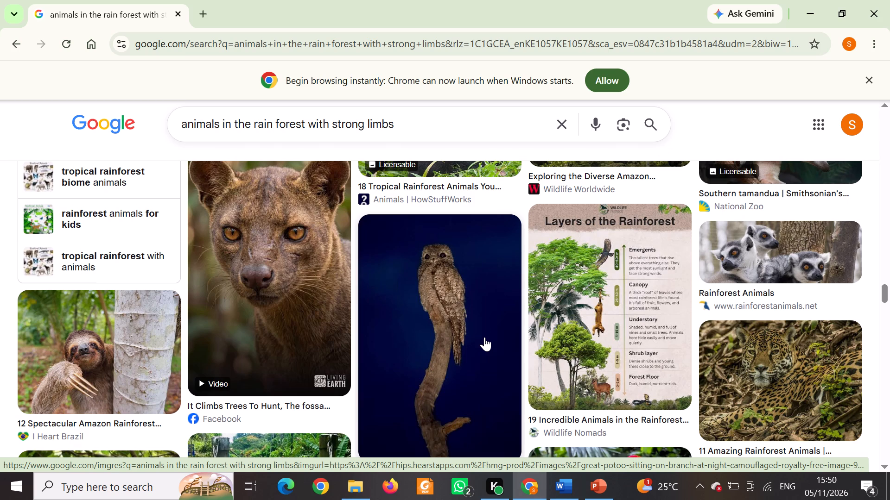
# Look back through the image results for a suitable picture of a rainforest animal with strong limbs.
pyautogui.scroll(-1, 484, 337)
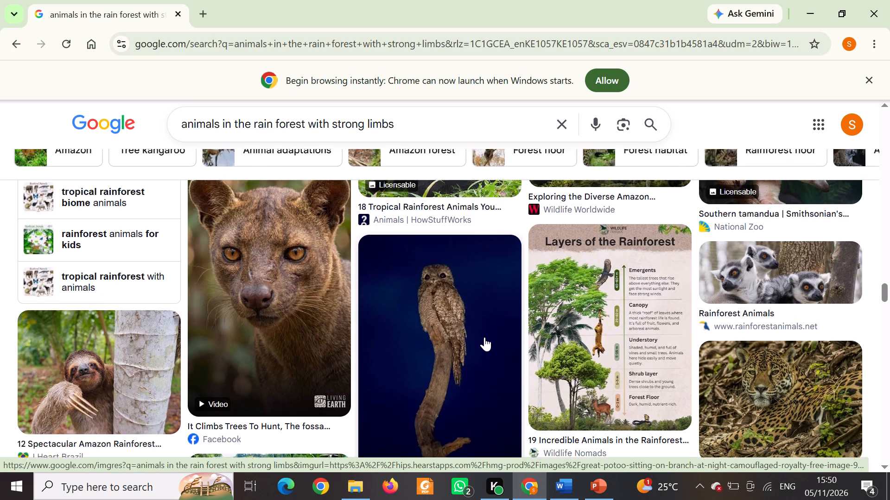
pyautogui.scroll(-4, 484, 337)
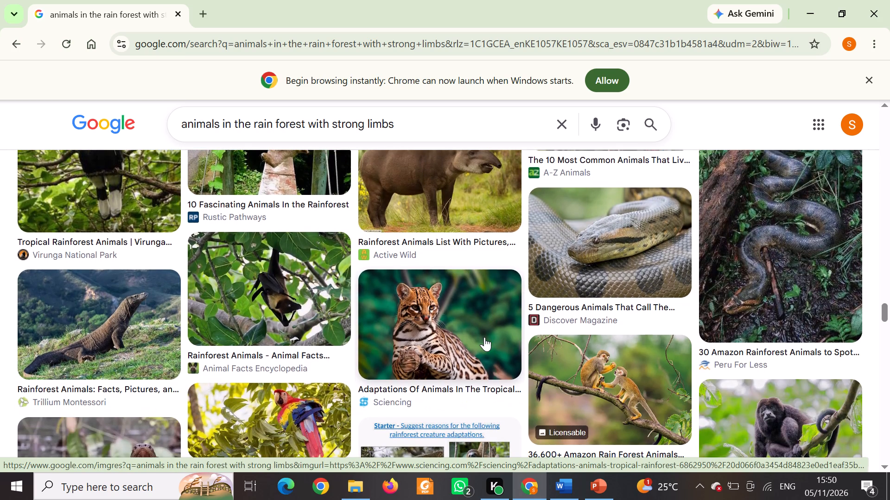
pyautogui.scroll(7, 484, 337)
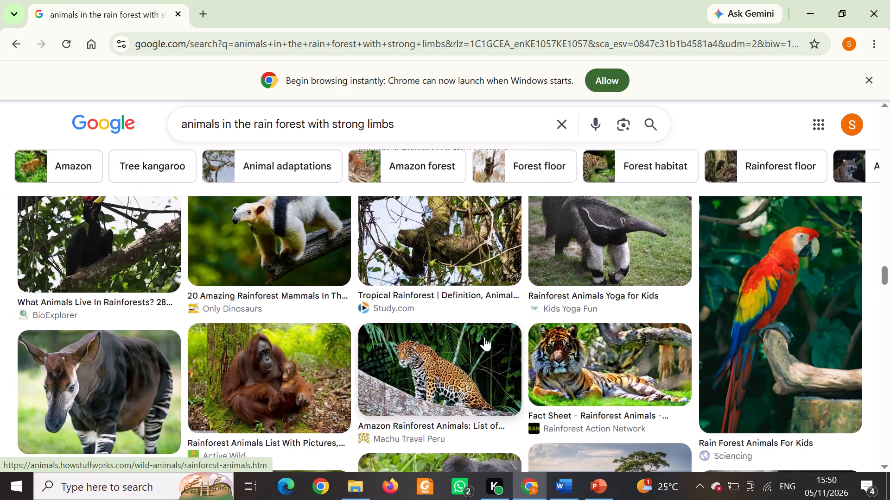
pyautogui.scroll(7, 484, 337)
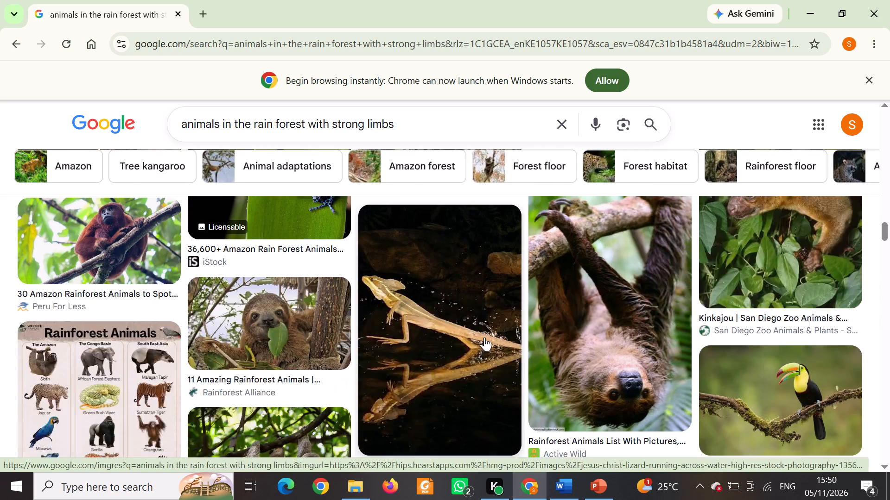
pyautogui.scroll(10, 484, 337)
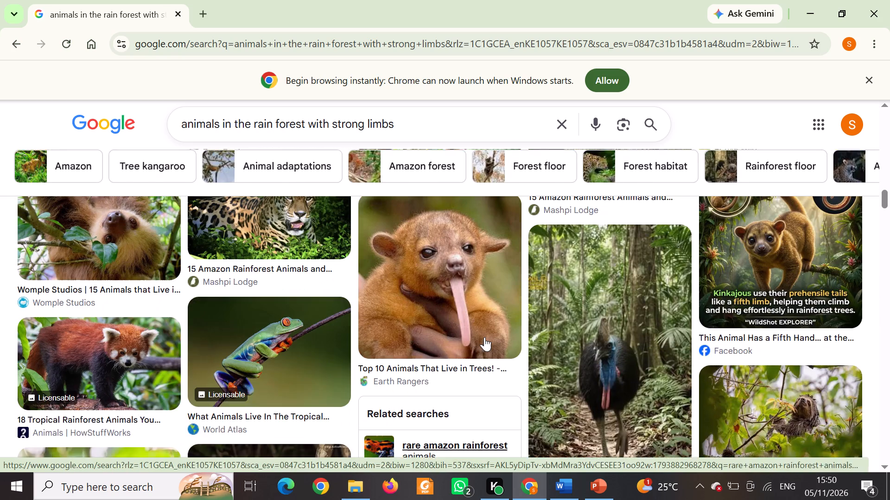
pyautogui.scroll(7, 484, 337)
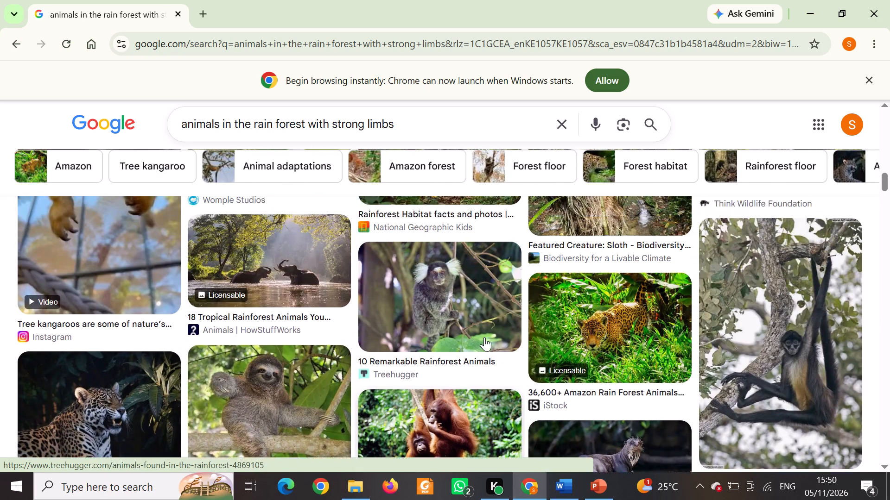
pyautogui.scroll(7, 484, 337)
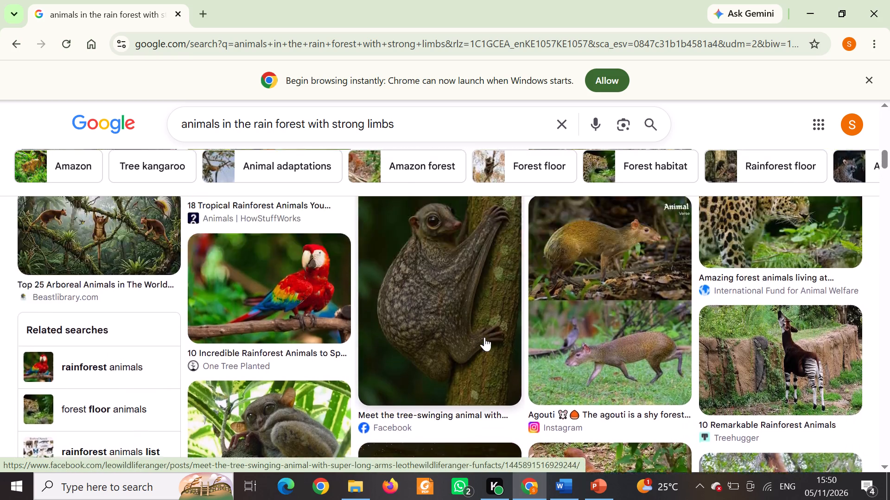
pyautogui.scroll(8, 484, 337)
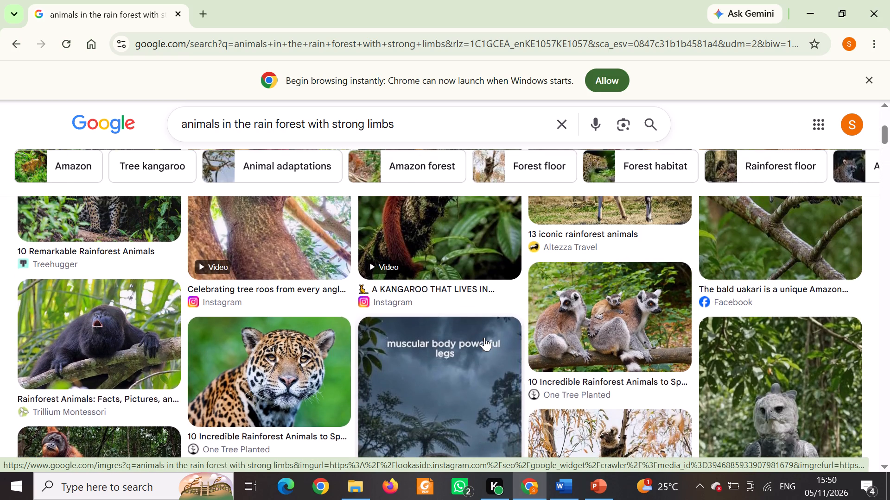
pyautogui.scroll(5, 484, 337)
pyautogui.scroll(-2, 484, 337)
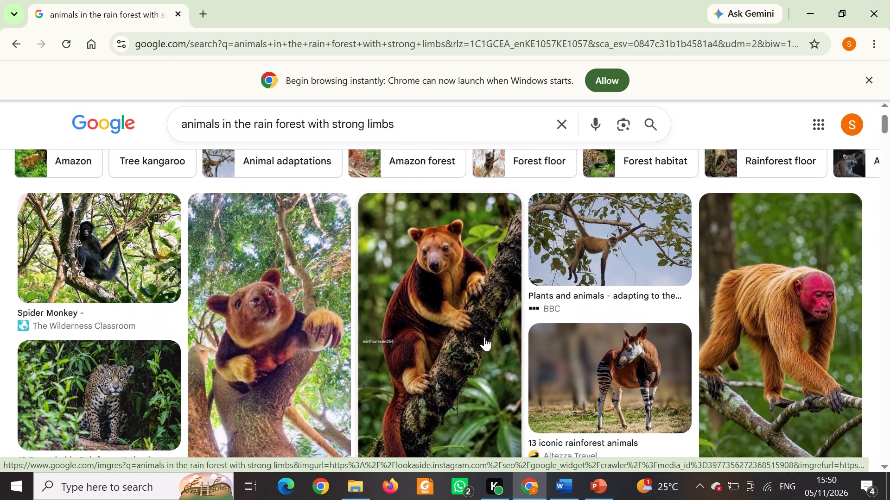
pyautogui.scroll(-4, 484, 337)
pyautogui.scroll(1, 484, 337)
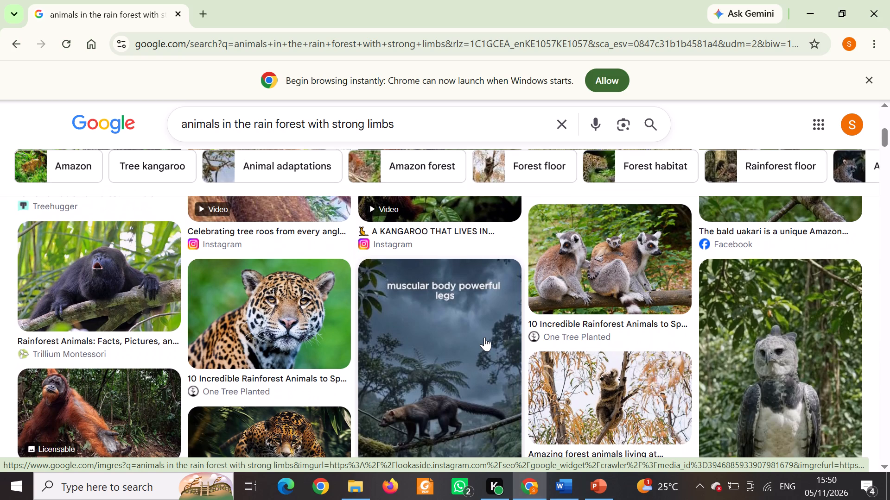
pyautogui.scroll(3, 484, 337)
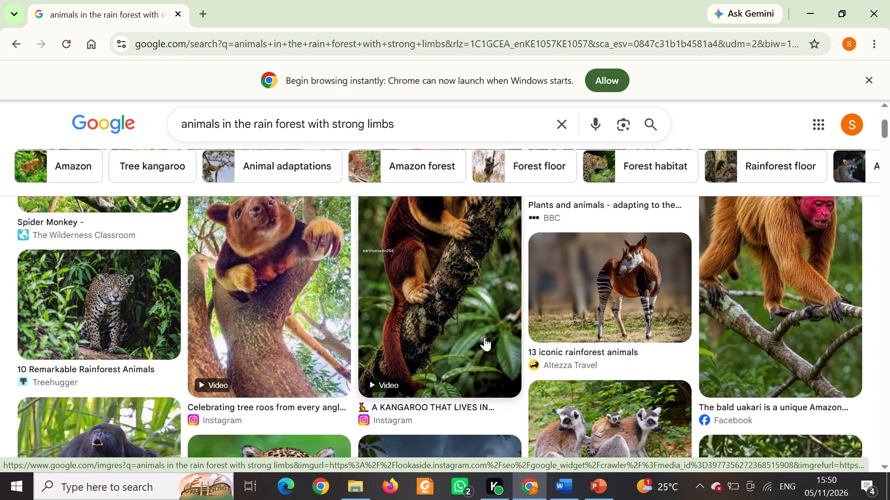
# Open the preview of the red-faced bald uakari monkey result and copy its image.
pyautogui.click(820, 293)
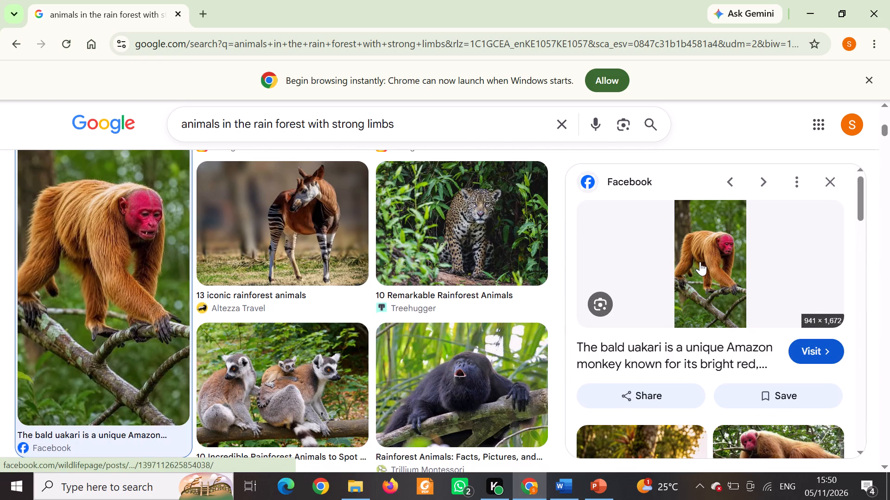
pyautogui.rightClick(700, 262)
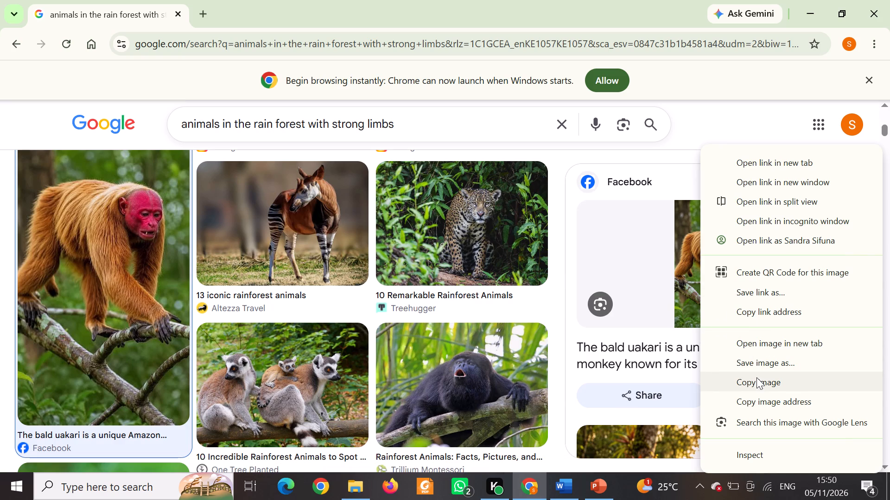
pyautogui.click(756, 377)
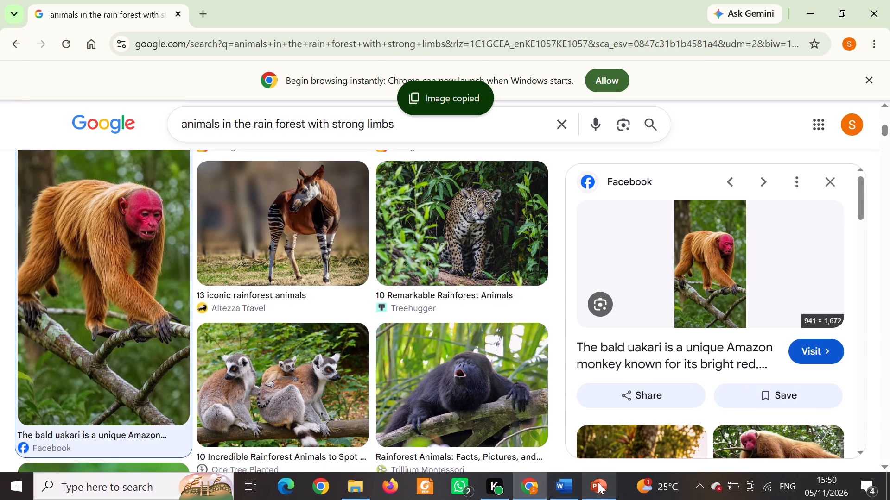
# Switch to PowerPoint and paste the copied bald uakari picture onto slide 3.
pyautogui.click(598, 482)
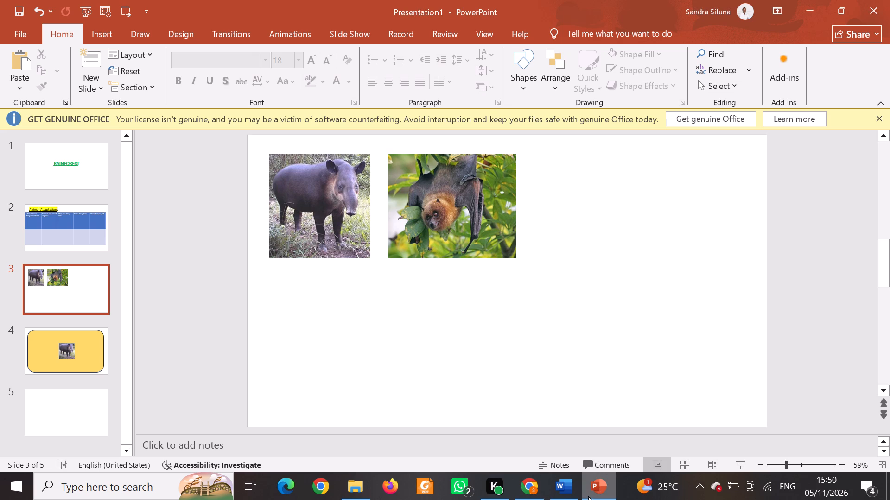
pyautogui.click(576, 183)
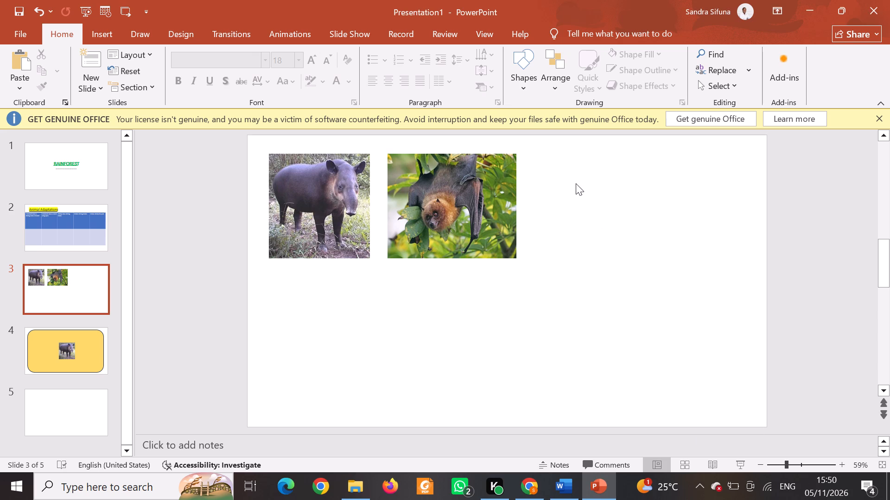
pyautogui.rightClick(576, 183)
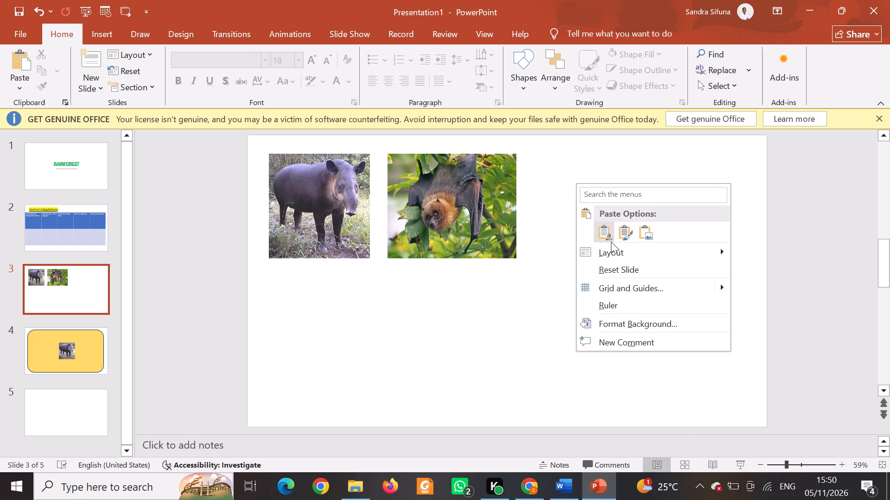
# Paste the copied picture of the red-faced bald uakari monkey onto slide 3 in PowerPoint.
pyautogui.click(608, 239)
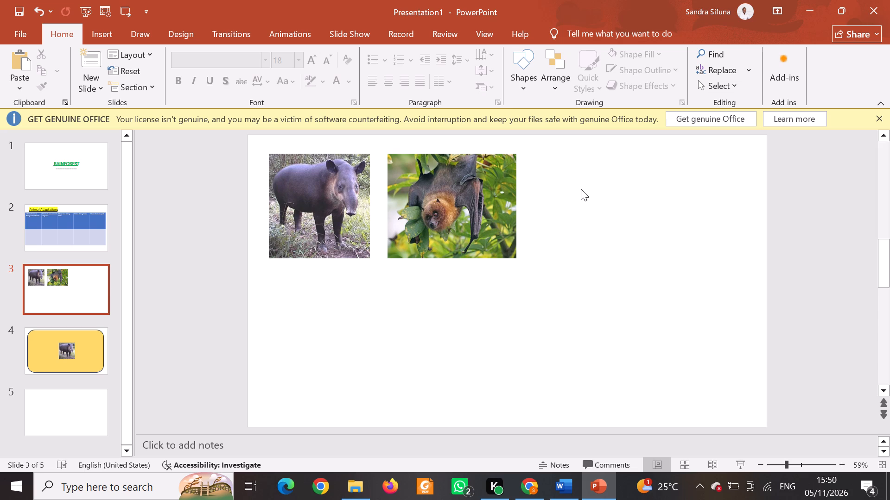
pyautogui.click(581, 189)
pyautogui.rightClick(581, 189)
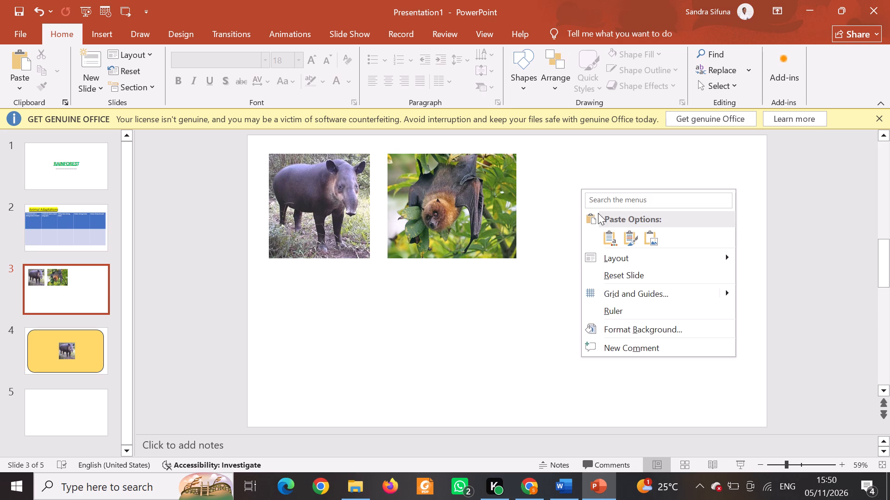
pyautogui.click(616, 244)
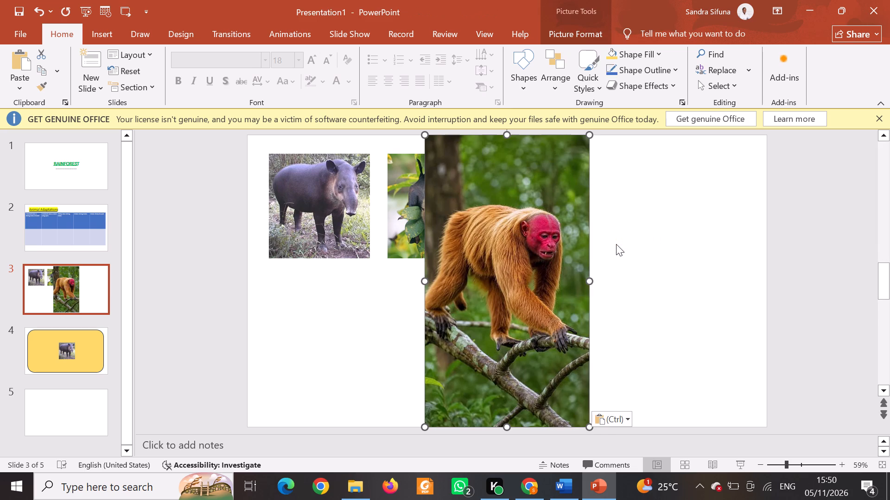
# Move the uakari picture off the bat picture to sit beside it, with their top edges aligned.
pyautogui.hscroll(1, 547, 259)
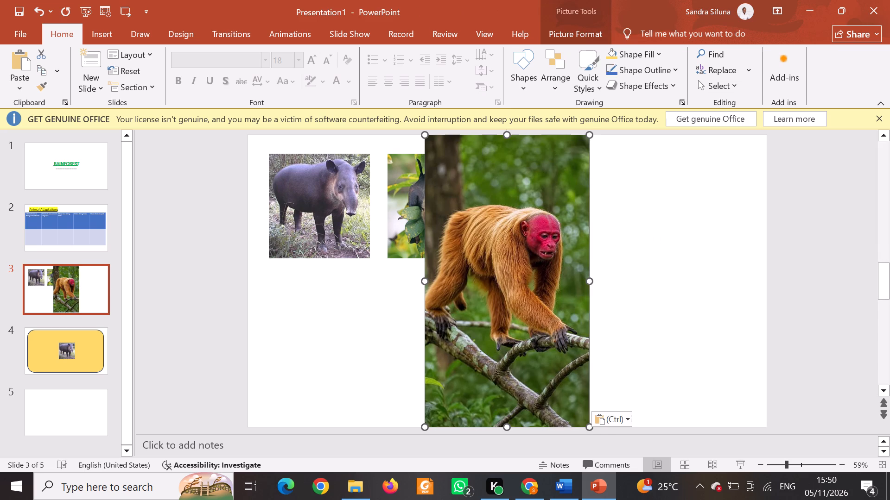
pyautogui.hscroll(1, 547, 259)
pyautogui.click(547, 259)
pyautogui.moveTo(547, 259); pyautogui.dragTo(642, 248)
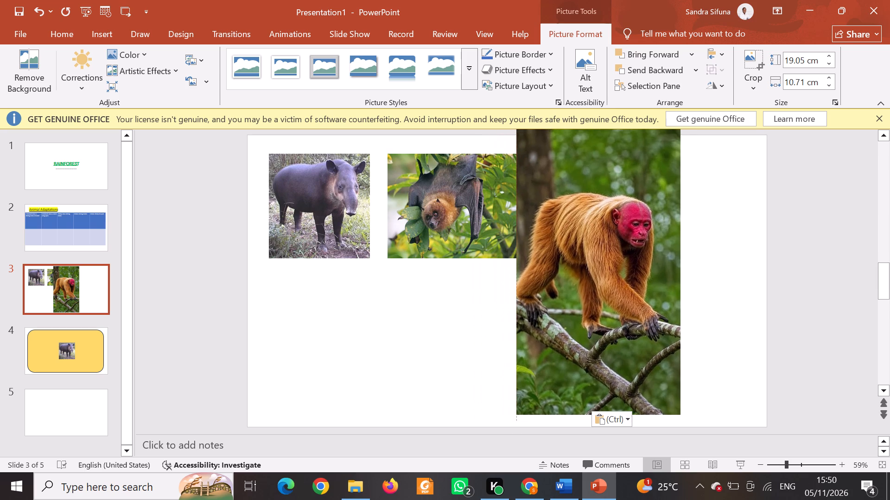
pyautogui.moveTo(642, 248); pyautogui.dragTo(643, 282)
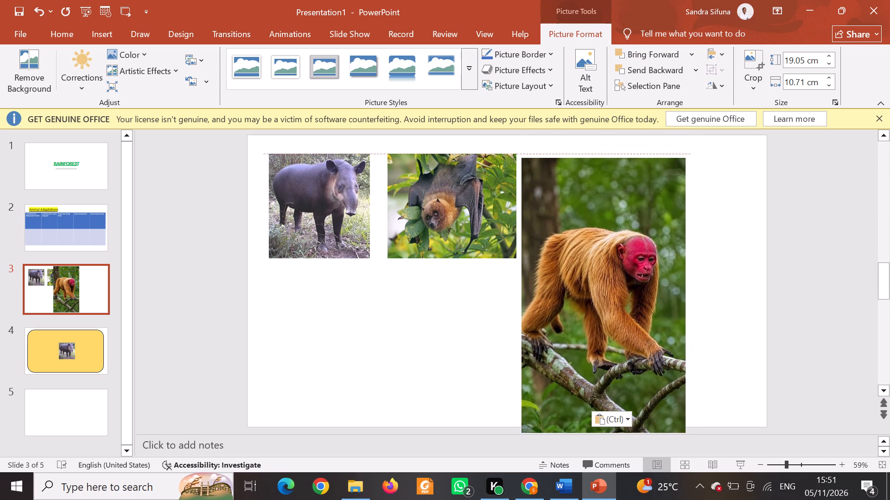
pyautogui.moveTo(643, 282); pyautogui.dragTo(645, 278)
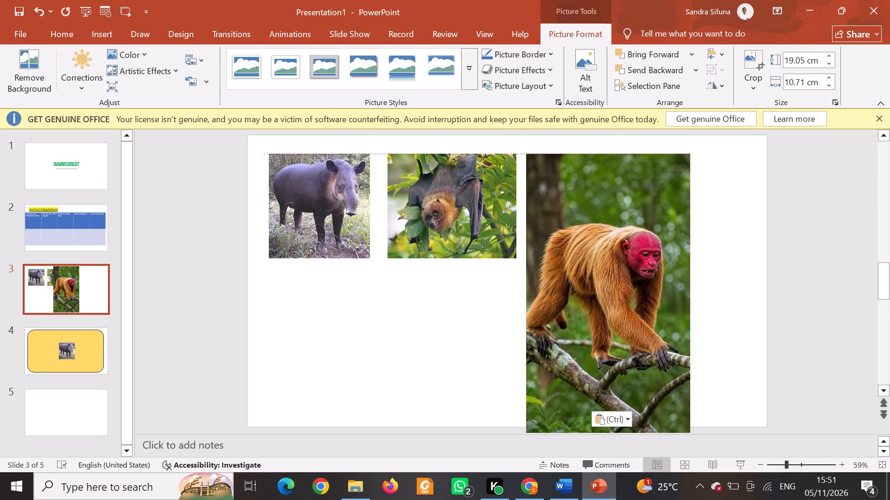
pyautogui.moveTo(645, 278); pyautogui.dragTo(645, 280)
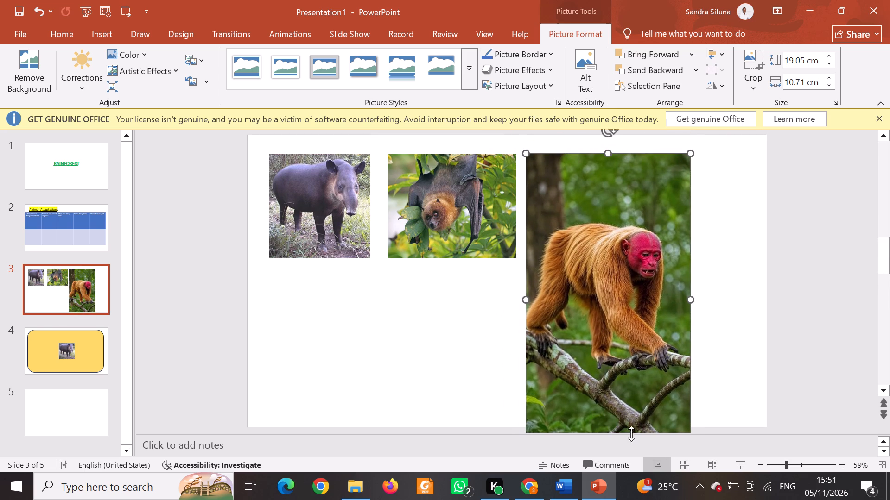
# Shorten the uakari picture to about 13.3 cm high and move it back up beside the bat picture.
pyautogui.moveTo(631, 430); pyautogui.dragTo(638, 437)
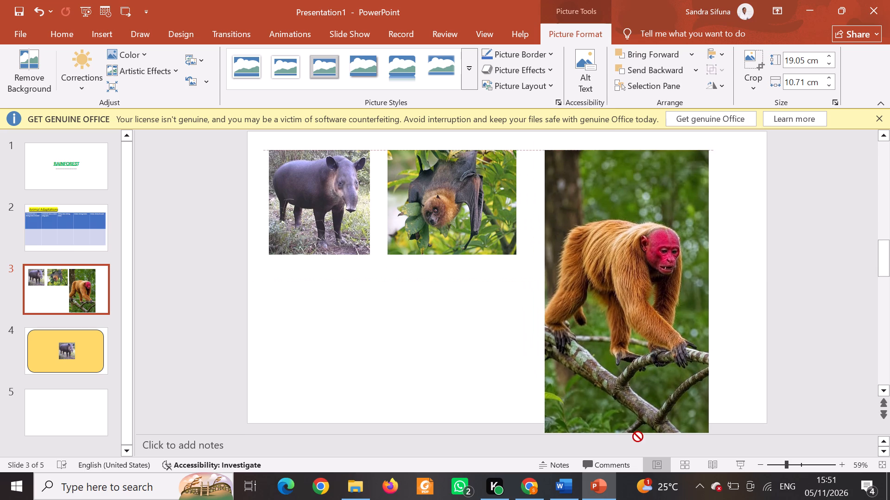
pyautogui.moveTo(638, 437); pyautogui.dragTo(630, 437)
pyautogui.click(615, 434)
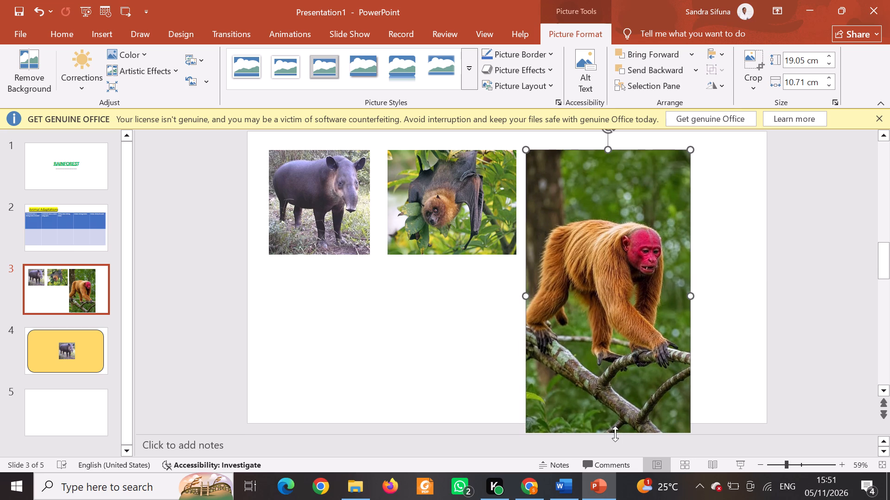
pyautogui.click(607, 429)
pyautogui.click(607, 429)
pyautogui.click(691, 292)
pyautogui.click(604, 410)
pyautogui.moveTo(607, 151); pyautogui.dragTo(621, 239)
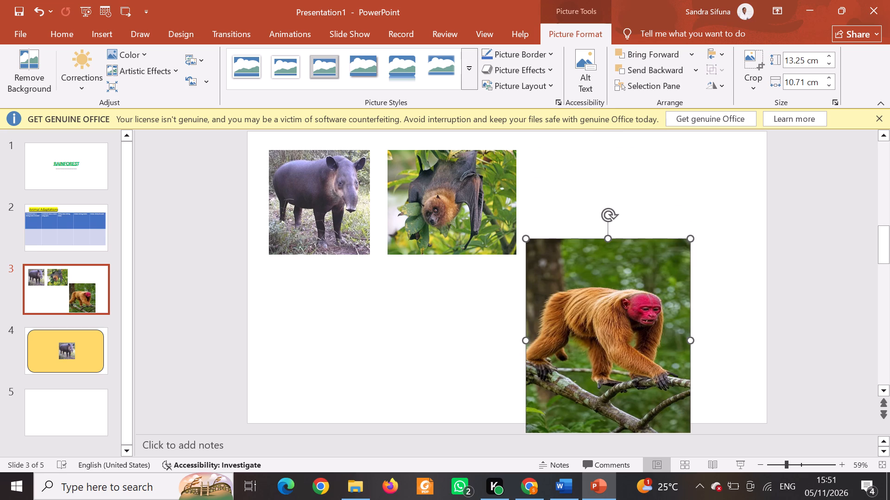
pyautogui.moveTo(612, 279); pyautogui.dragTo(609, 195)
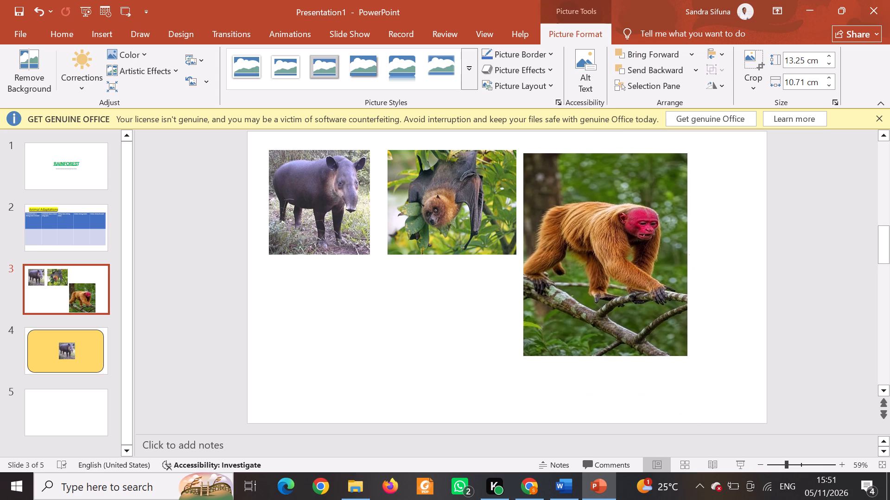
pyautogui.moveTo(609, 195); pyautogui.dragTo(608, 189)
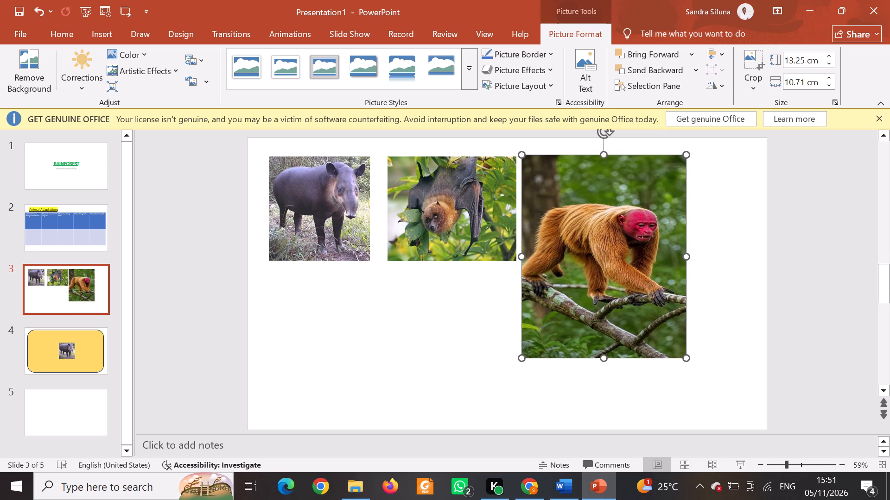
# Shorten the uakari picture to about 11.1 cm high and realign its top edge with the bat picture, leaving a small gap between them.
pyautogui.moveTo(605, 153); pyautogui.dragTo(610, 188)
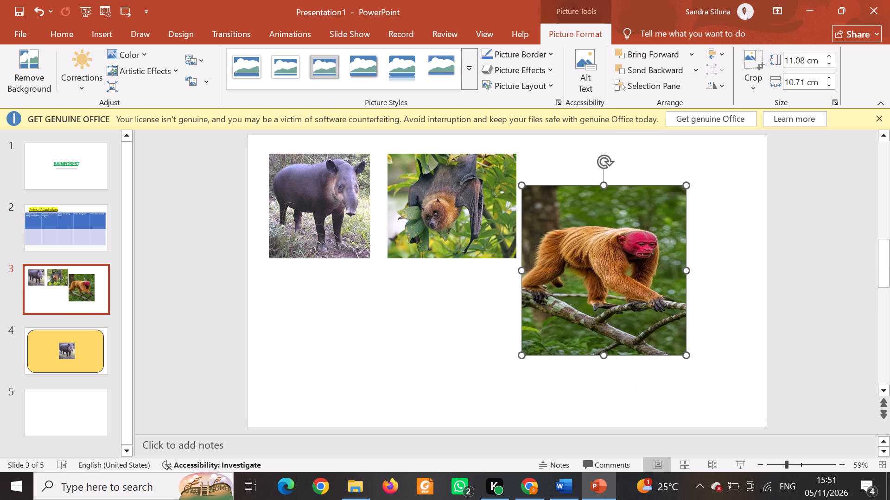
pyautogui.moveTo(605, 220); pyautogui.dragTo(602, 187)
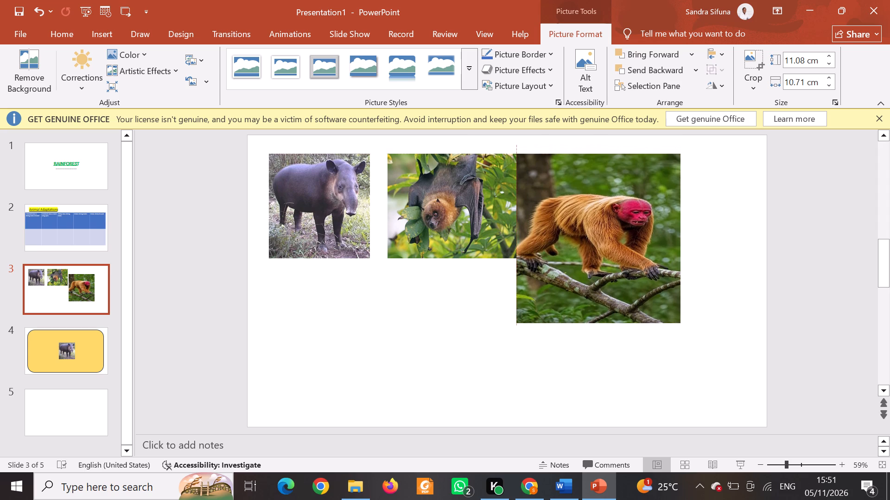
pyautogui.moveTo(602, 187); pyautogui.dragTo(614, 187)
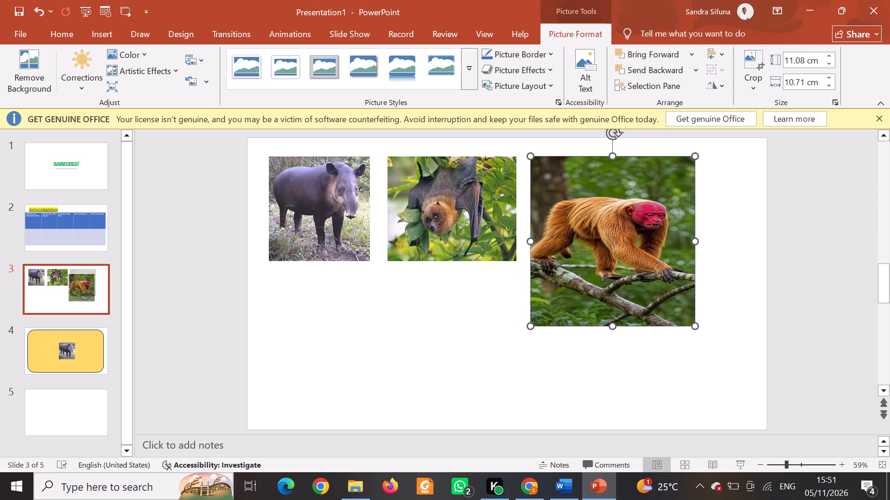
# Shrink the uakari picture to about 7 cm high, roughly matching the bat picture, and about 9.4 cm wide.
pyautogui.moveTo(615, 327); pyautogui.dragTo(615, 302)
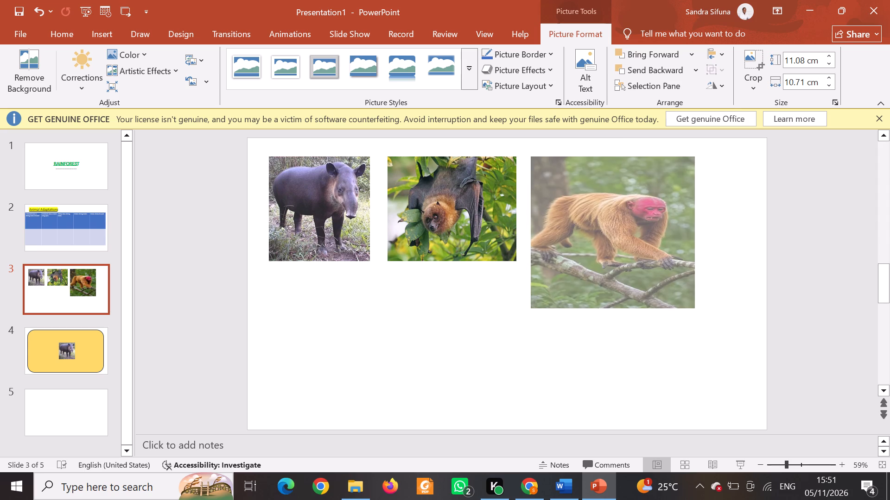
pyautogui.moveTo(615, 302); pyautogui.dragTo(615, 262)
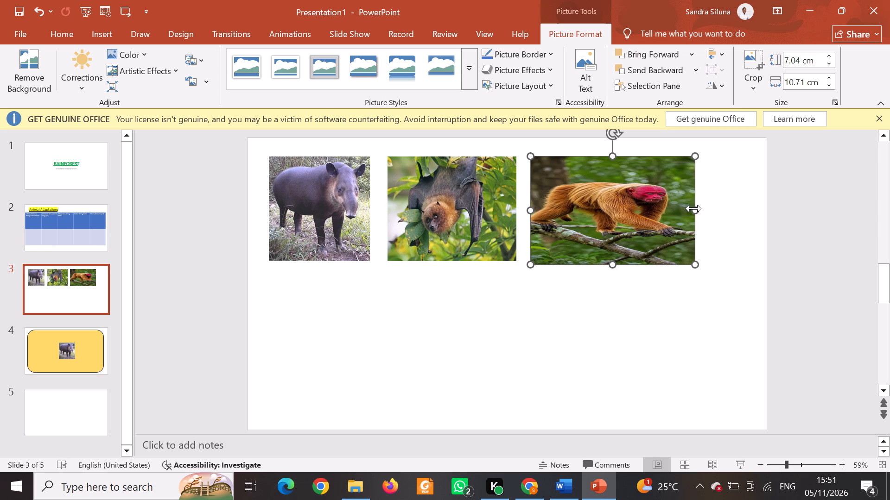
pyautogui.moveTo(693, 208); pyautogui.dragTo(675, 213)
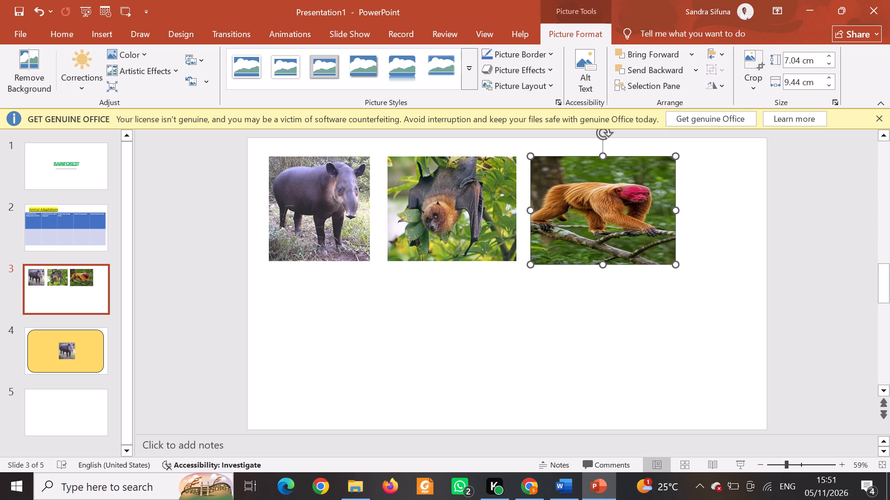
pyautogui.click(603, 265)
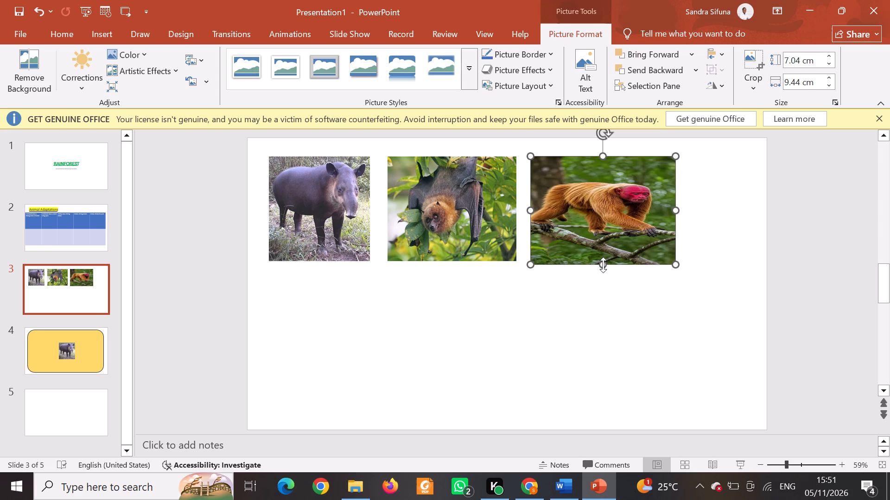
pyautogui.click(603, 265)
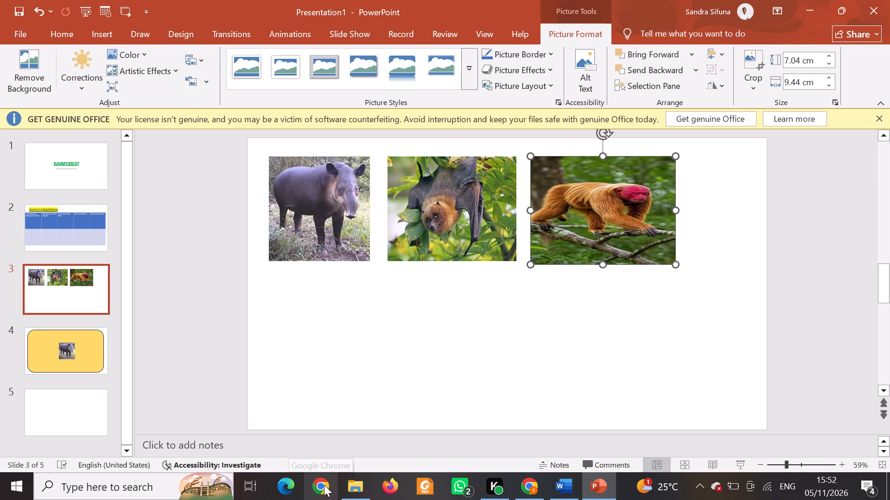
# Switch to Chrome and run an image search for "animals in the rain forest with strong beaks".
pyautogui.click(529, 486)
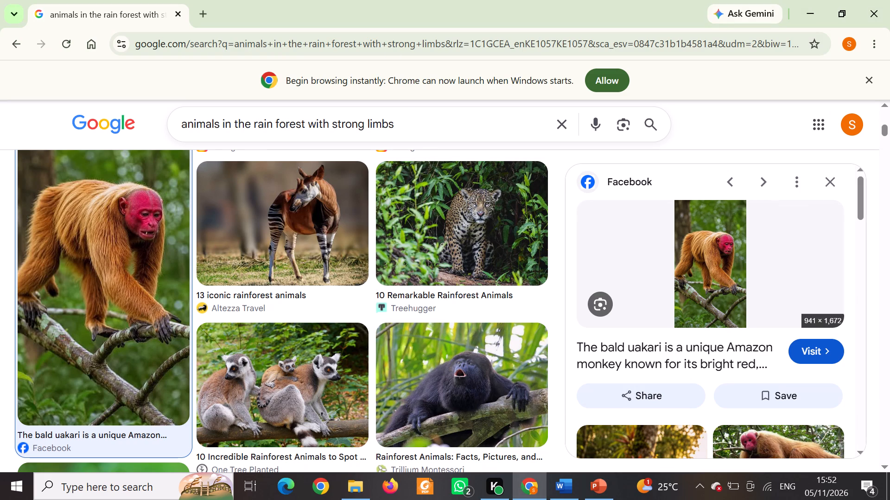
pyautogui.click(399, 125)
pyautogui.press('BackSpace')
pyautogui.press('BackSpace')
pyautogui.press('BackSpace')
pyautogui.press('BackSpace')
pyautogui.press('BackSpace')
pyautogui.press('BackSpace')
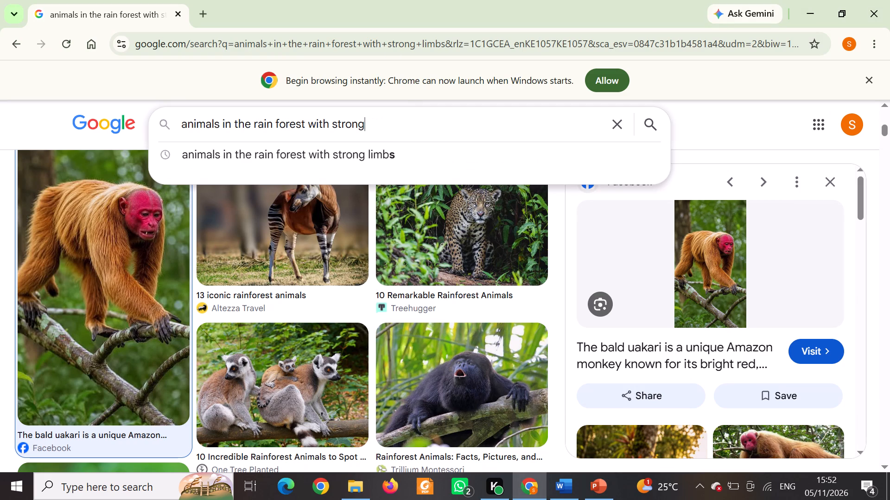
pyautogui.press('space')
pyautogui.write('beaks')
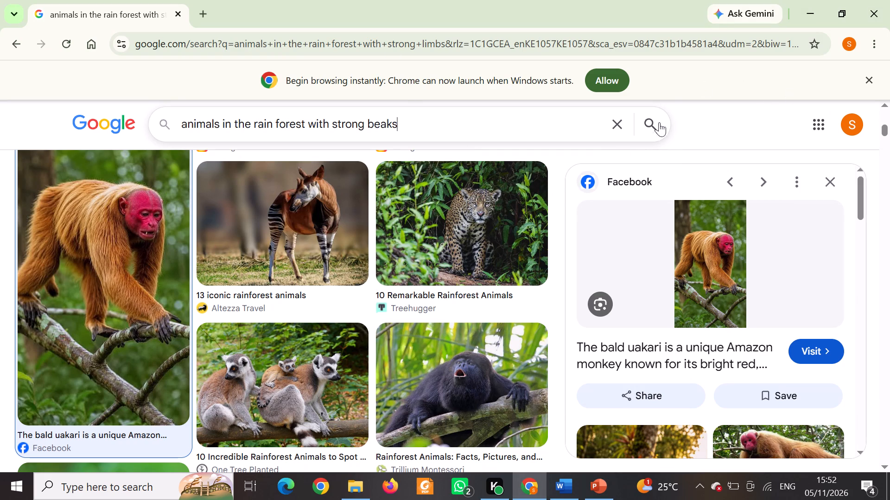
pyautogui.click(657, 116)
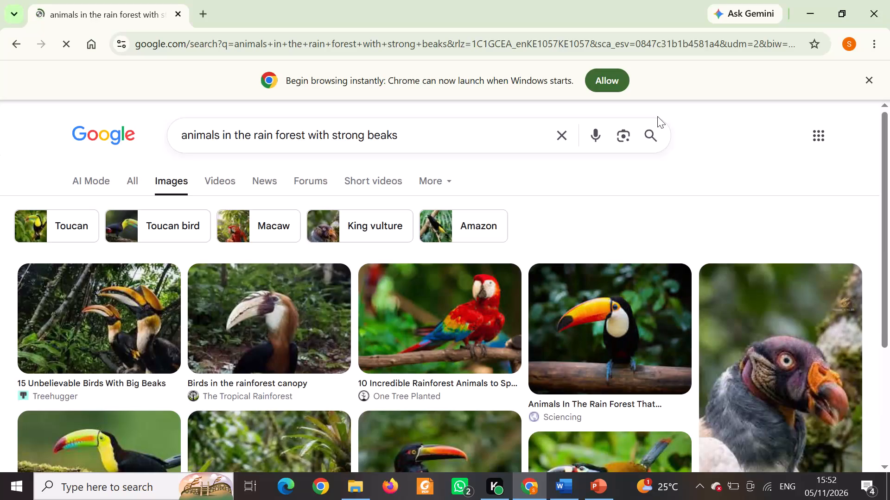
# Open the Tours of Distinction toucan picture from the image results and copy the image.
pyautogui.scroll(-3, 516, 386)
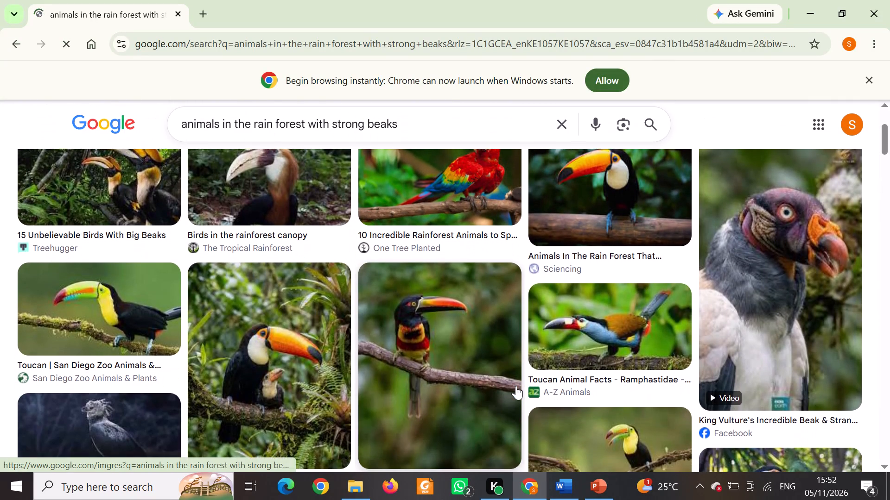
pyautogui.scroll(-3, 516, 403)
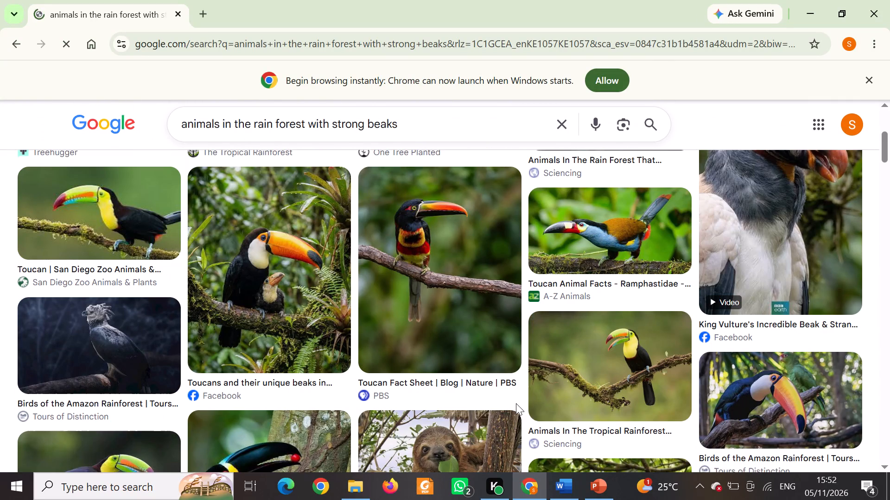
pyautogui.scroll(-1, 516, 403)
pyautogui.click(788, 378)
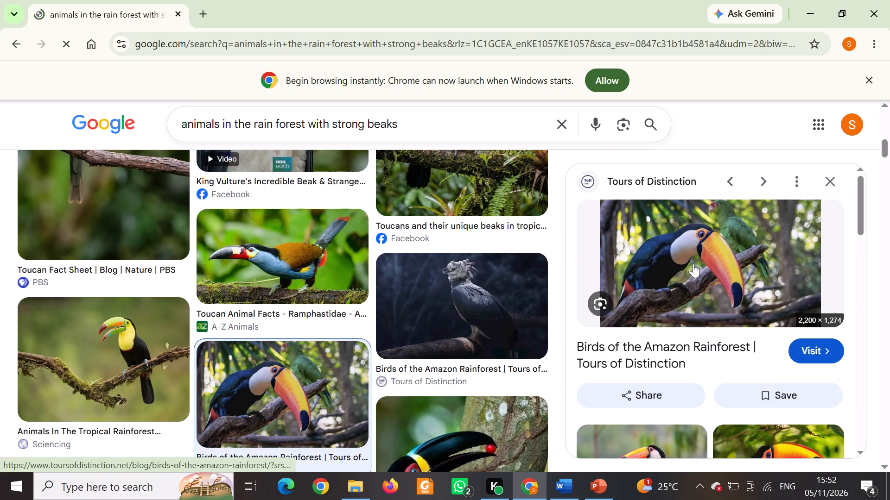
pyautogui.rightClick(693, 263)
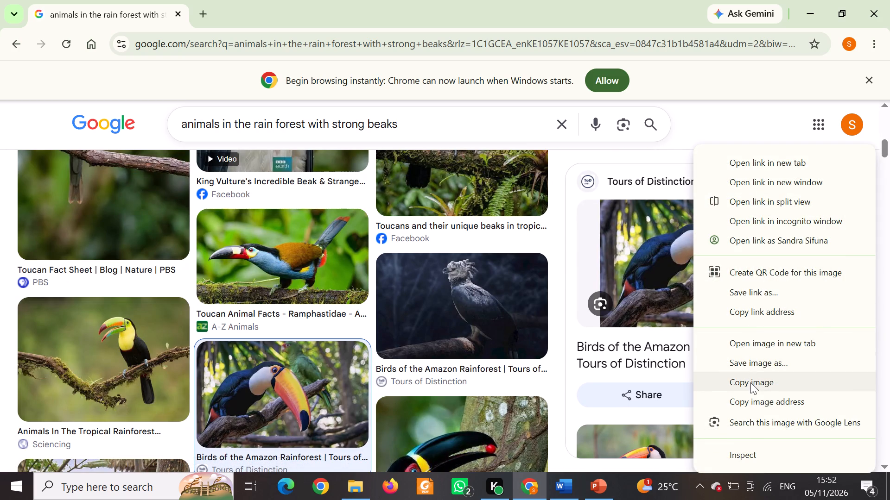
pyautogui.click(750, 382)
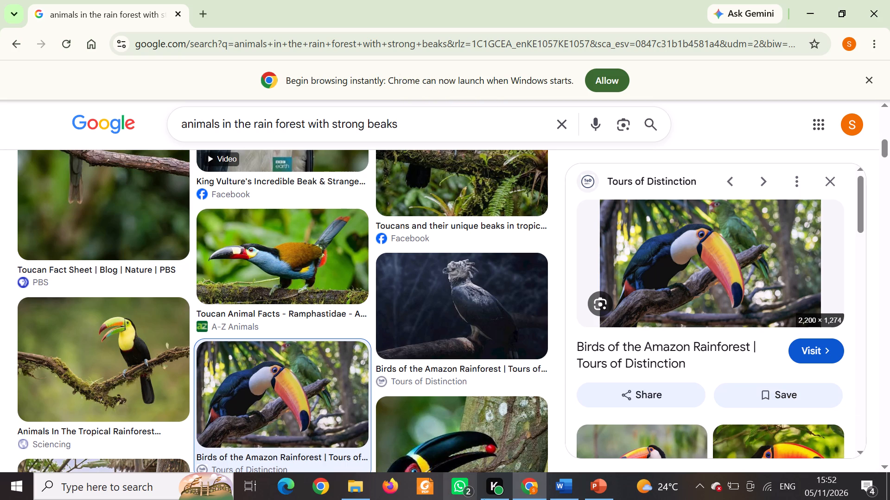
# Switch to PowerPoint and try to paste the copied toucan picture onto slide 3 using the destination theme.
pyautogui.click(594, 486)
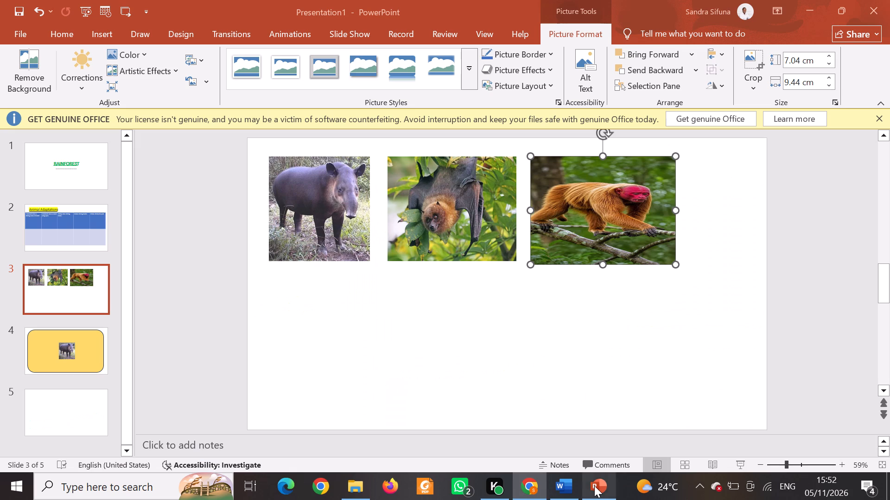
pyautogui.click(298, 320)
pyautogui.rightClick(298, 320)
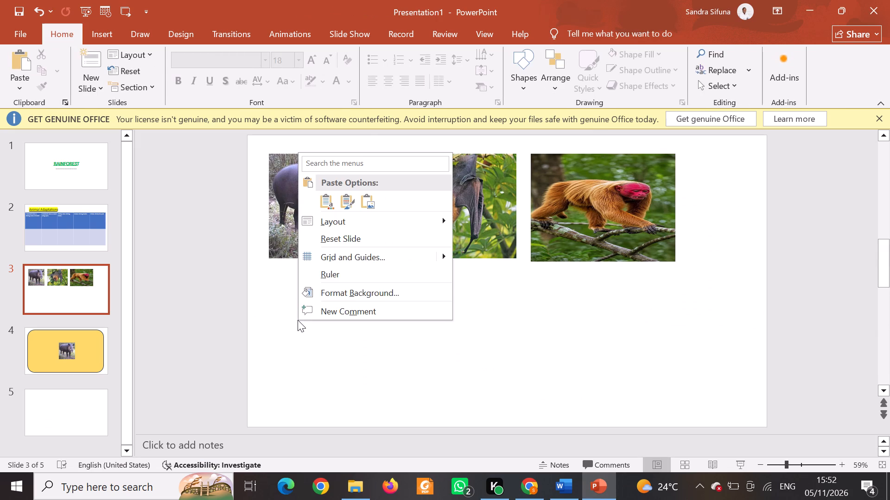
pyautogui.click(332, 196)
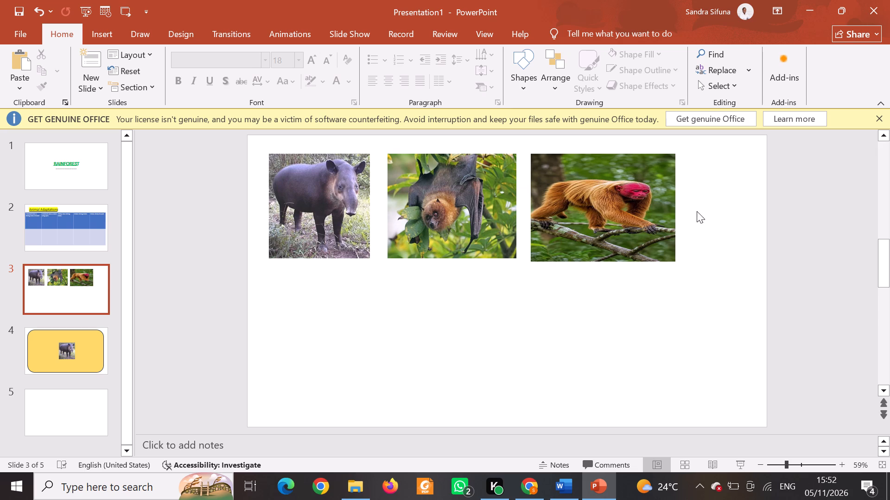
# Narrow the uakari picture slightly, widening its gap from the bat picture, and nudge it up so their bottom edges line up.
pyautogui.click(600, 208)
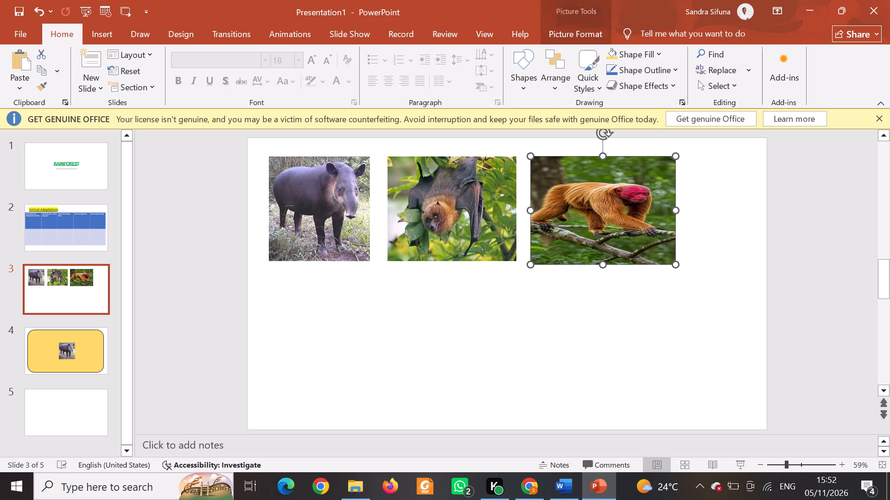
pyautogui.moveTo(674, 212); pyautogui.dragTo(684, 200)
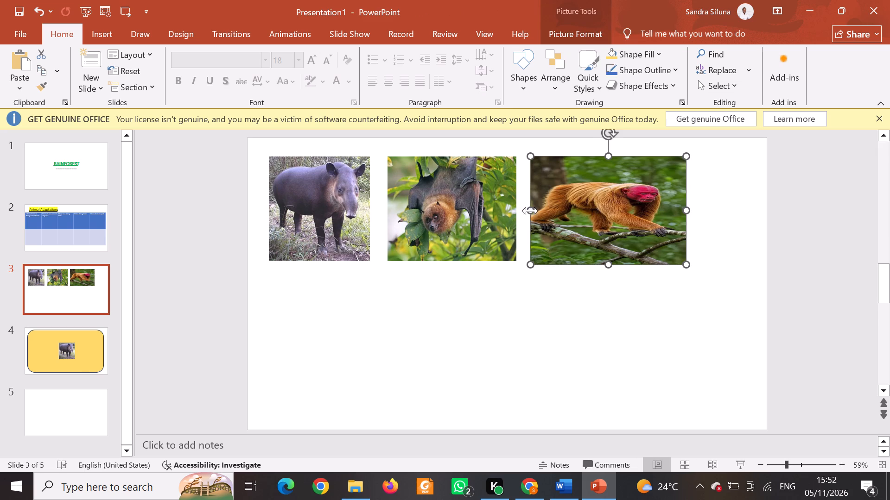
pyautogui.moveTo(527, 211); pyautogui.dragTo(552, 204)
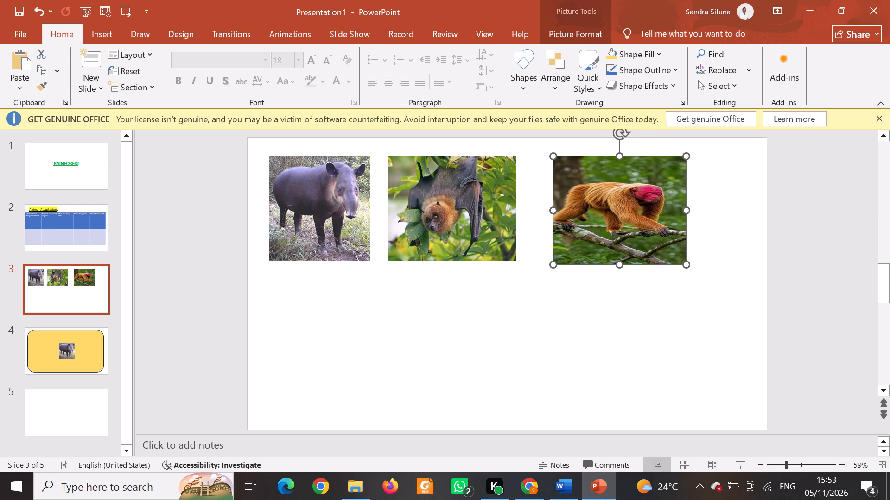
pyautogui.click(623, 262)
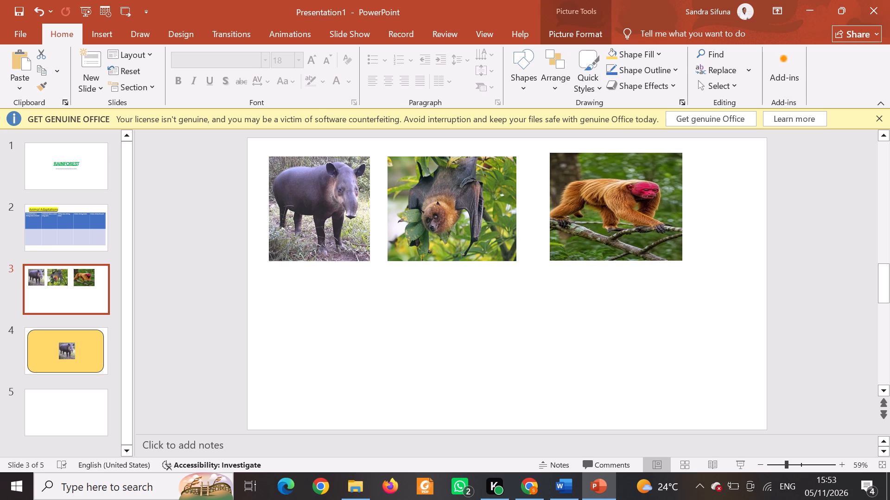
# Widen the bat picture slightly toward the uakari picture, keeping a gap between them.
pyautogui.click(432, 190)
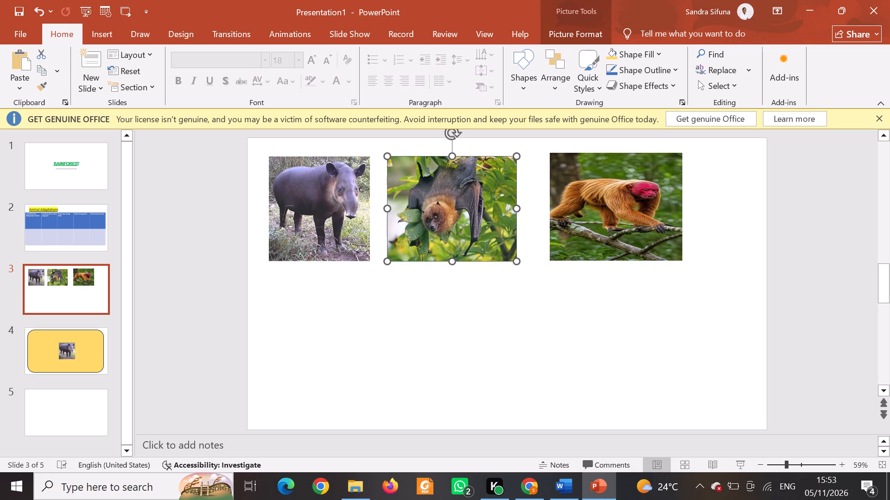
pyautogui.moveTo(520, 208); pyautogui.dragTo(527, 208)
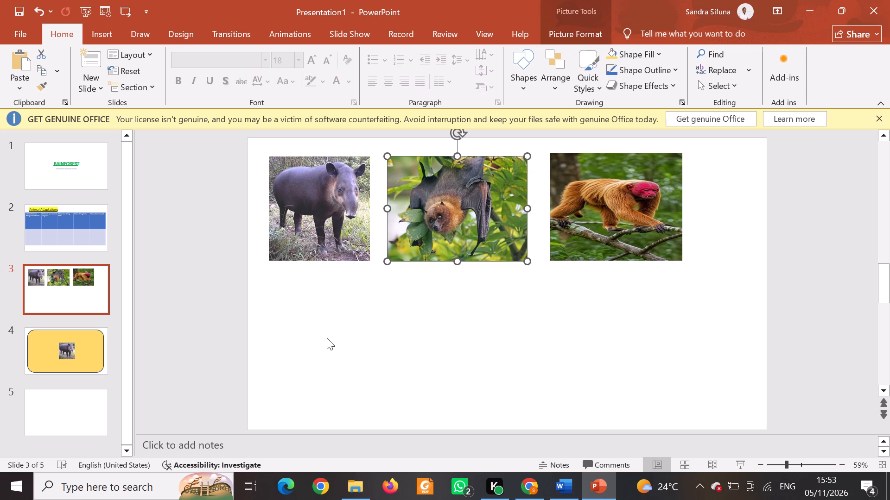
# Paste the copied toucan picture onto slide 3 using the destination theme.
pyautogui.click(327, 338)
pyautogui.rightClick(327, 338)
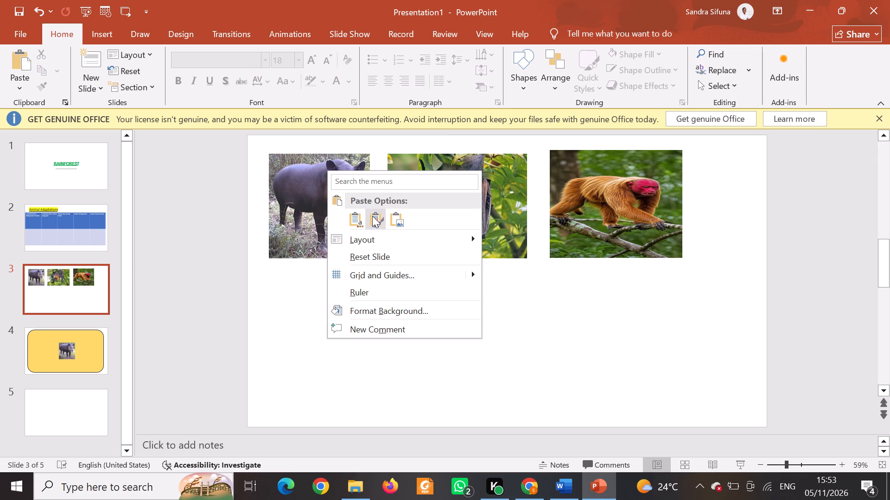
pyautogui.click(362, 219)
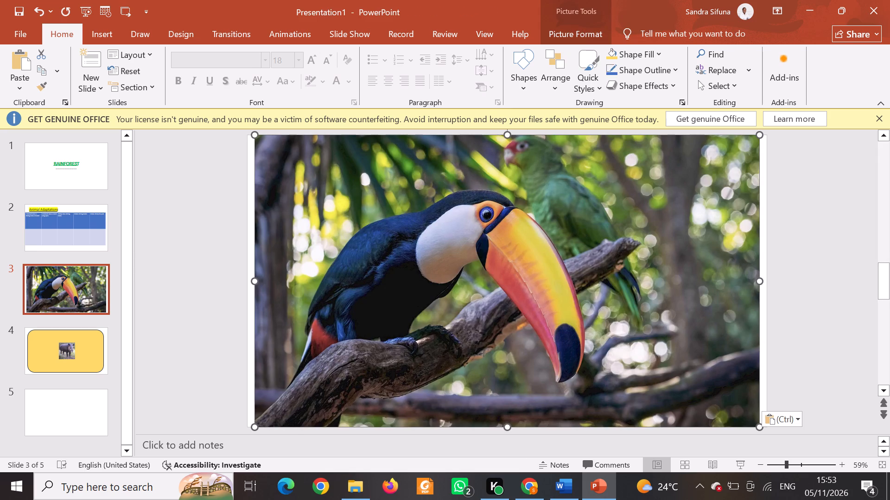
# Shrink the toucan picture to roughly half its size and move it below the tapir picture, with their outer edges aligned.
pyautogui.moveTo(259, 136); pyautogui.dragTo(372, 220)
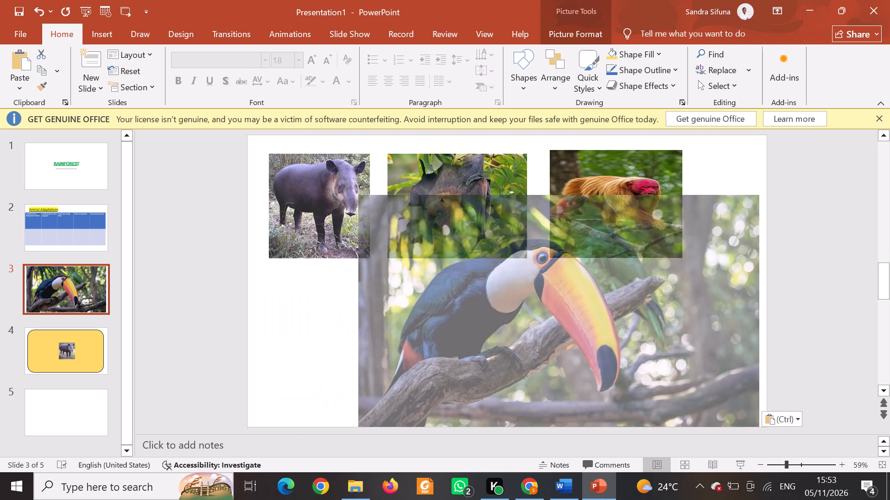
pyautogui.moveTo(372, 220); pyautogui.dragTo(483, 335)
pyautogui.moveTo(665, 389); pyautogui.dragTo(550, 385)
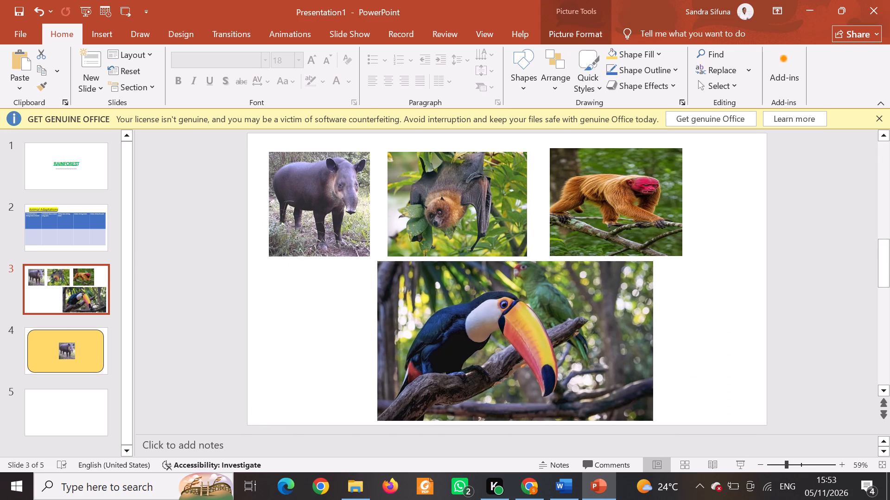
pyautogui.moveTo(550, 385); pyautogui.dragTo(452, 389)
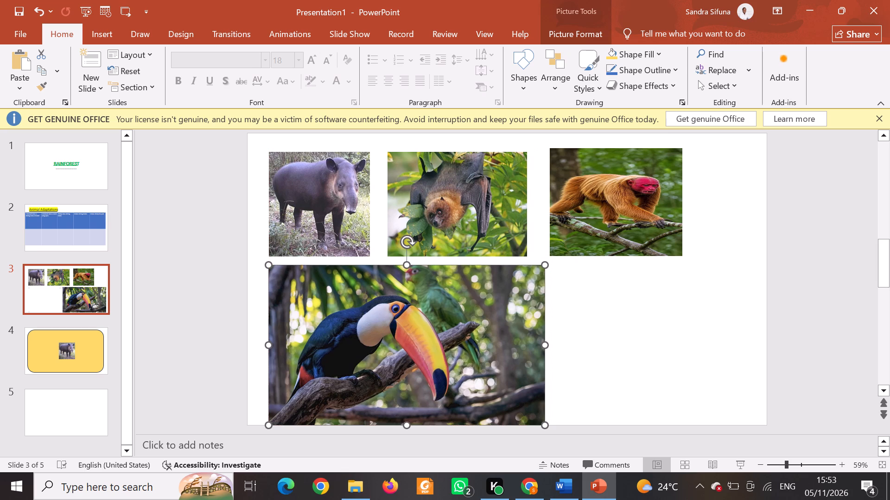
pyautogui.moveTo(539, 344); pyautogui.dragTo(544, 344)
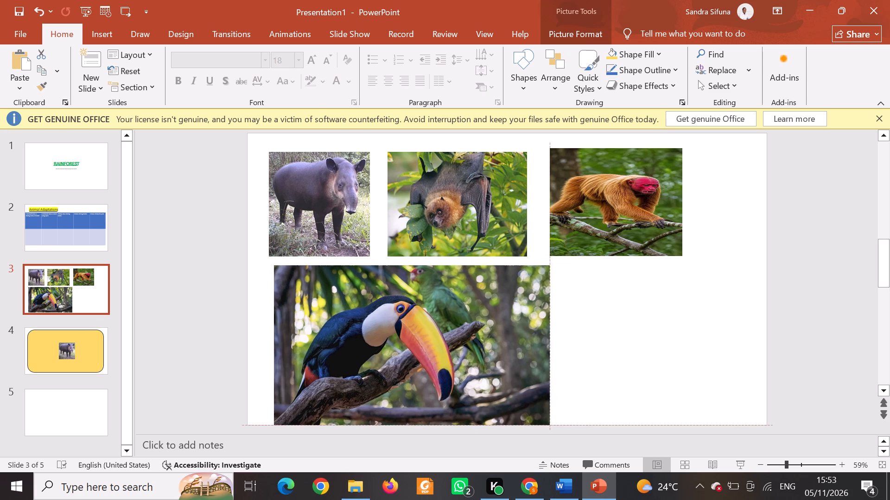
pyautogui.moveTo(544, 344); pyautogui.dragTo(539, 350)
# Narrow the toucan picture to the tapir picture's width and shorten it so that it ends above the slide's bottom edge.
pyautogui.click(546, 350)
pyautogui.moveTo(546, 350); pyautogui.dragTo(526, 356)
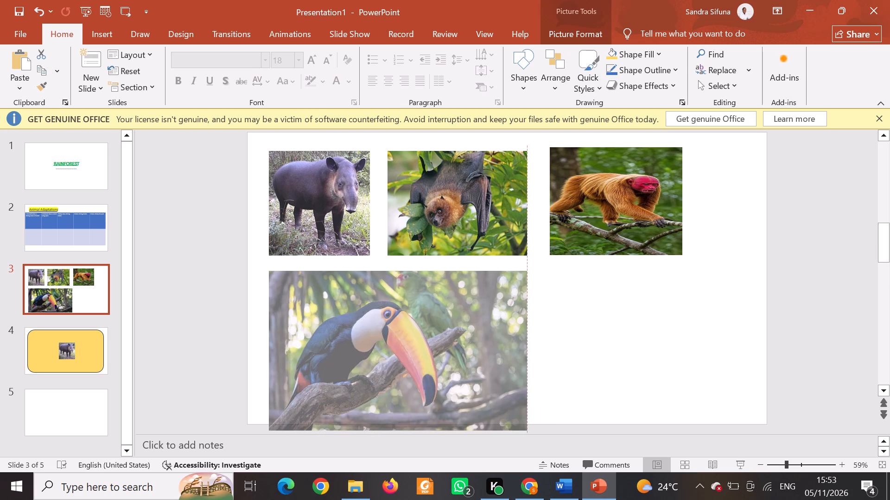
pyautogui.moveTo(526, 356); pyautogui.dragTo(384, 357)
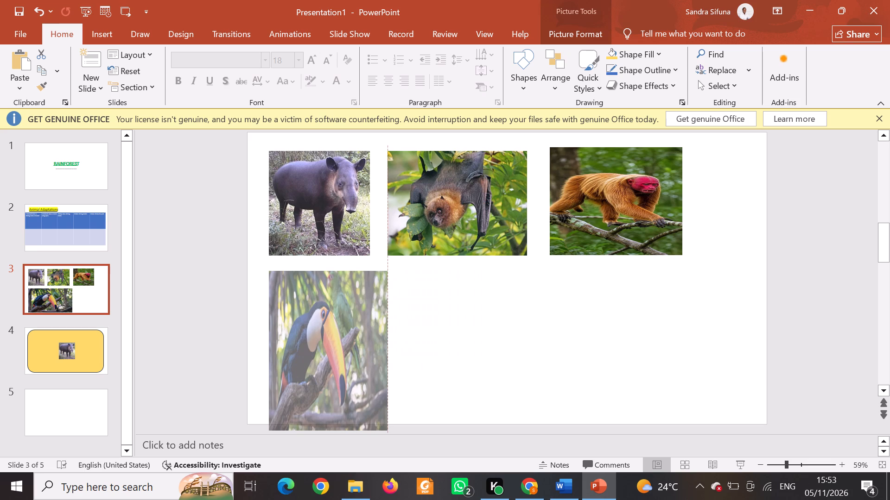
pyautogui.moveTo(384, 357); pyautogui.dragTo(375, 357)
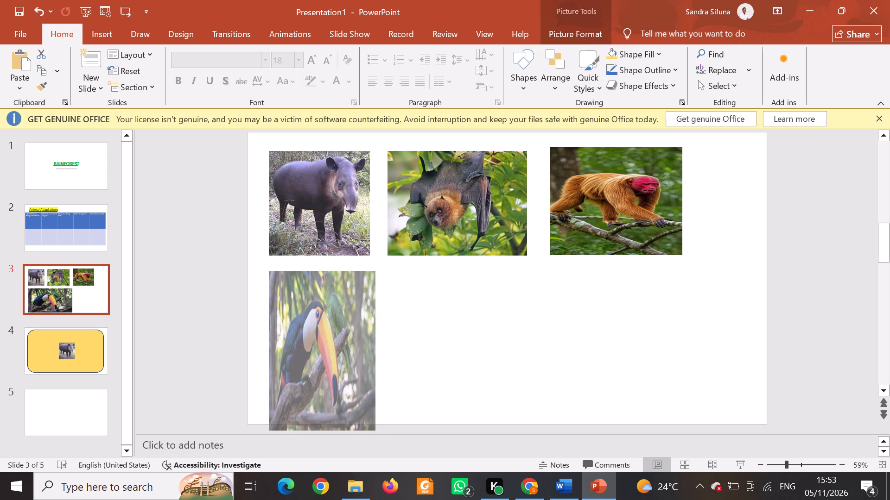
pyautogui.moveTo(375, 357); pyautogui.dragTo(372, 356)
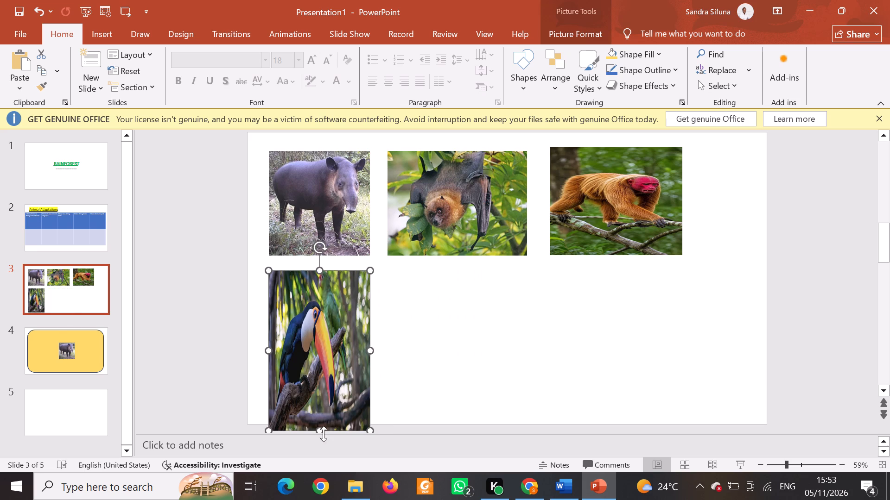
pyautogui.moveTo(318, 427); pyautogui.dragTo(318, 393)
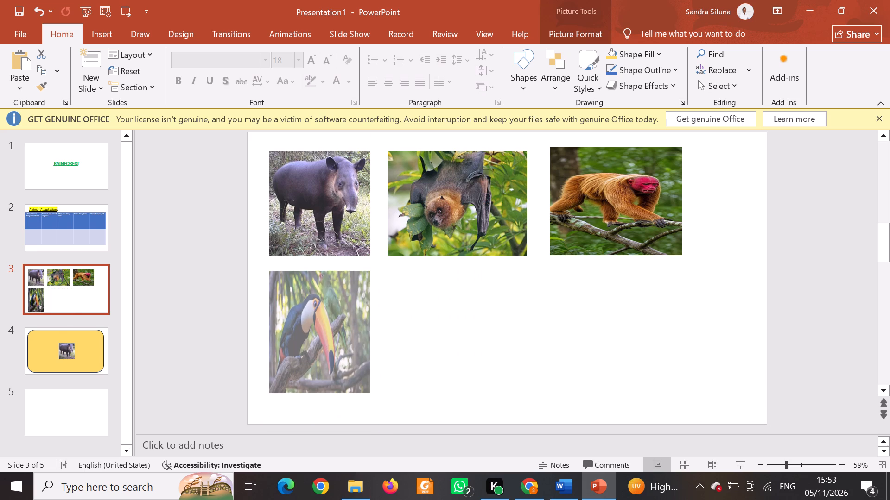
pyautogui.moveTo(318, 393); pyautogui.dragTo(322, 403)
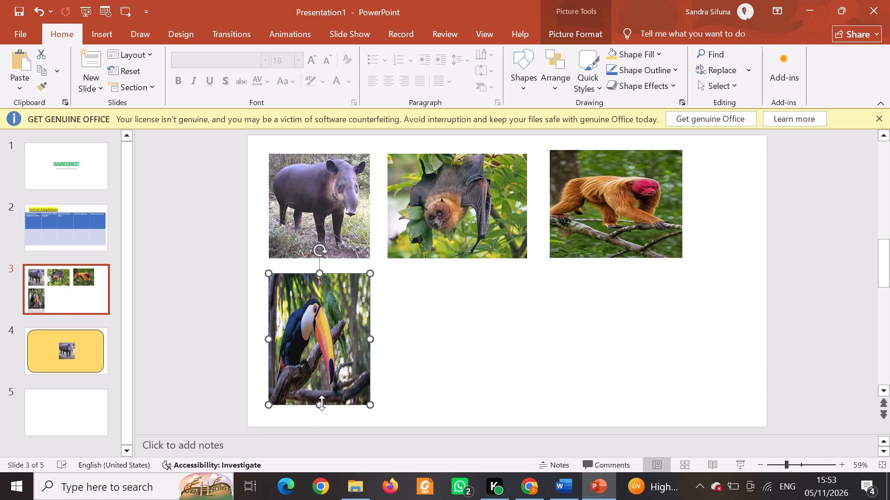
pyautogui.click(476, 361)
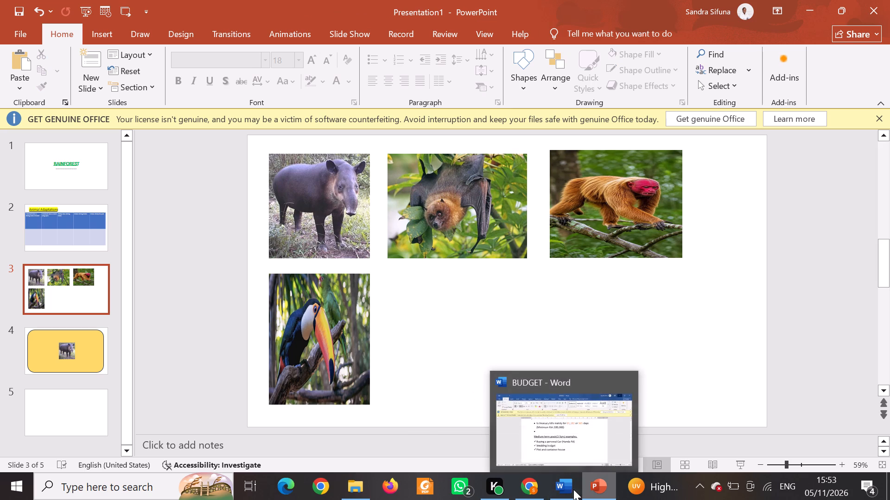
# Switch to Chrome and search Google Images for "animals in the rain forest with stricky toe pad".
pyautogui.click(526, 487)
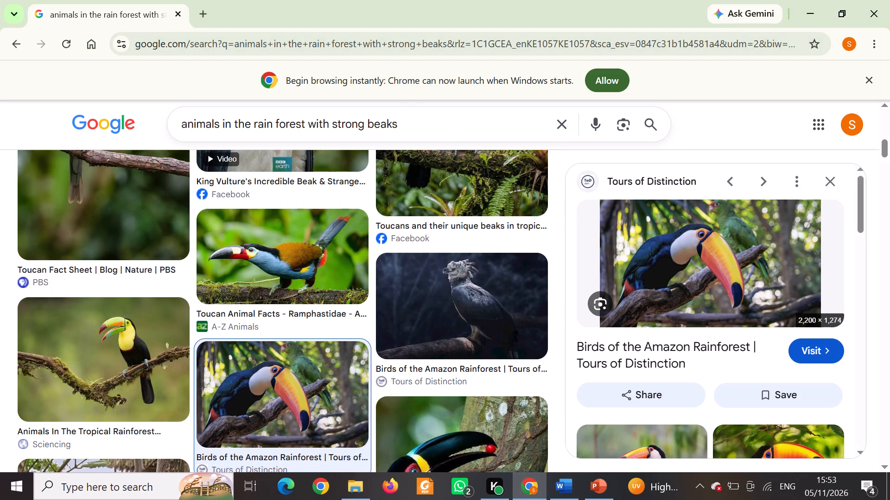
pyautogui.click(406, 126)
pyautogui.press('BackSpace')
pyautogui.press('BackSpace')
pyautogui.press('BackSpace')
pyautogui.press('BackSpace')
pyautogui.press('BackSpace')
pyautogui.press('BackSpace')
pyautogui.press('BackSpace')
pyautogui.press('BackSpace')
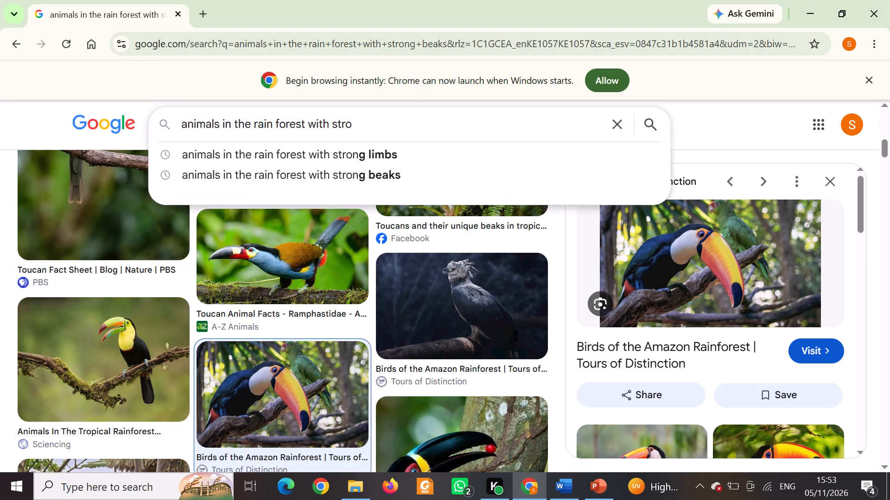
pyautogui.press('BackSpace')
pyautogui.write('icku')
pyautogui.press('BackSpace')
pyautogui.write('y toe pad')
pyautogui.press('Return')
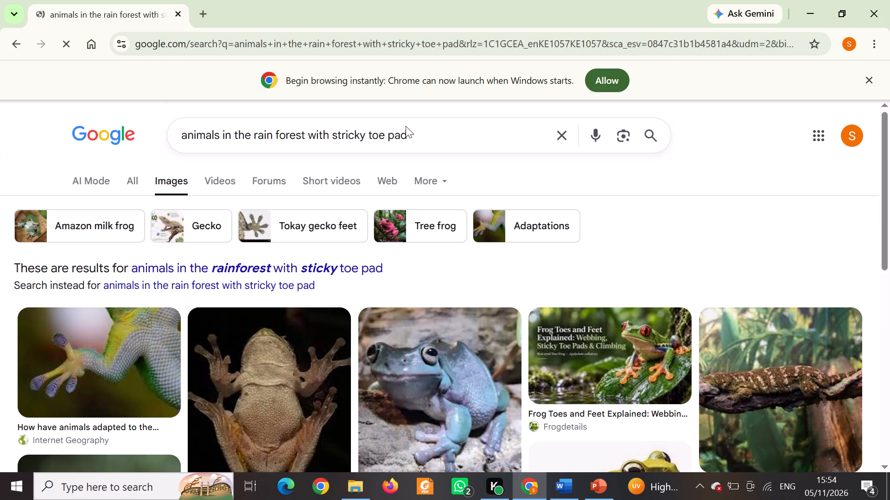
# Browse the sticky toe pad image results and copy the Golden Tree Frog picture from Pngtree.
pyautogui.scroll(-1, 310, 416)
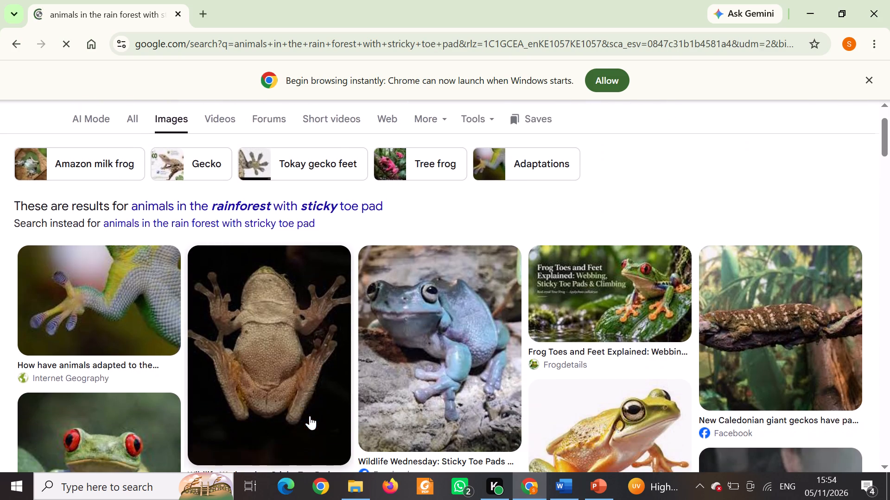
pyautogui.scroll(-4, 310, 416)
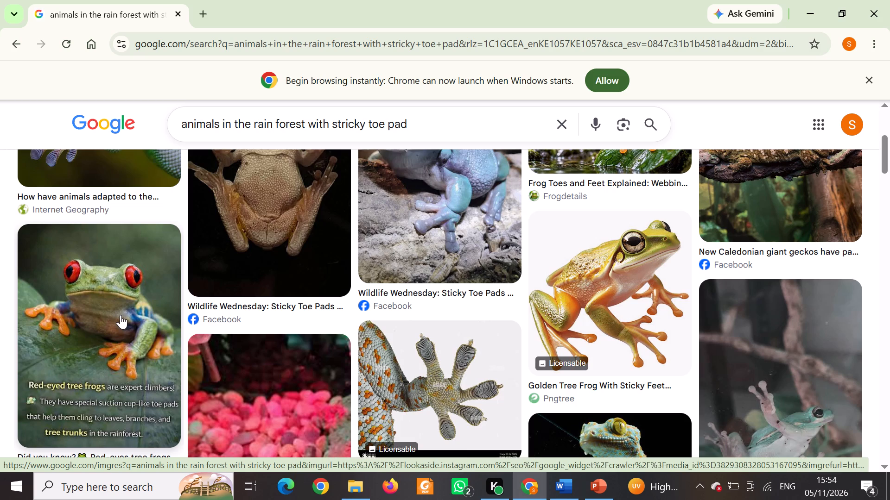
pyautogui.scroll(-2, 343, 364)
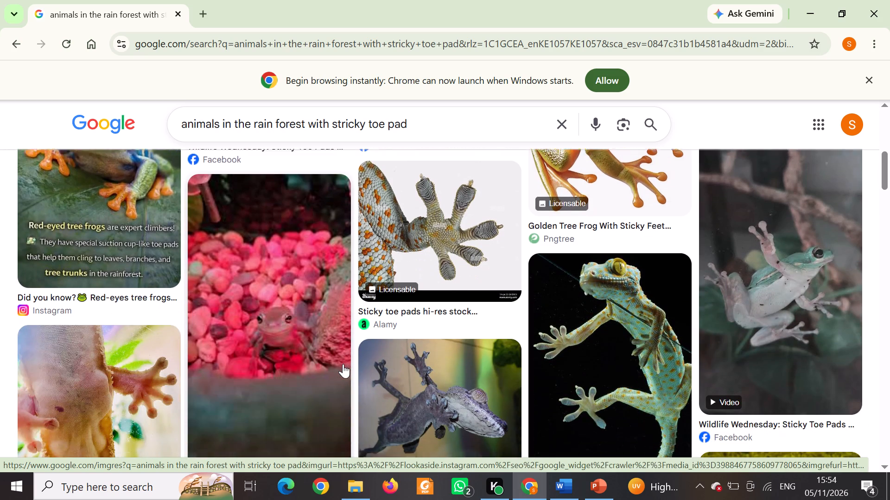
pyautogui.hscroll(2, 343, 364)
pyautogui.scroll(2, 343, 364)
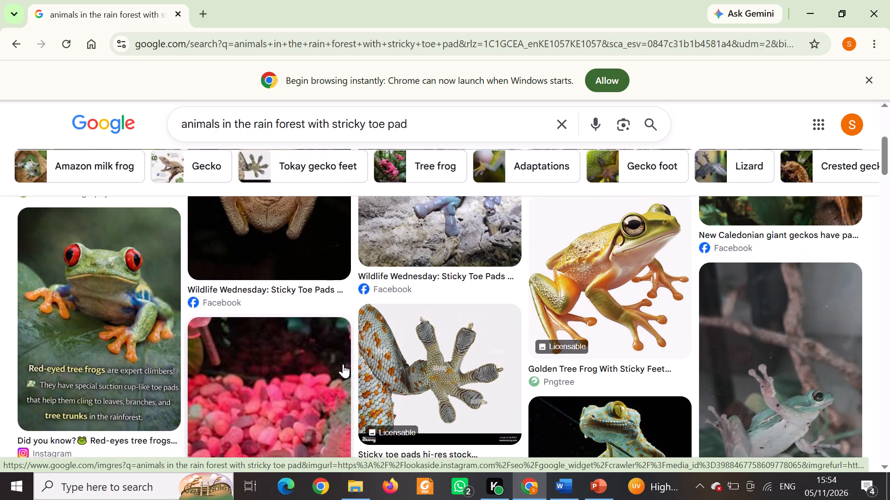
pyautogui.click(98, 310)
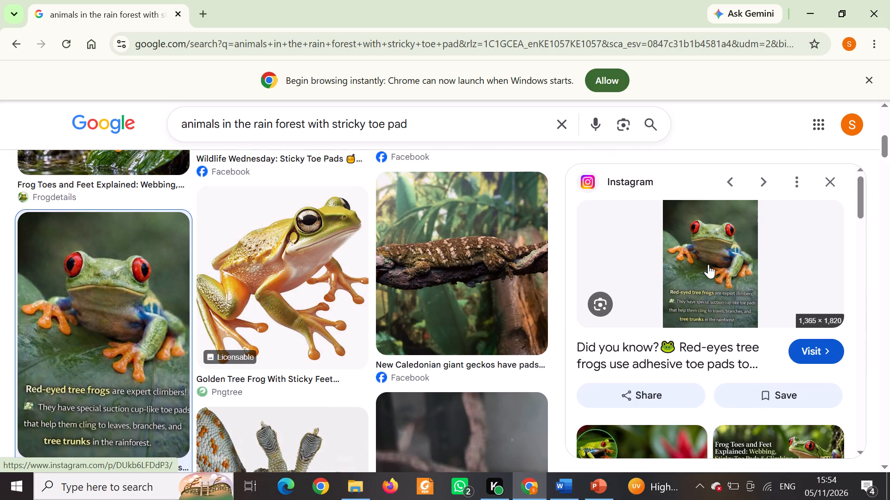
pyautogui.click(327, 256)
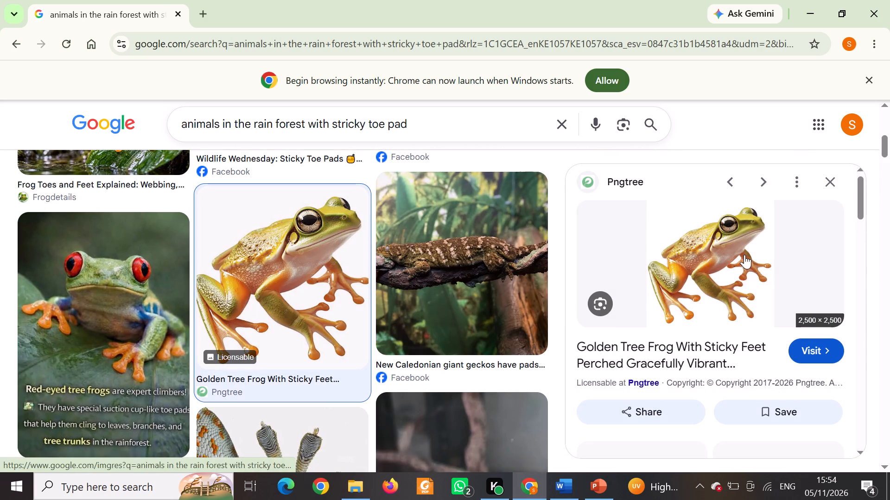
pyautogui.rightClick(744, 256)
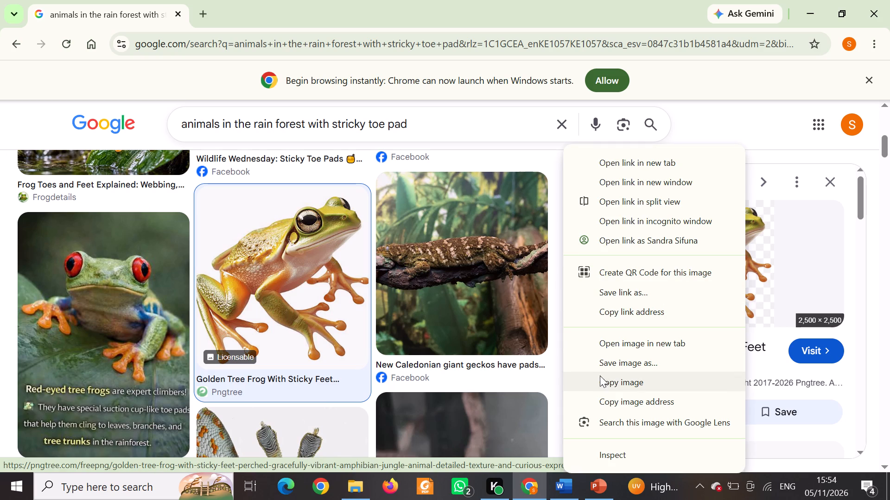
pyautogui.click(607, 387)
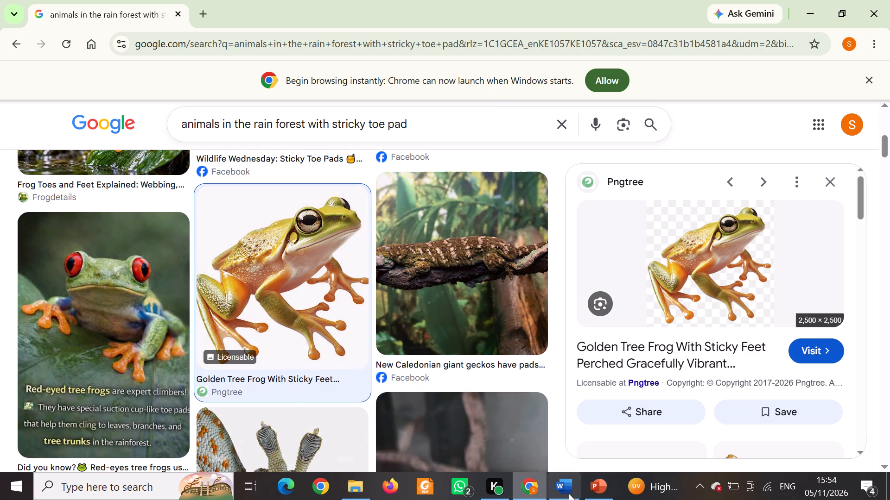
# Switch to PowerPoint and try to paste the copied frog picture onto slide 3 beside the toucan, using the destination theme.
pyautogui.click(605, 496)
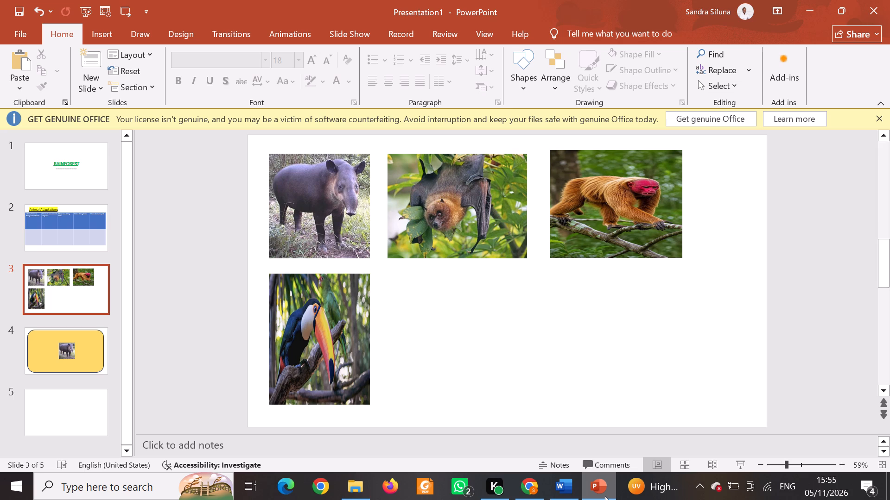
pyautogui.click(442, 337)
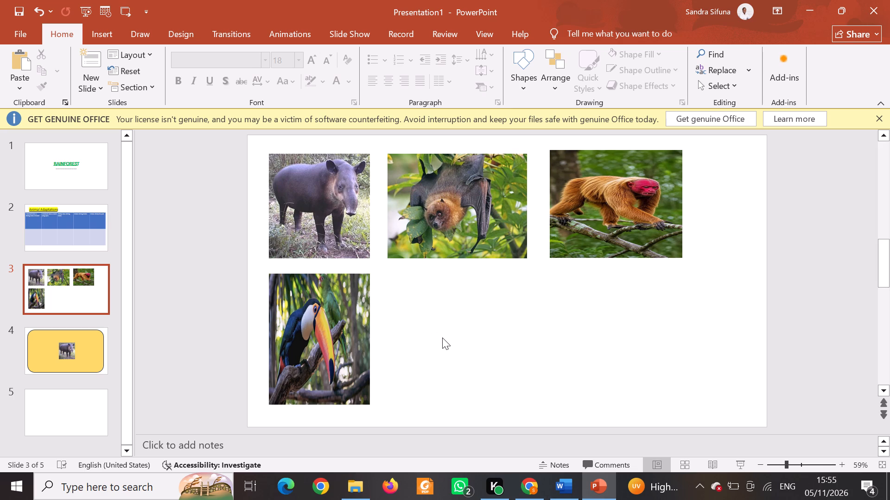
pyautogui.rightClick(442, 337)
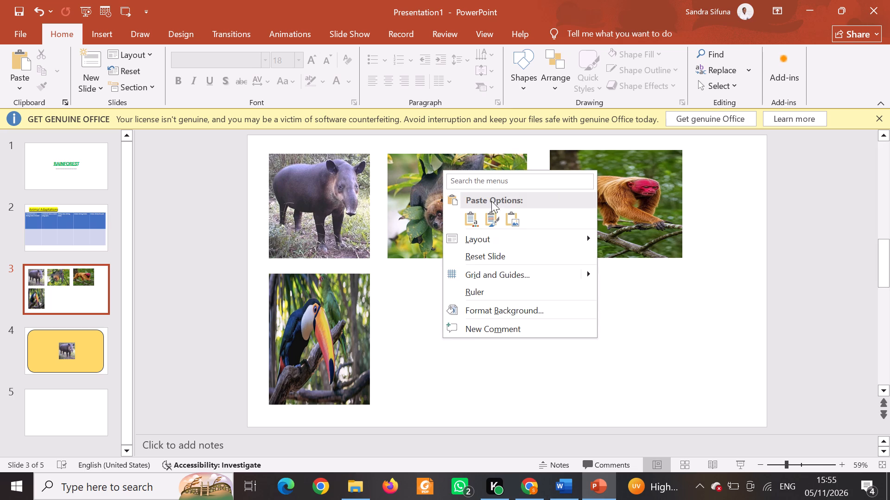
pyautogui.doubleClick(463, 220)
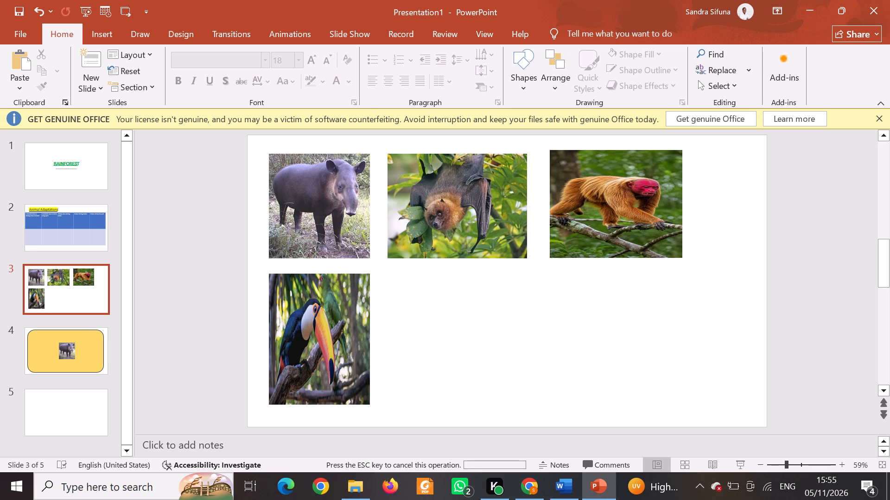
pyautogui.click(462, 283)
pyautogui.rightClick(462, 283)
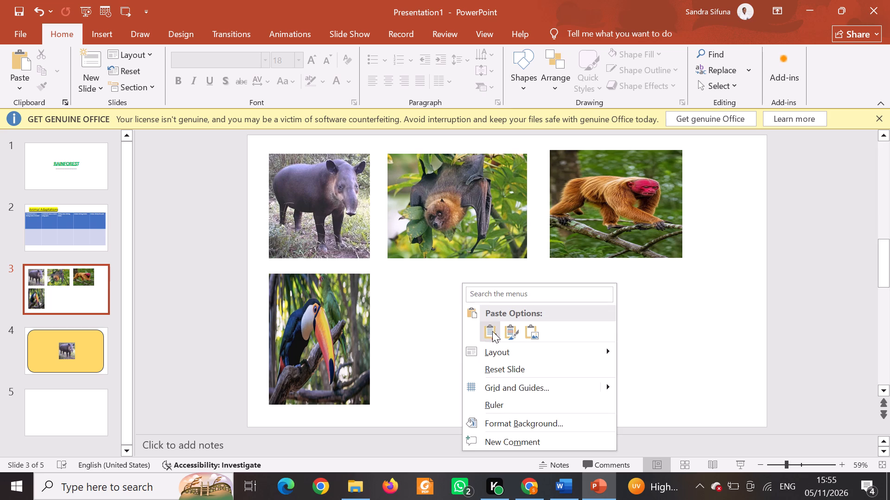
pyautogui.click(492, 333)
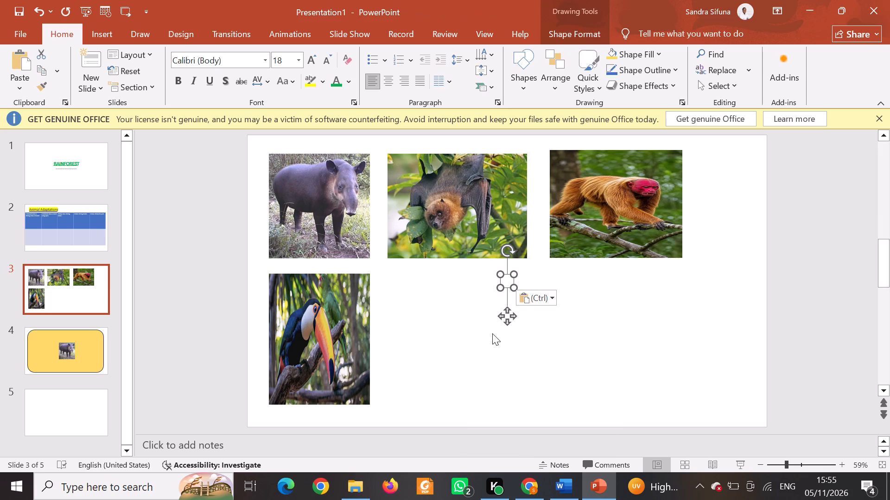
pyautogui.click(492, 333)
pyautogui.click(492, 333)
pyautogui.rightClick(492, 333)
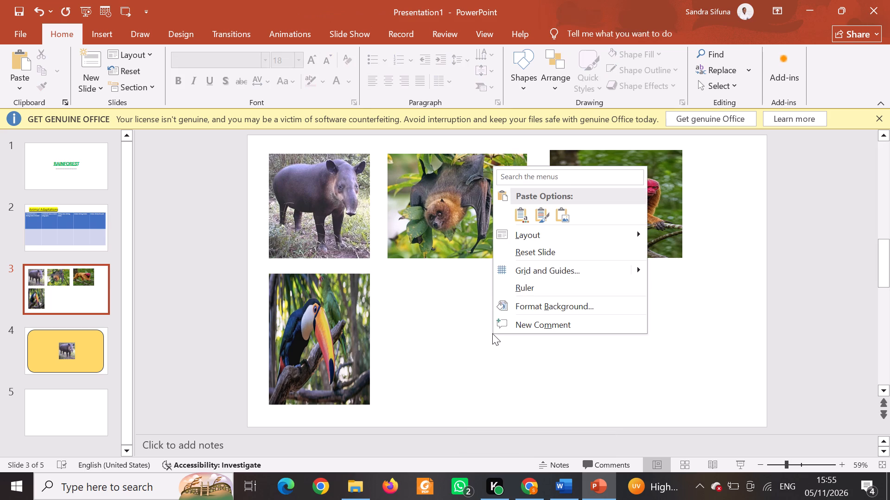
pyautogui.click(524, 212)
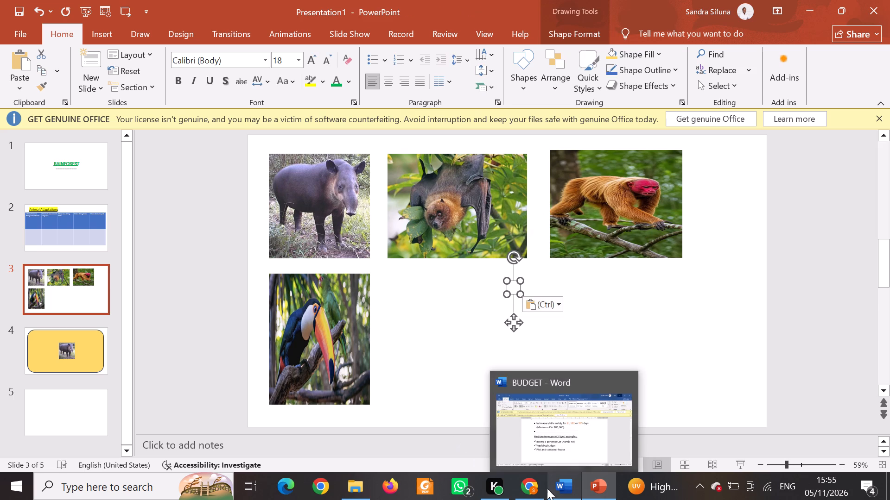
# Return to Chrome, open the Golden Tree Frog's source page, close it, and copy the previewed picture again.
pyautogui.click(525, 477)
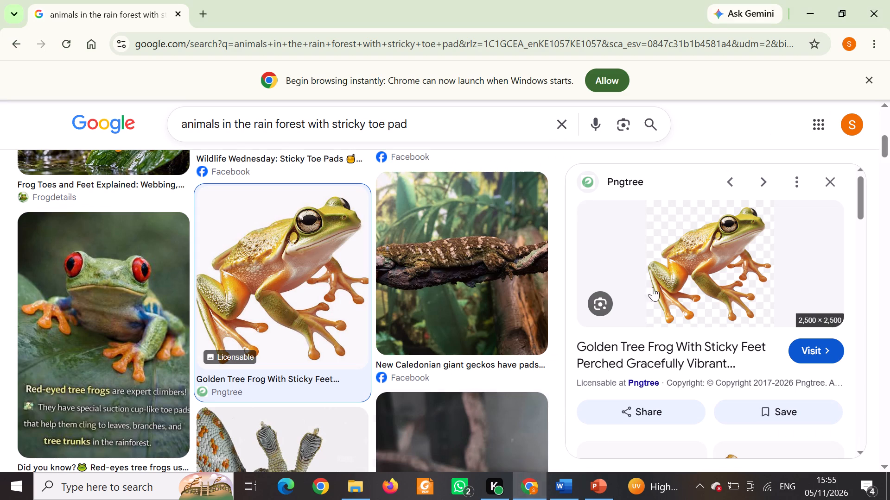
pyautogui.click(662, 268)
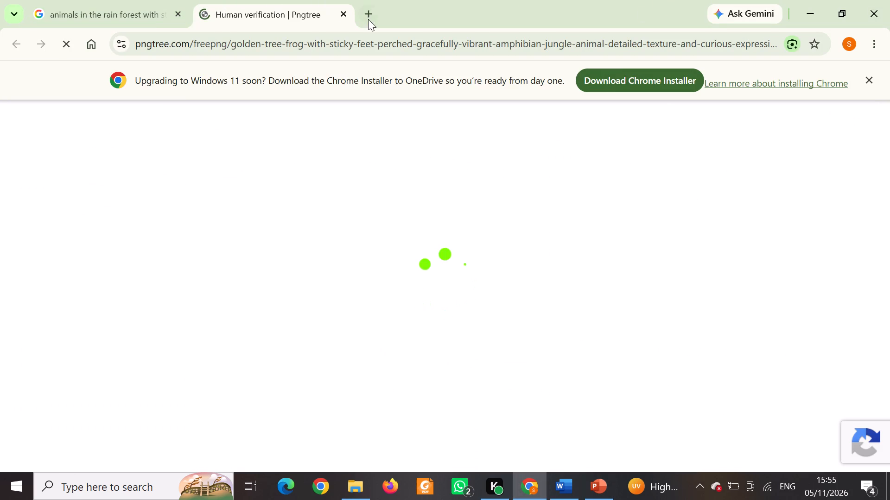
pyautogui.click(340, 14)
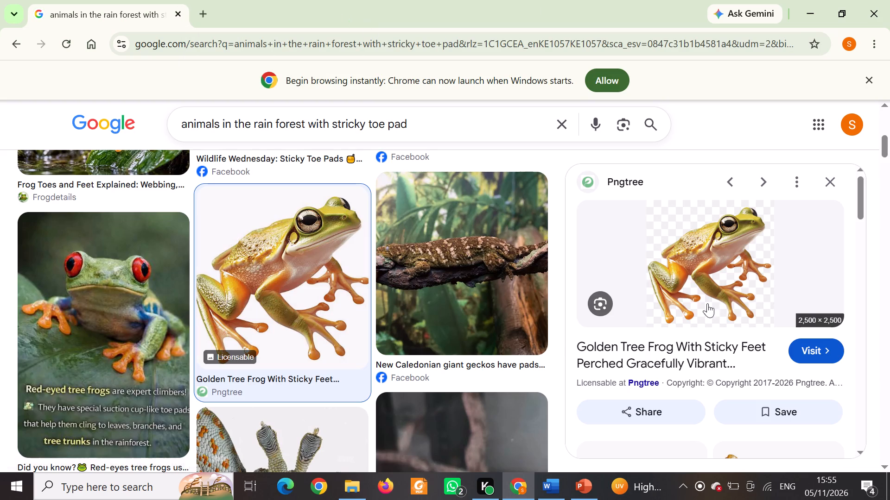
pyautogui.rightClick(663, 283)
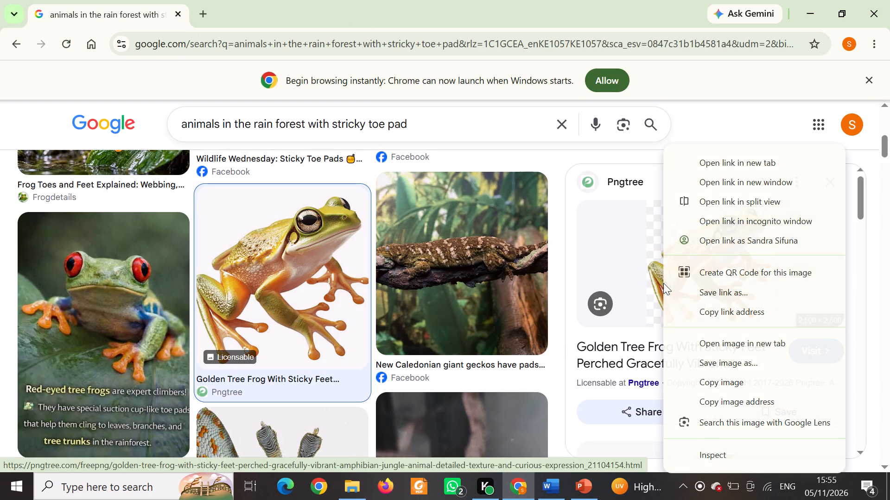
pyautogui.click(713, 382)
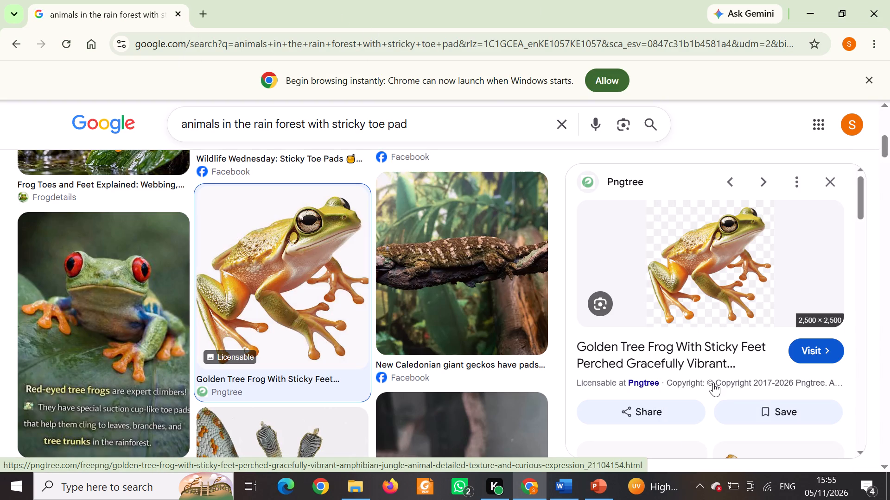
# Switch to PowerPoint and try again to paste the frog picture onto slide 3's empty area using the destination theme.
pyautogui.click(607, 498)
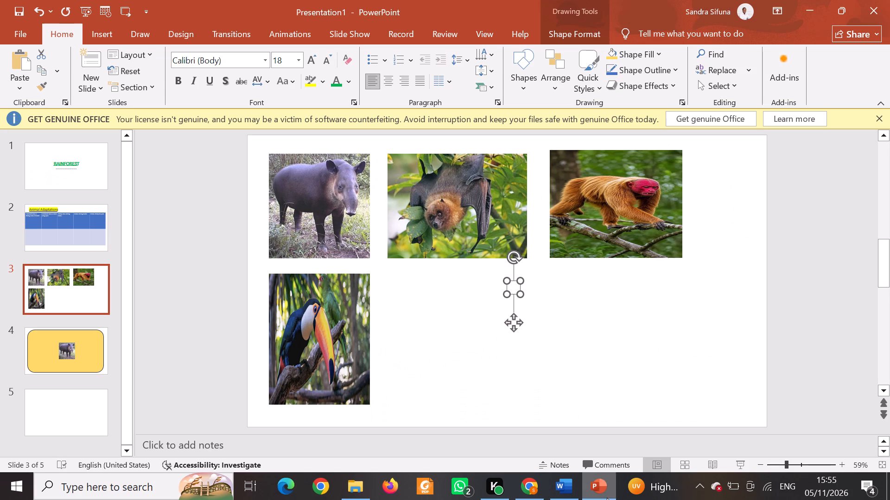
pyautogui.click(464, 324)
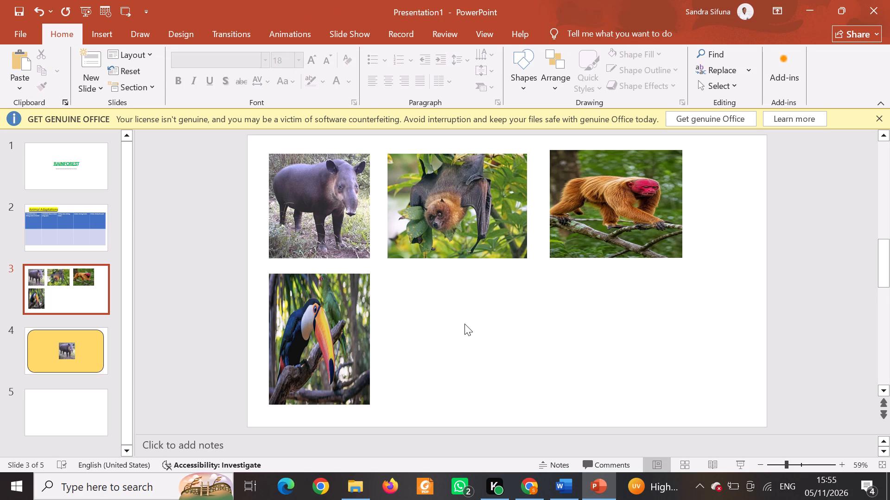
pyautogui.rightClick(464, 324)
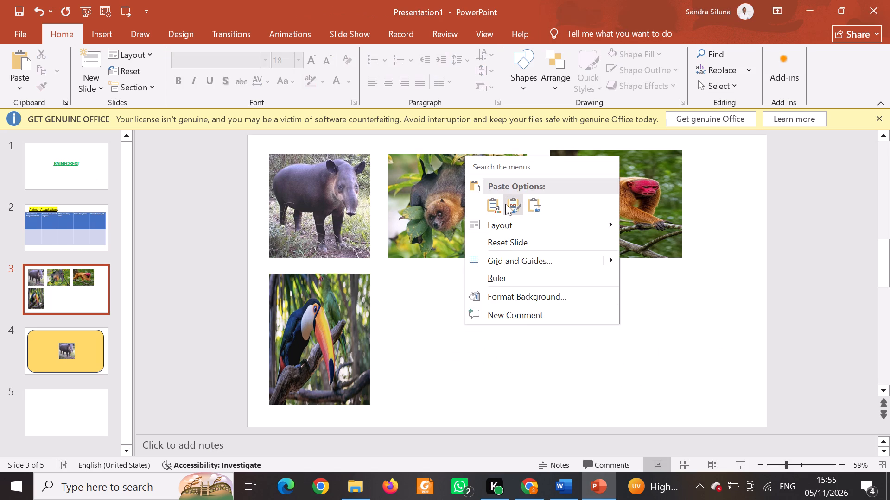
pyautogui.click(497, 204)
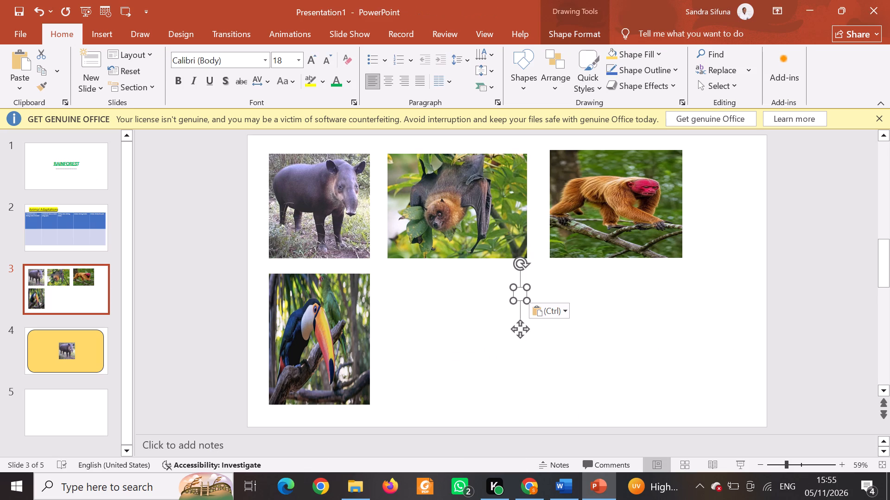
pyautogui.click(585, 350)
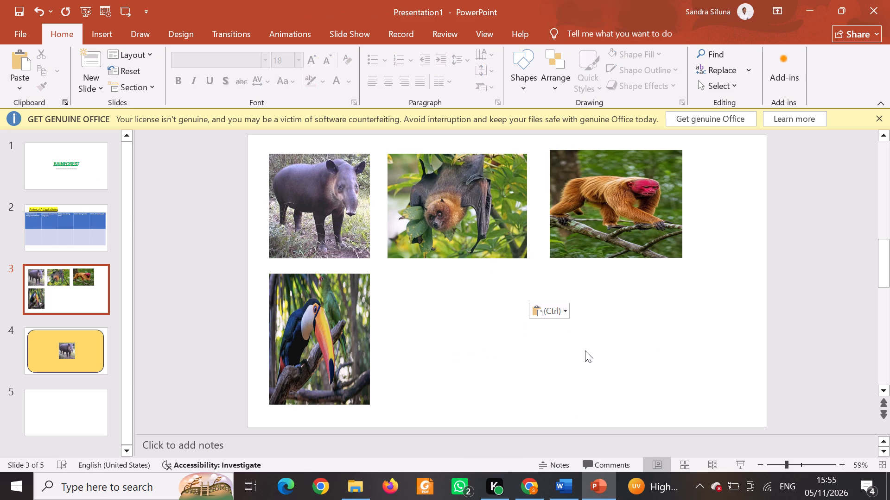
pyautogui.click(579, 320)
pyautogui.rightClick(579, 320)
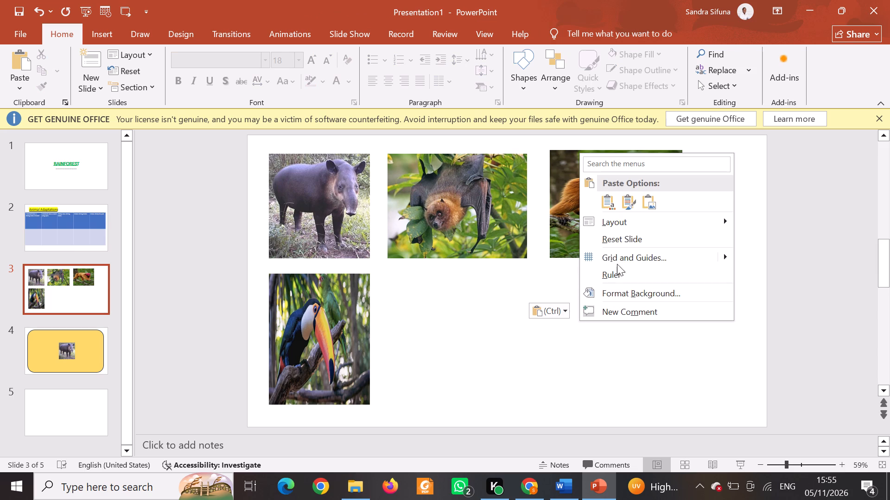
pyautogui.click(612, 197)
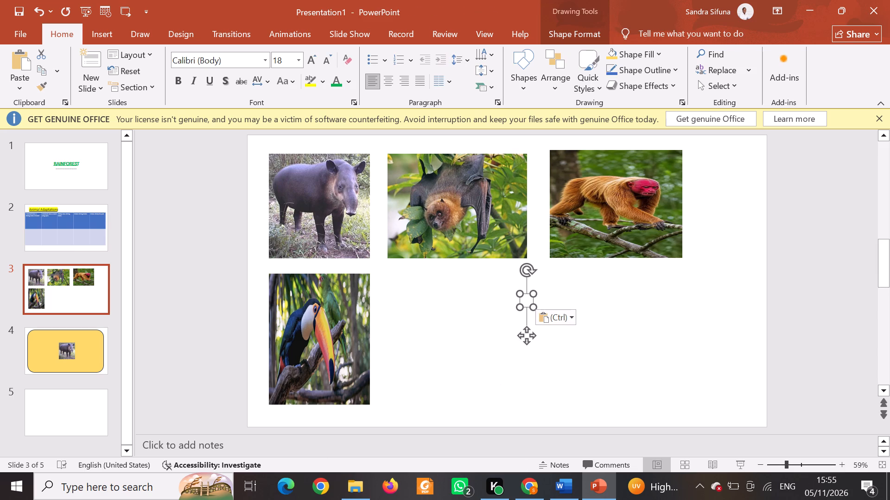
# Switch to Chrome, close the Golden Tree Frog preview, and copy AskNature's picture of the green tree frog on bark.
pyautogui.click(529, 487)
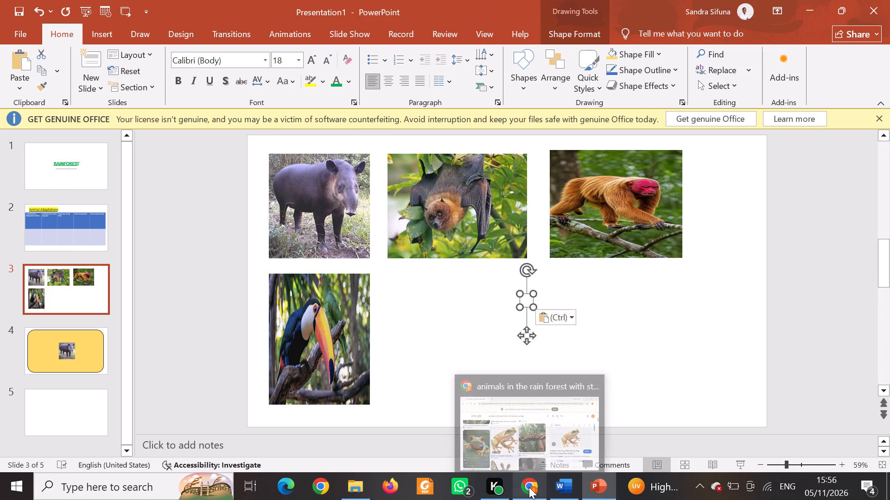
pyautogui.scroll(-3, 563, 368)
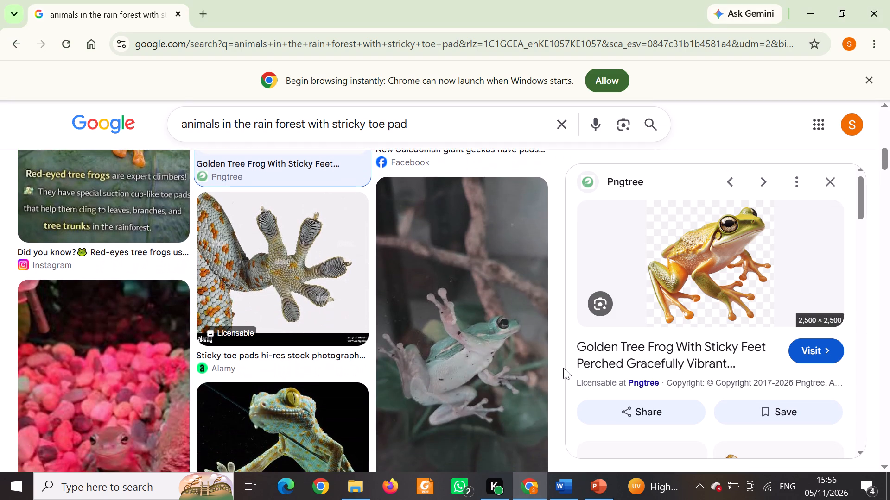
pyautogui.click(833, 183)
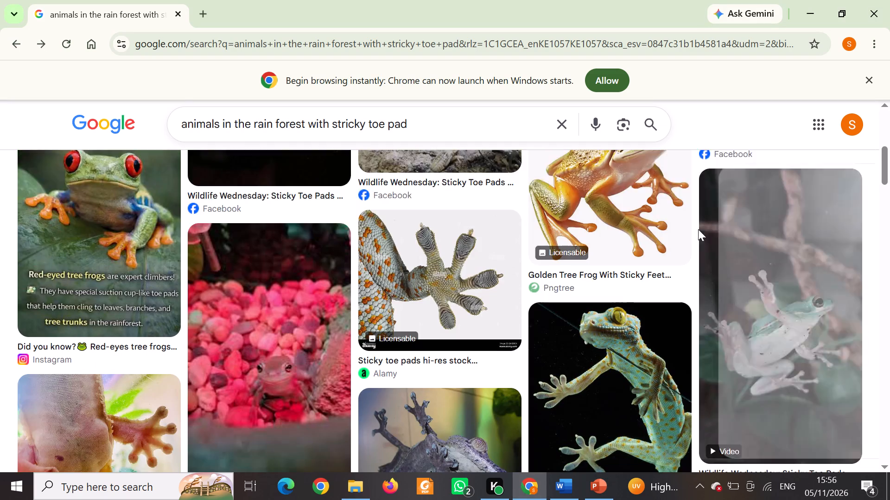
pyautogui.scroll(-4, 311, 405)
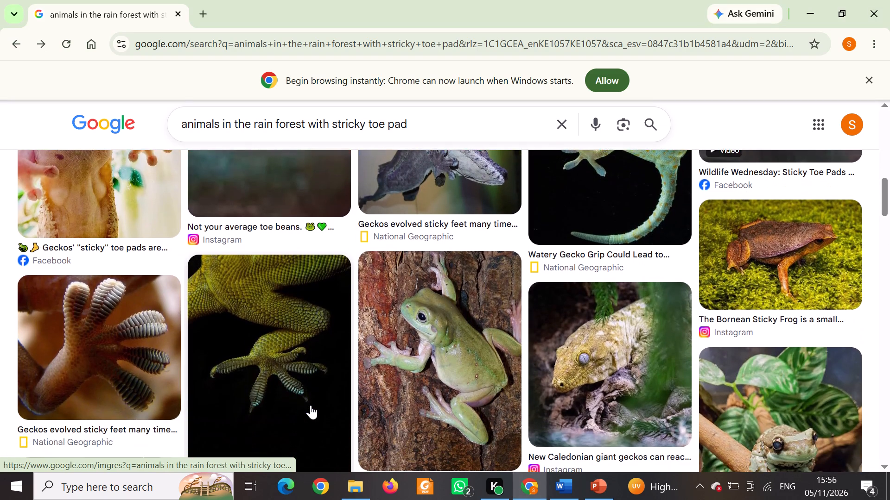
pyautogui.scroll(-1, 311, 405)
pyautogui.click(448, 327)
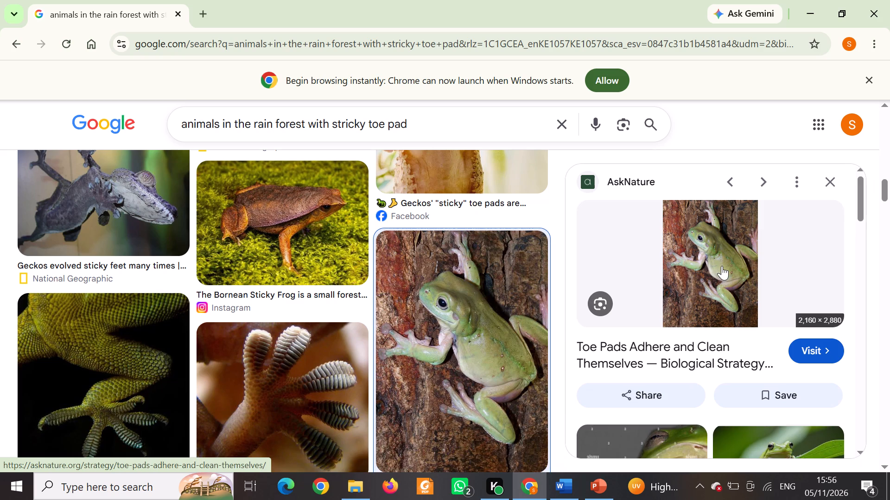
pyautogui.scroll(-1, 722, 267)
pyautogui.scroll(2, 722, 267)
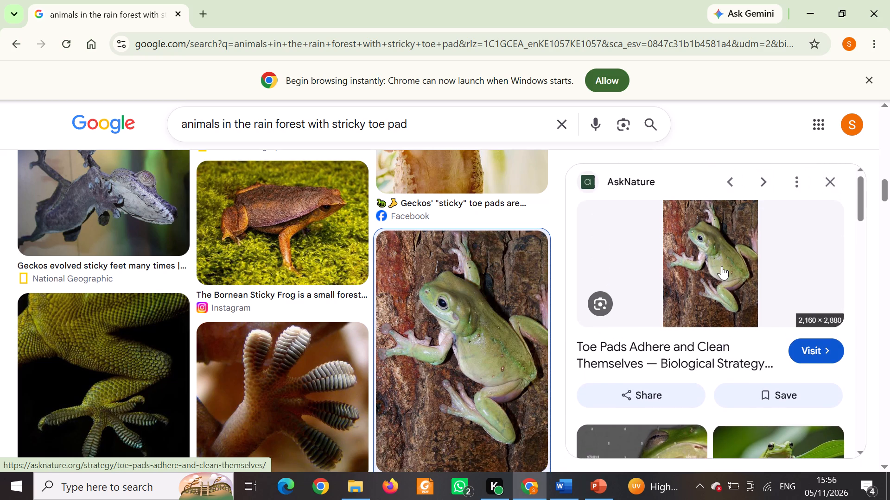
pyautogui.rightClick(722, 266)
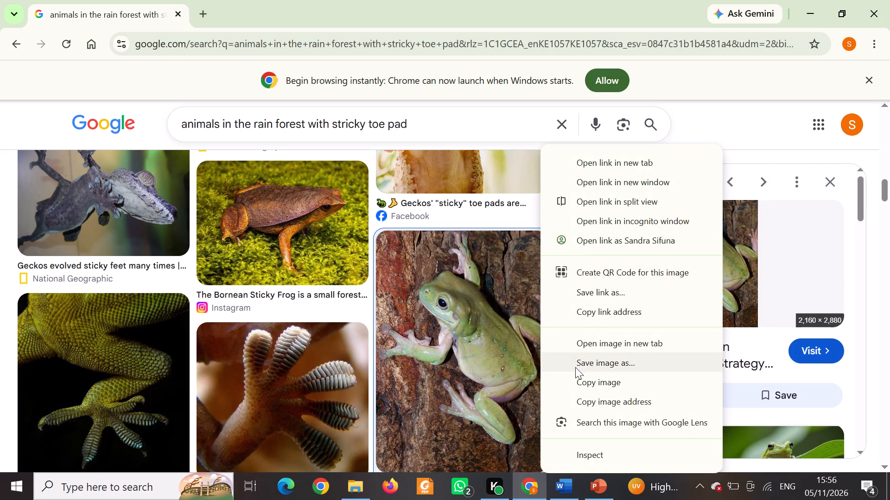
pyautogui.click(591, 387)
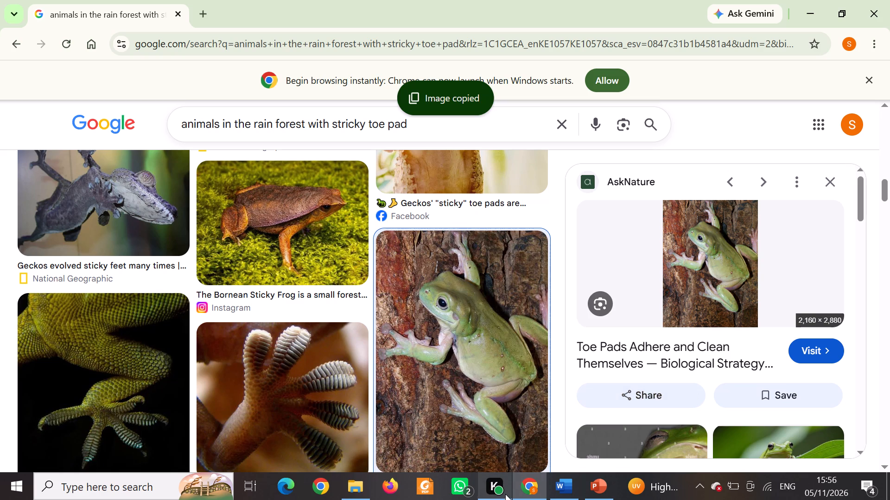
# Switch to PowerPoint and paste the green tree frog picture onto slide 3 using the destination theme.
pyautogui.click(606, 491)
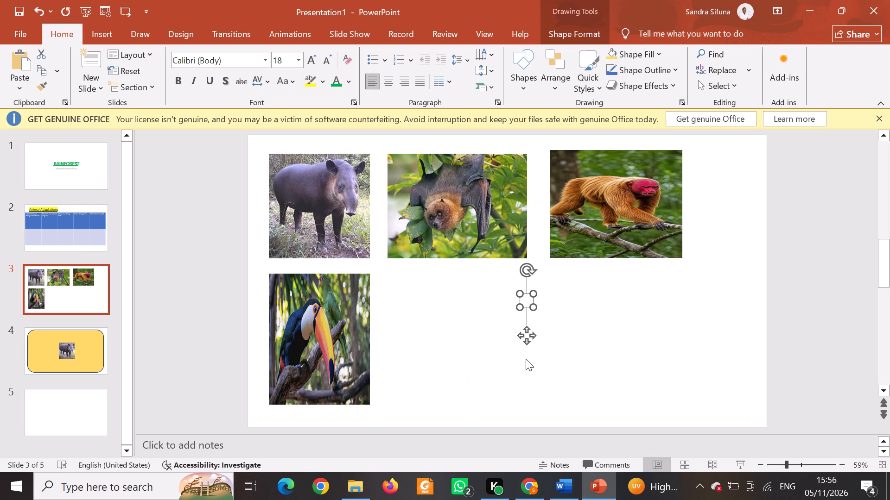
pyautogui.click(446, 294)
pyautogui.click(446, 294)
pyautogui.rightClick(446, 294)
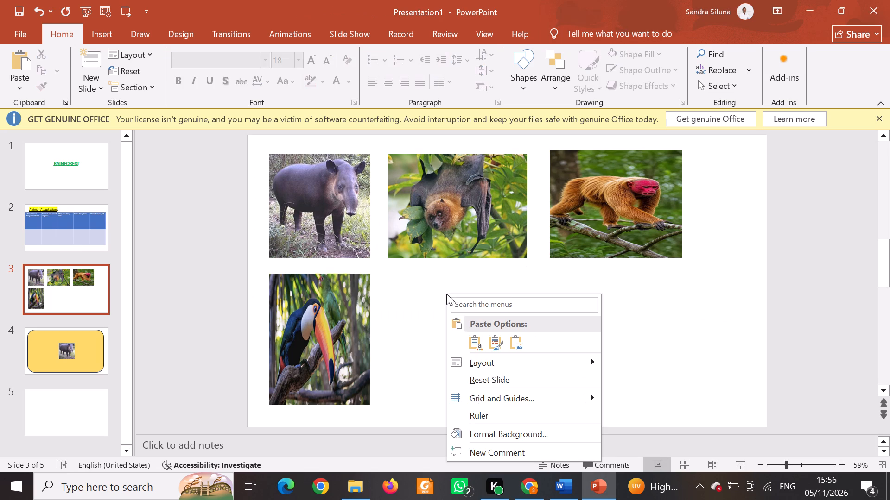
pyautogui.click(482, 350)
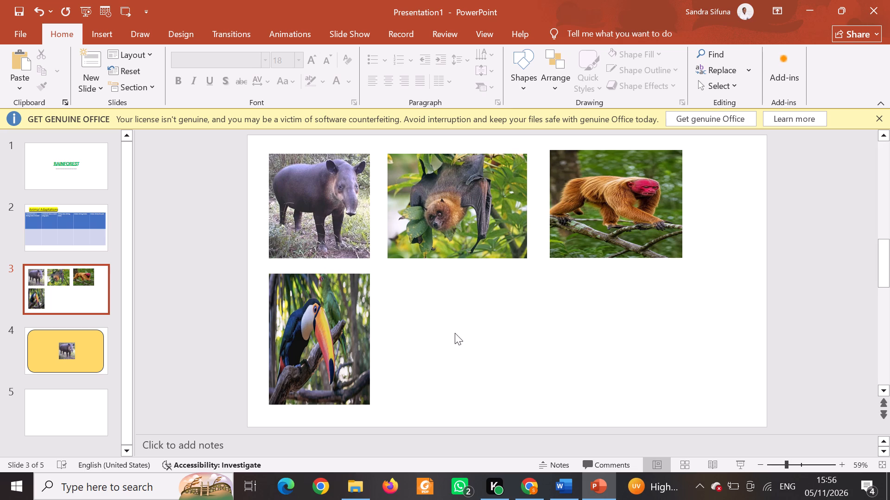
pyautogui.click(438, 323)
pyautogui.click(426, 311)
pyautogui.rightClick(426, 311)
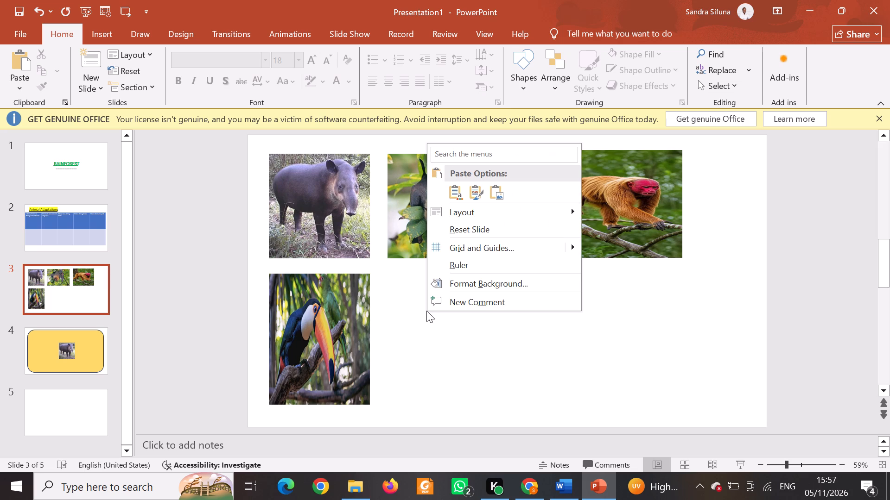
pyautogui.click(451, 192)
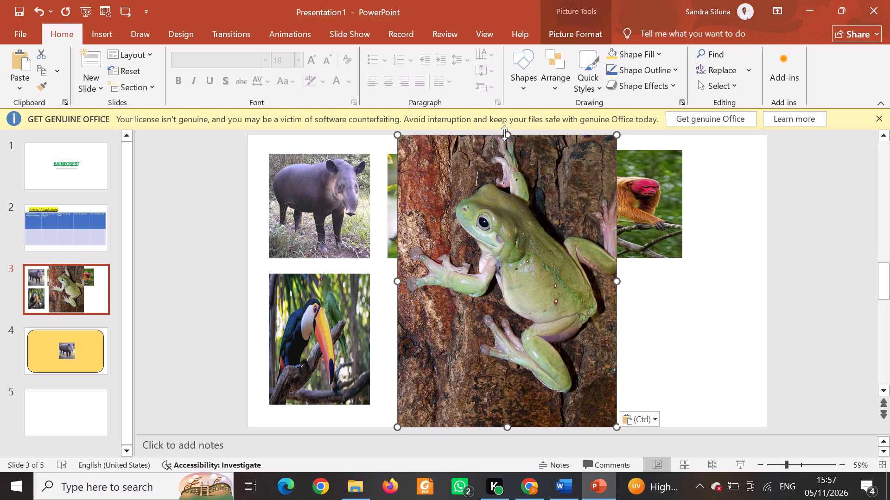
# Resize the frog picture to fit beside the toucan, matching the bat picture's width and the toucan picture's height.
pyautogui.moveTo(505, 133); pyautogui.dragTo(513, 266)
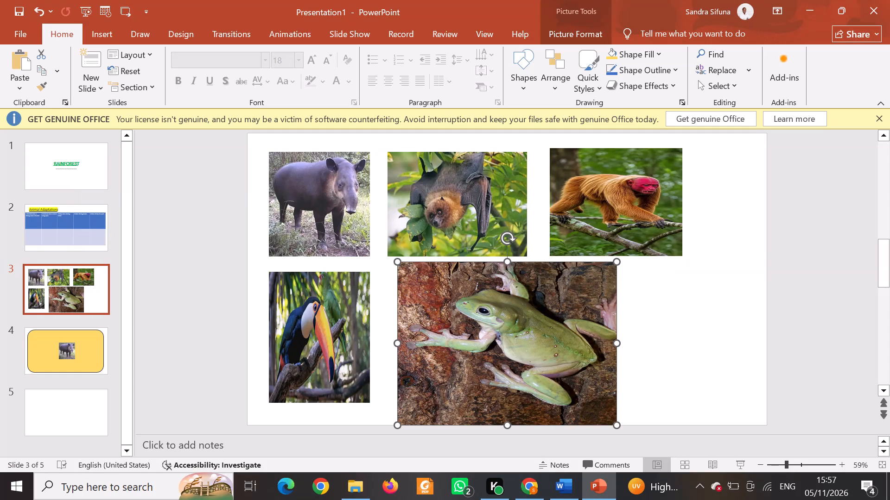
pyautogui.moveTo(398, 342); pyautogui.dragTo(383, 342)
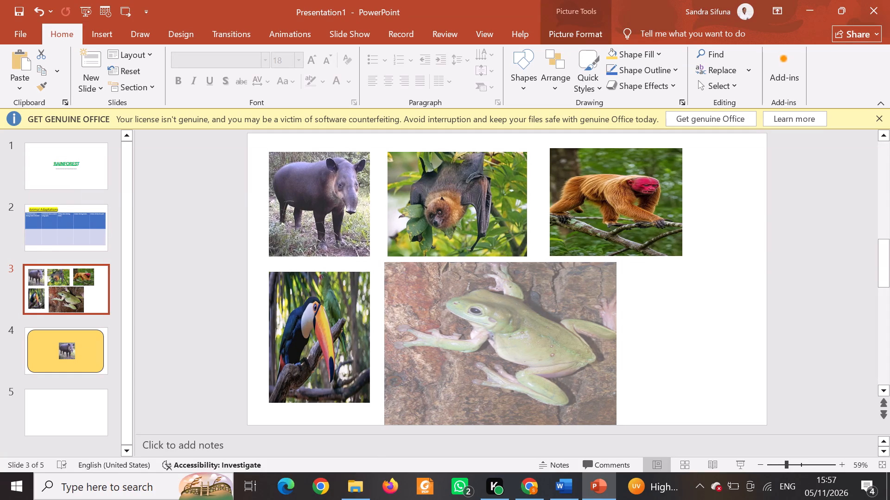
pyautogui.moveTo(383, 342); pyautogui.dragTo(386, 342)
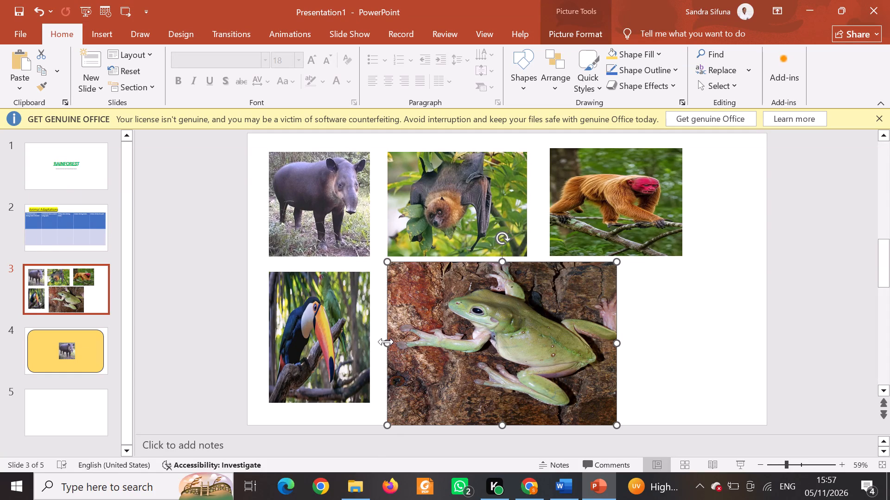
pyautogui.moveTo(617, 340); pyautogui.dragTo(612, 340)
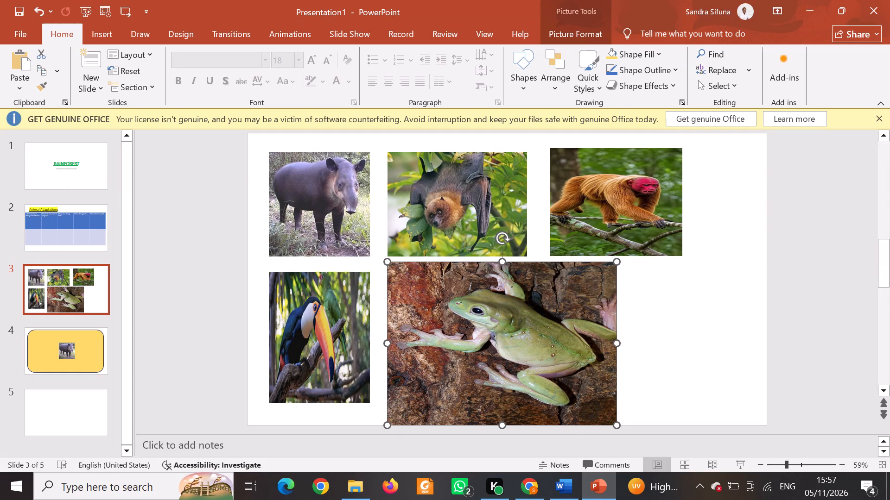
pyautogui.moveTo(612, 340); pyautogui.dragTo(526, 339)
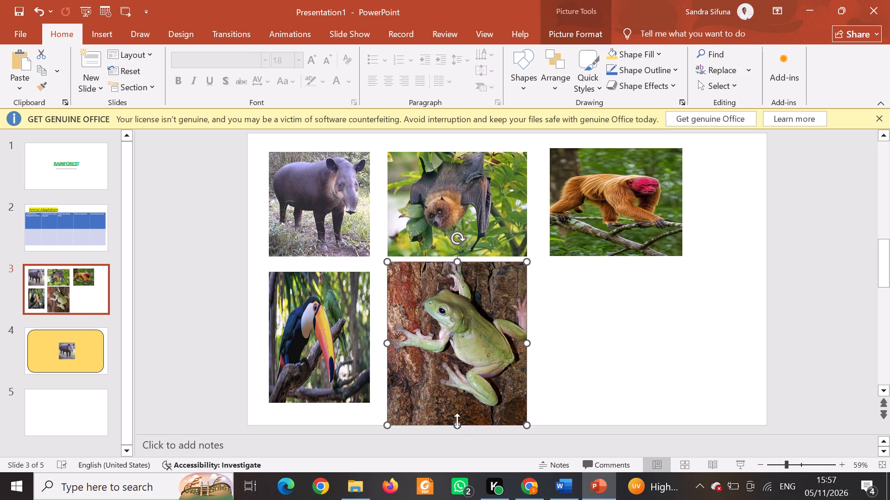
pyautogui.moveTo(457, 421); pyautogui.dragTo(458, 400)
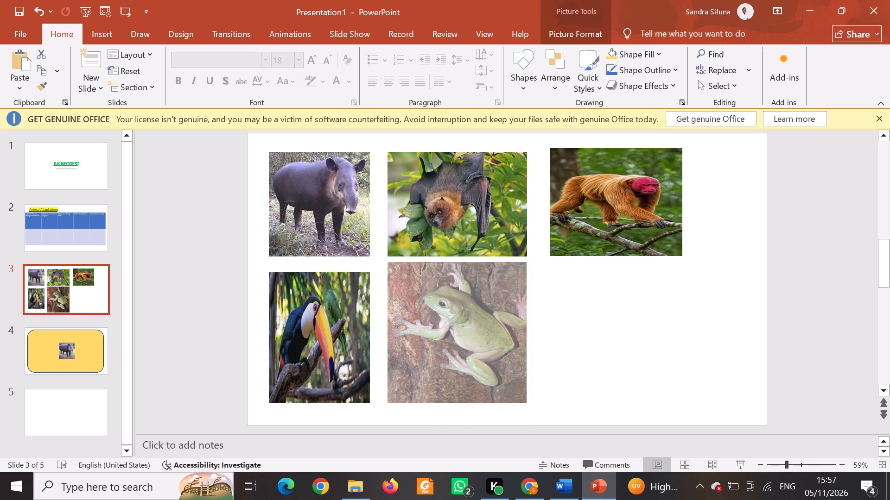
pyautogui.moveTo(458, 400); pyautogui.dragTo(458, 400)
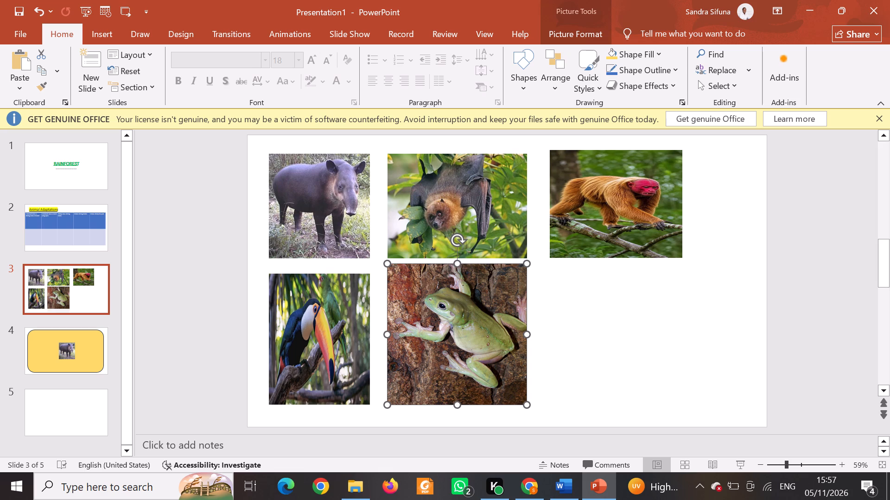
pyautogui.moveTo(458, 264); pyautogui.dragTo(458, 283)
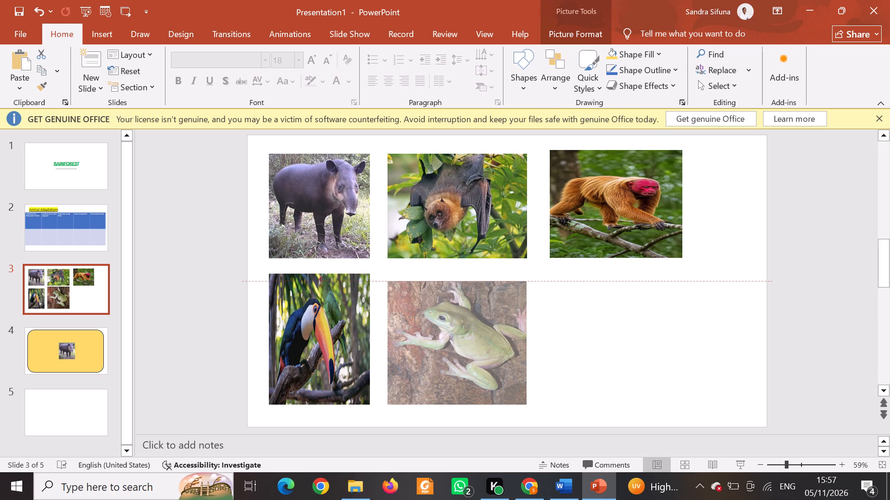
pyautogui.moveTo(458, 283); pyautogui.dragTo(458, 273)
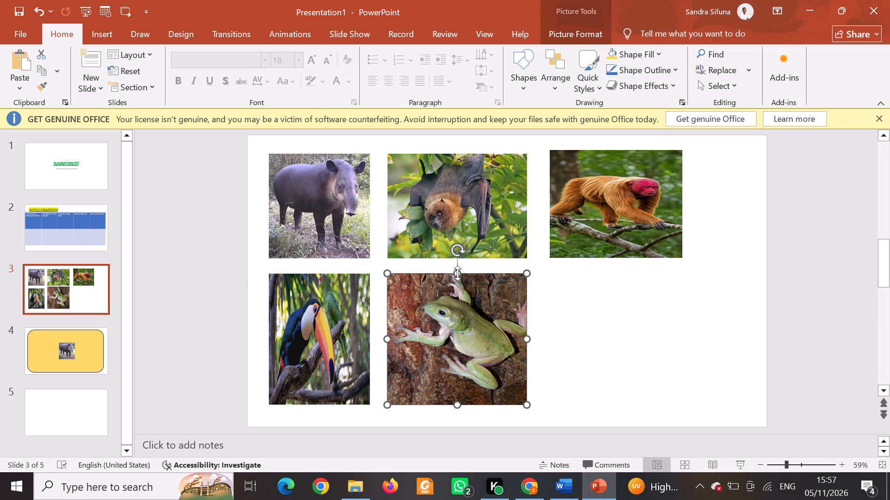
pyautogui.click(633, 356)
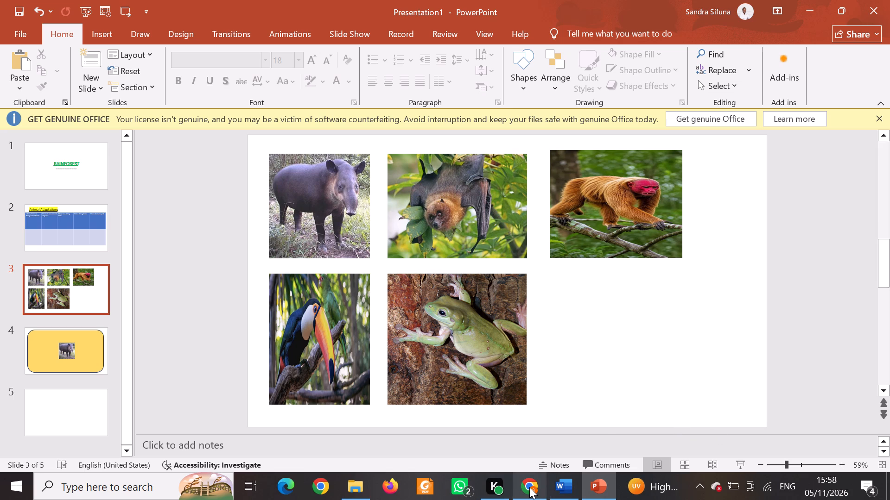
# Add the line "CONTINUATION......" to slide 1's subtitle, below the row of infinity symbols under the RAINFOREST title.
pyautogui.click(58, 231)
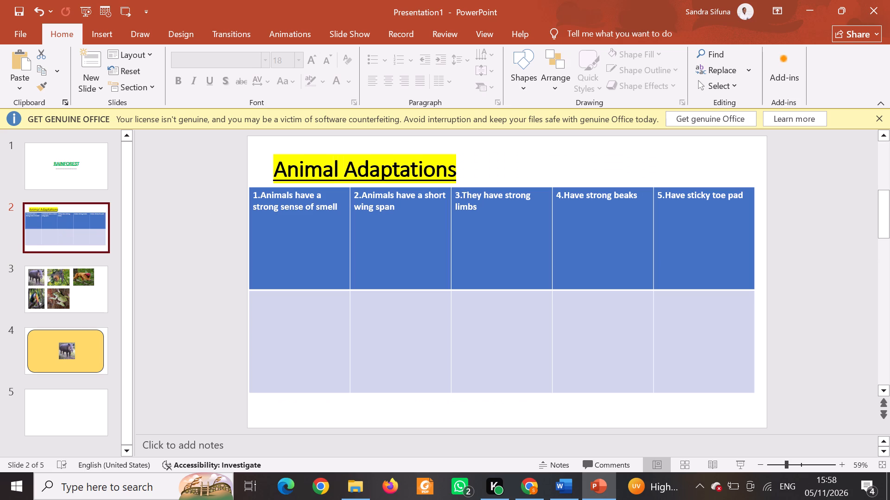
pyautogui.click(84, 167)
pyautogui.click(101, 171)
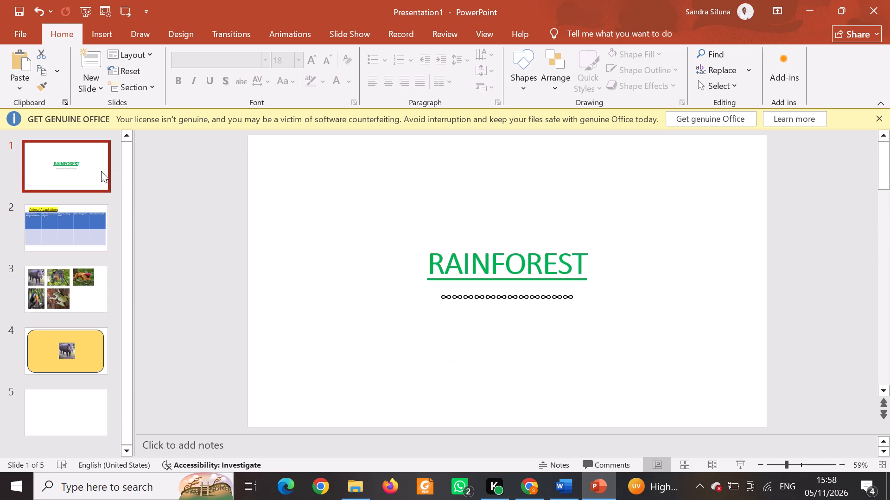
pyautogui.click(416, 353)
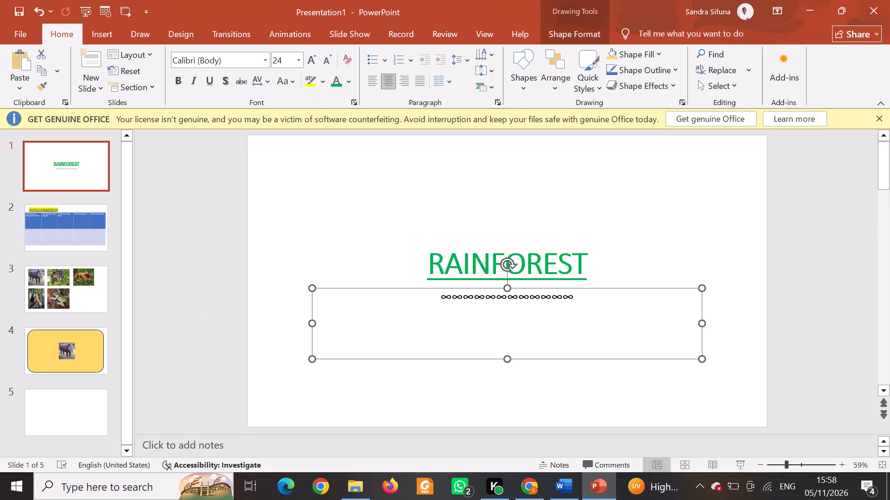
pyautogui.click(413, 313)
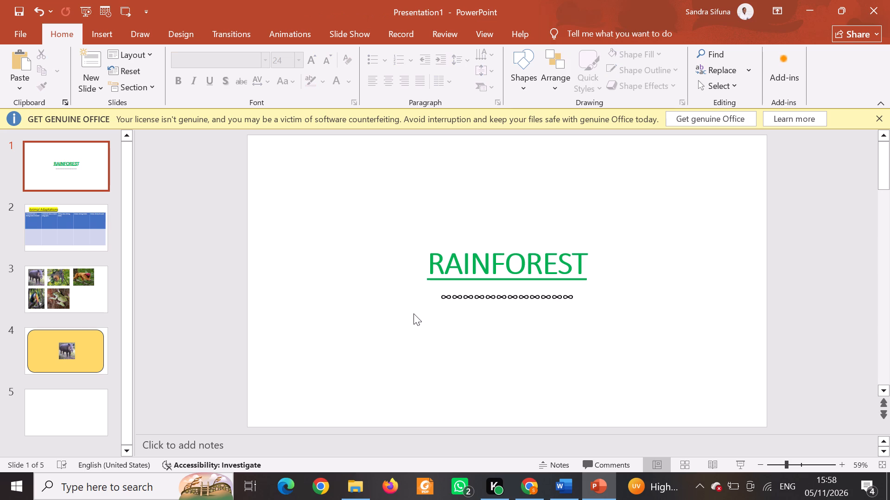
pyautogui.press('space')
pyautogui.click(420, 391)
pyautogui.click(430, 345)
pyautogui.click(610, 251)
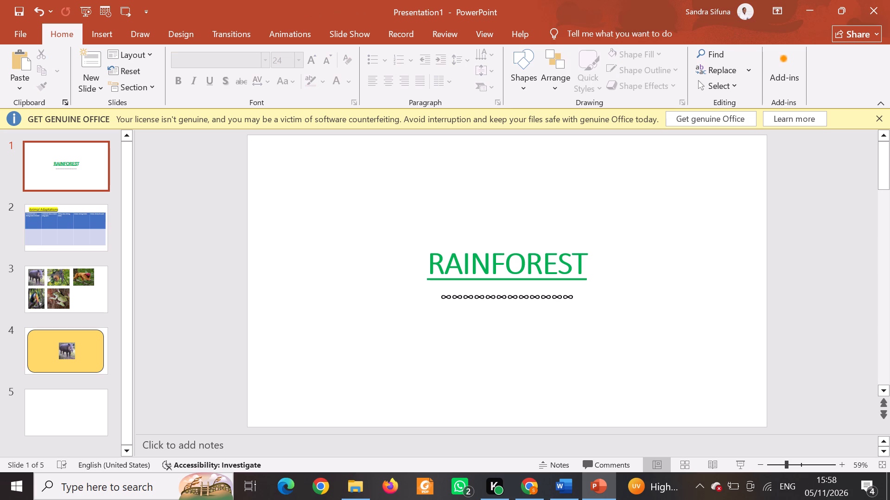
pyautogui.click(446, 313)
pyautogui.press('c')
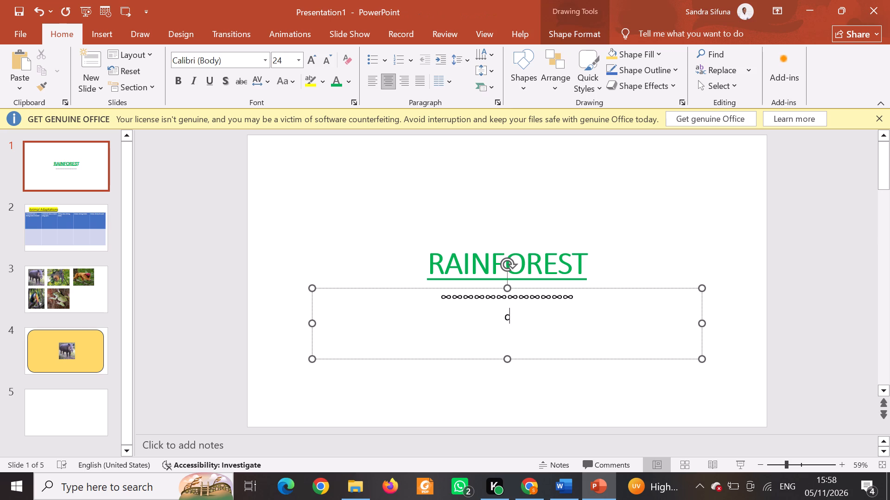
pyautogui.press('c')
pyautogui.write('ONTINUATION')
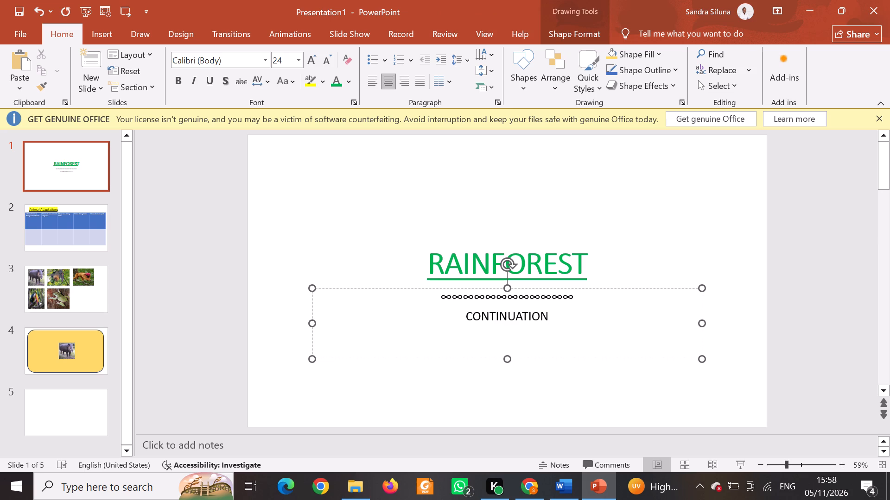
pyautogui.write('......')
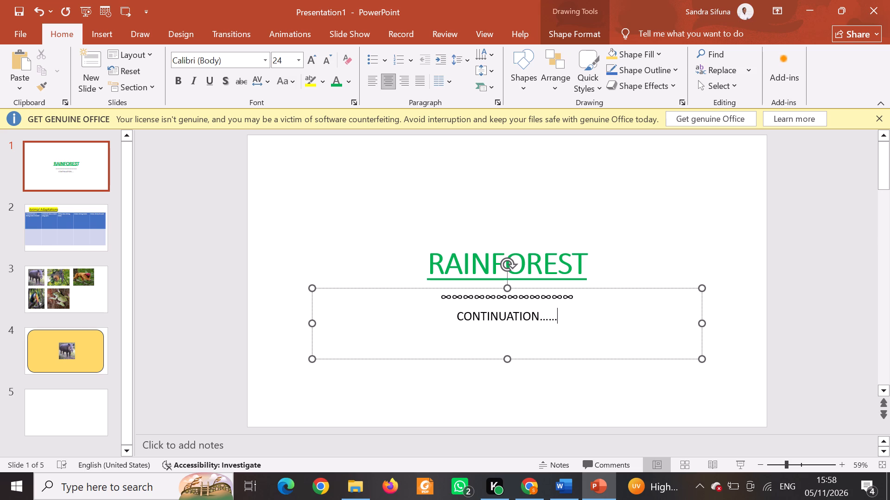
# Move slide 1's subtitle box slightly lower and a little to the left, leaving a gap beneath the RAINFOREST title.
pyautogui.doubleClick(452, 337)
pyautogui.moveTo(491, 358); pyautogui.dragTo(472, 357)
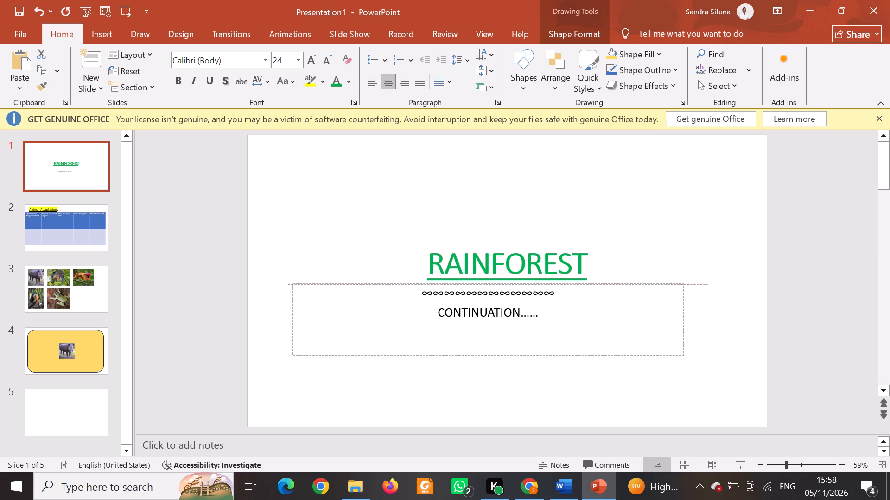
pyautogui.moveTo(472, 357); pyautogui.dragTo(470, 380)
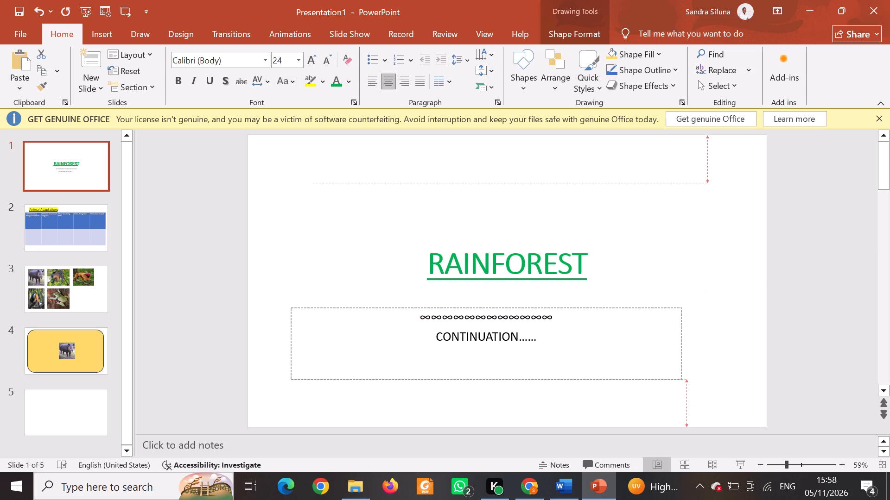
pyautogui.moveTo(470, 380); pyautogui.dragTo(470, 375)
pyautogui.click(467, 358)
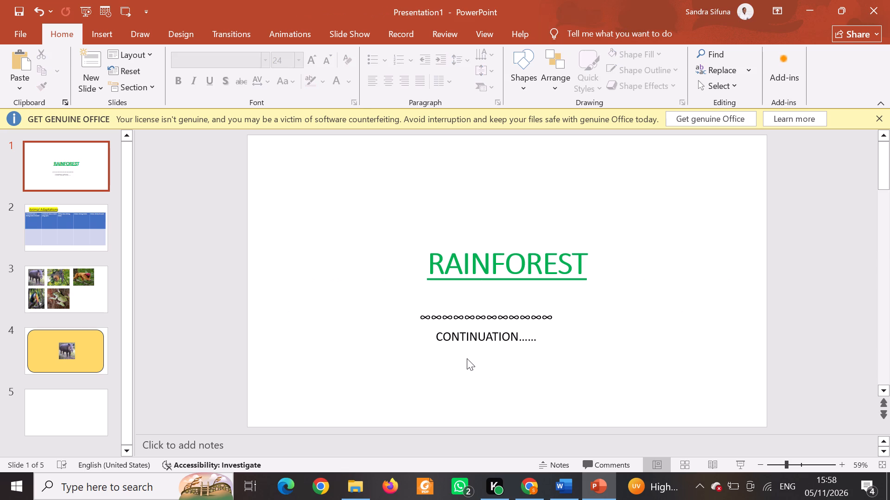
# Highlight both subtitle lines on slide 1, the infinity symbols and "CONTINUATION......", in yellow.
pyautogui.moveTo(556, 330); pyautogui.dragTo(413, 301)
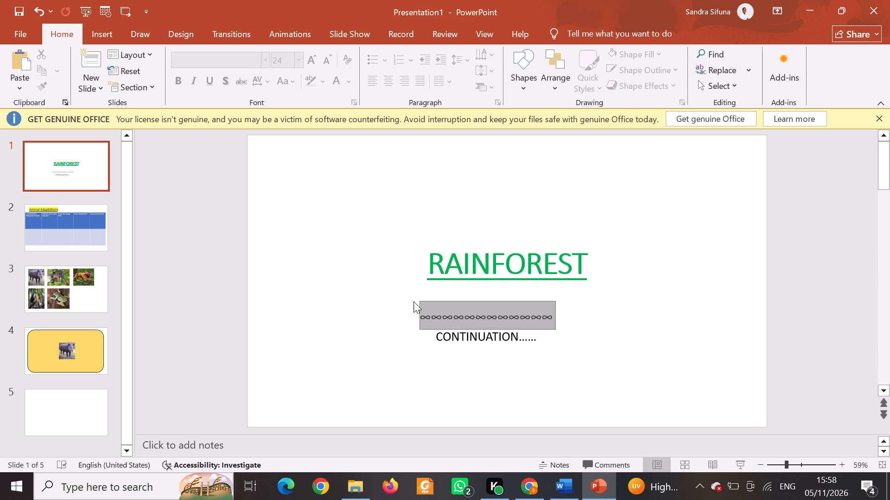
pyautogui.moveTo(413, 301); pyautogui.dragTo(400, 309)
pyautogui.doubleClick(400, 309)
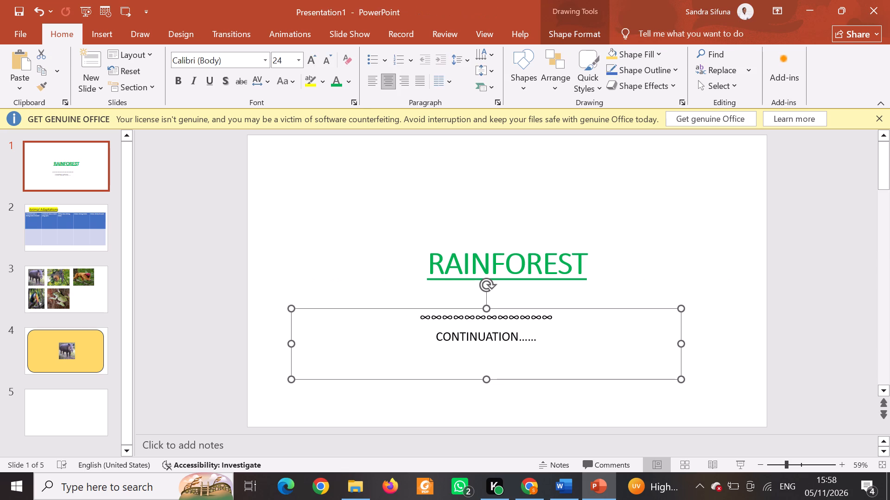
pyautogui.click(414, 316)
pyautogui.moveTo(414, 316); pyautogui.dragTo(424, 322)
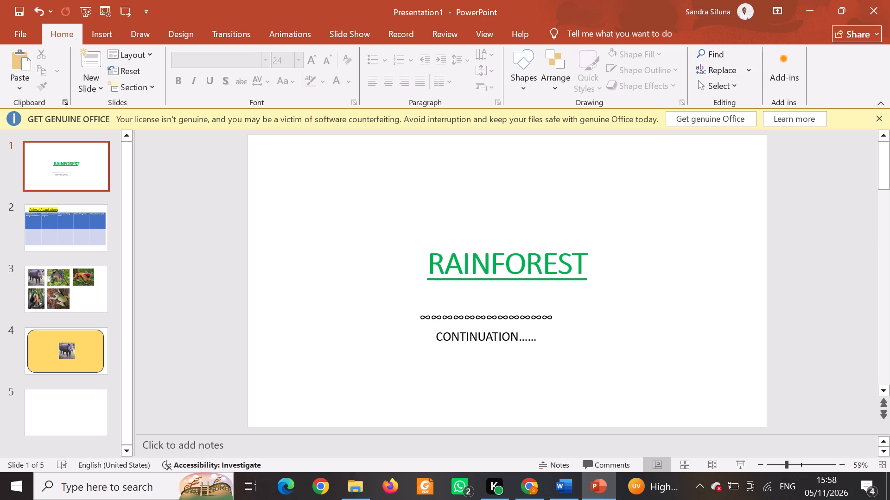
pyautogui.moveTo(420, 311); pyautogui.dragTo(534, 338)
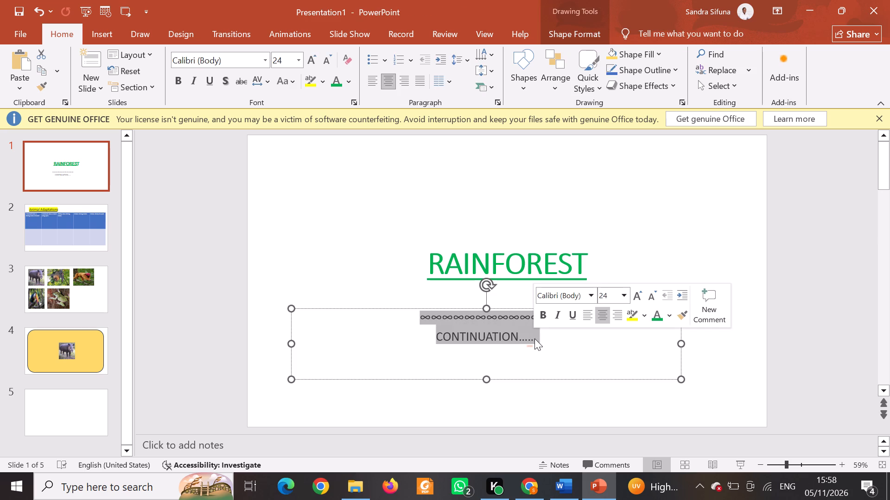
pyautogui.click(637, 319)
pyautogui.click(577, 353)
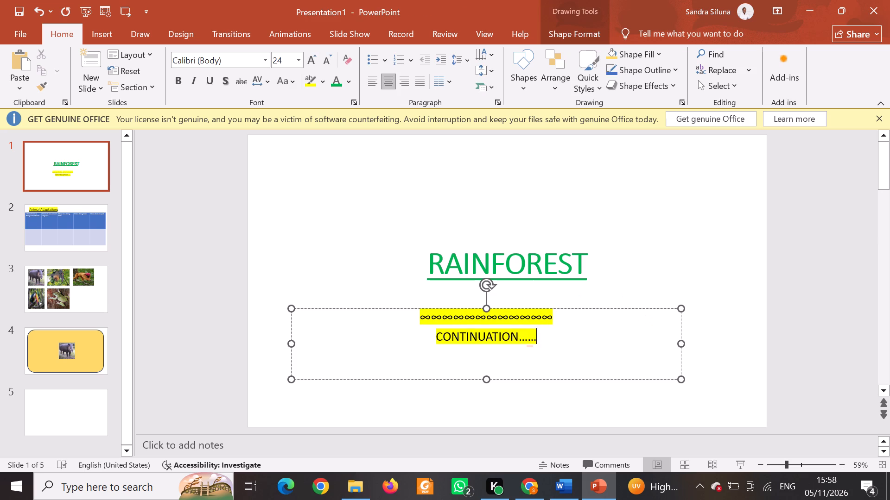
pyautogui.click(636, 232)
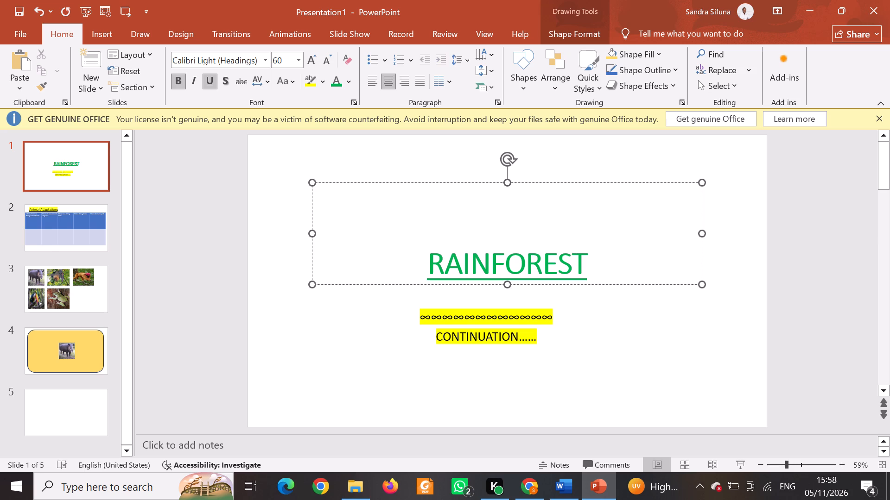
# Review slides 2 and 3, switch to Chrome, and search Google Images for "animals in the rain forest with Camouflage".
pyautogui.click(57, 227)
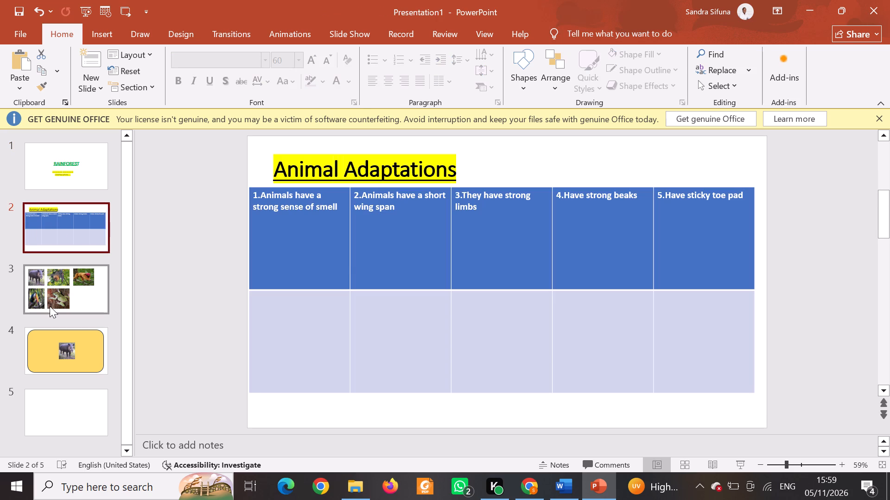
pyautogui.click(50, 306)
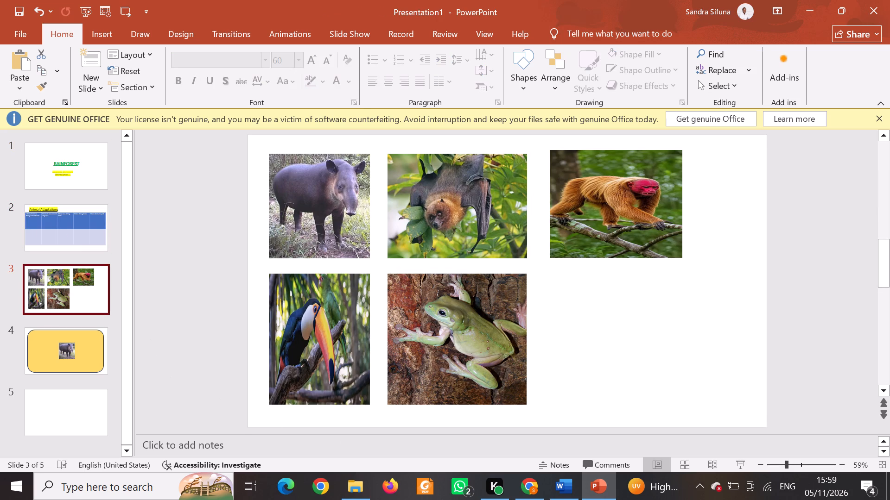
pyautogui.click(535, 490)
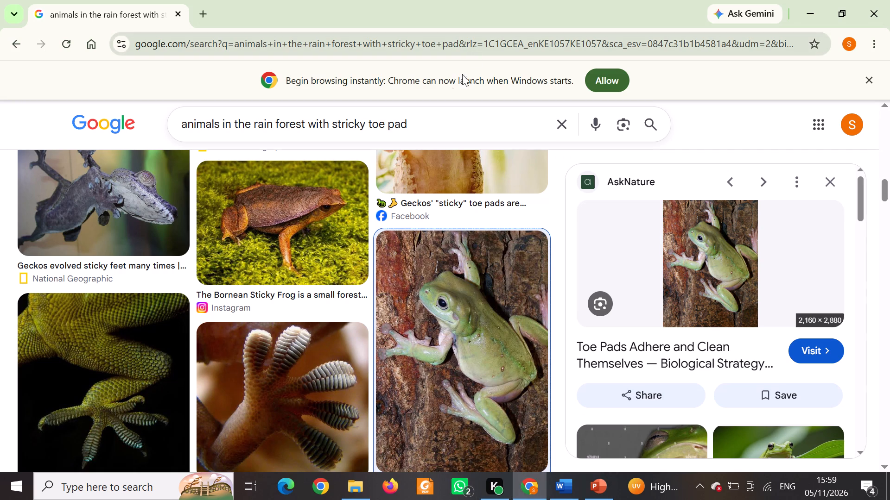
pyautogui.click(420, 130)
pyautogui.press('BackSpace')
pyautogui.press('BackSpace')
pyautogui.press('BackSpace')
pyautogui.press('BackSpace')
pyautogui.press('BackSpace')
pyautogui.press('BackSpace')
pyautogui.press('BackSpace')
pyautogui.press('BackSpace')
pyautogui.press('BackSpace')
pyautogui.press('BackSpace')
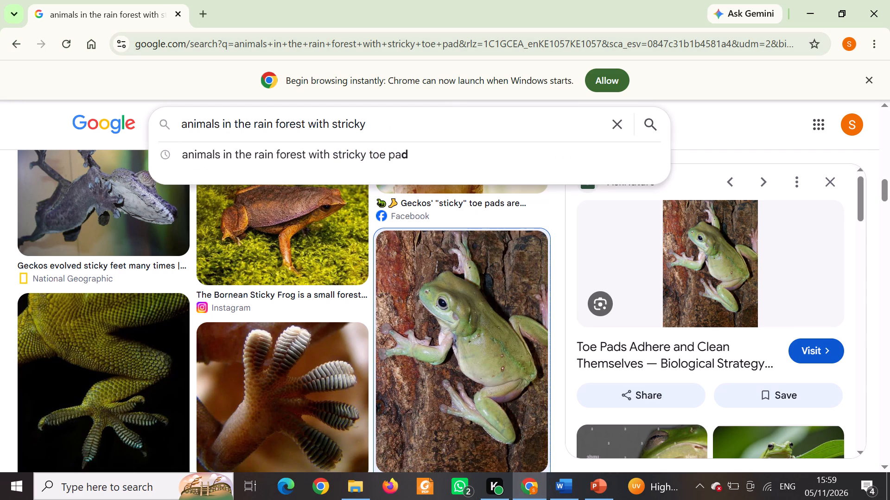
pyautogui.press('BackSpace')
pyautogui.press('BackSpace')
pyautogui.press('BackSpace')
pyautogui.press('BackSpace')
pyautogui.press('BackSpace')
pyautogui.write('CAM')
pyautogui.press('BackSpace')
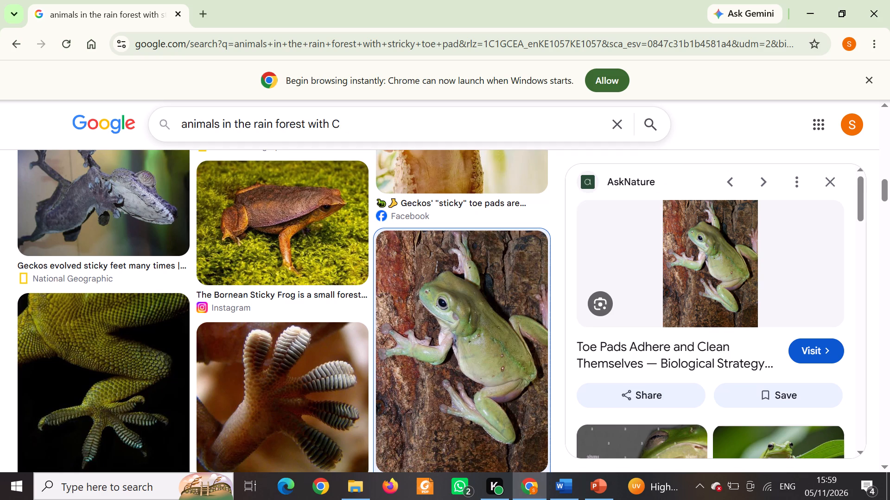
pyautogui.write('an')
pyautogui.press('BackSpace')
pyautogui.write('mofl')
pyautogui.press('BackSpace')
pyautogui.press('BackSpace')
pyautogui.write('ug')
pyautogui.press('BackSpace')
pyautogui.write('flage')
pyautogui.press('Return')
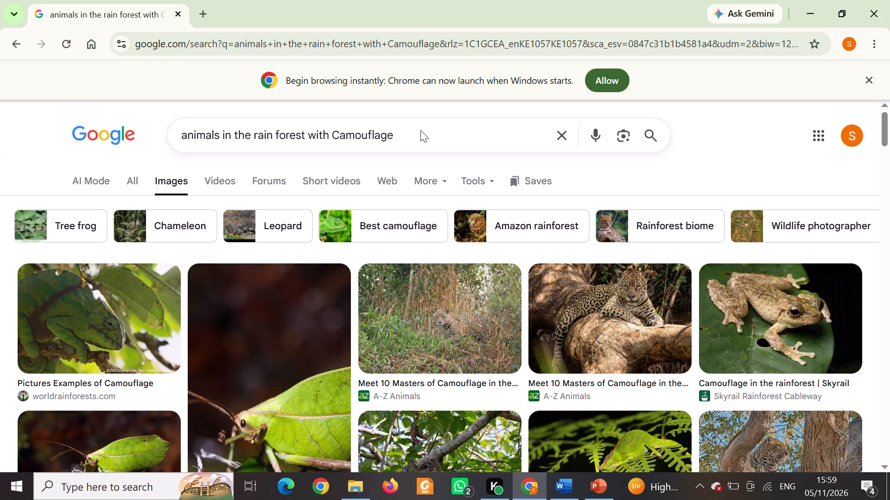
# Browse the image results for a picture of a rainforest animal camouflaged in its surroundings.
pyautogui.scroll(-1, 496, 332)
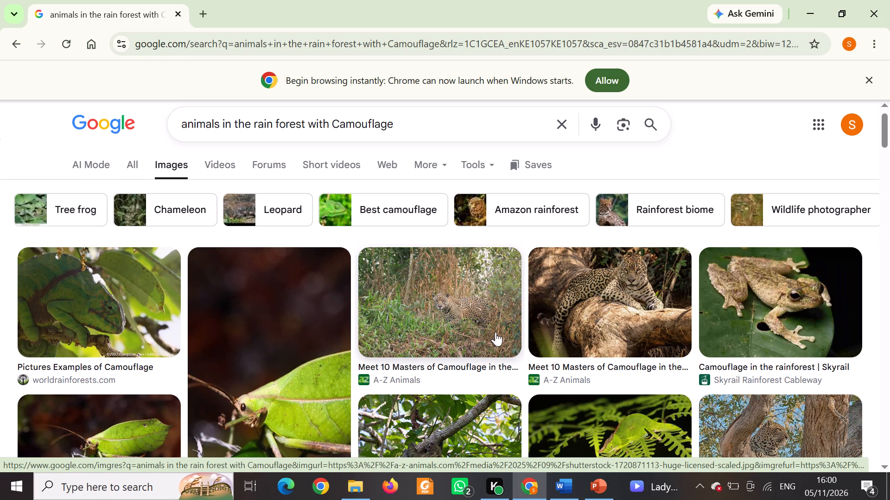
pyautogui.scroll(-3, 422, 218)
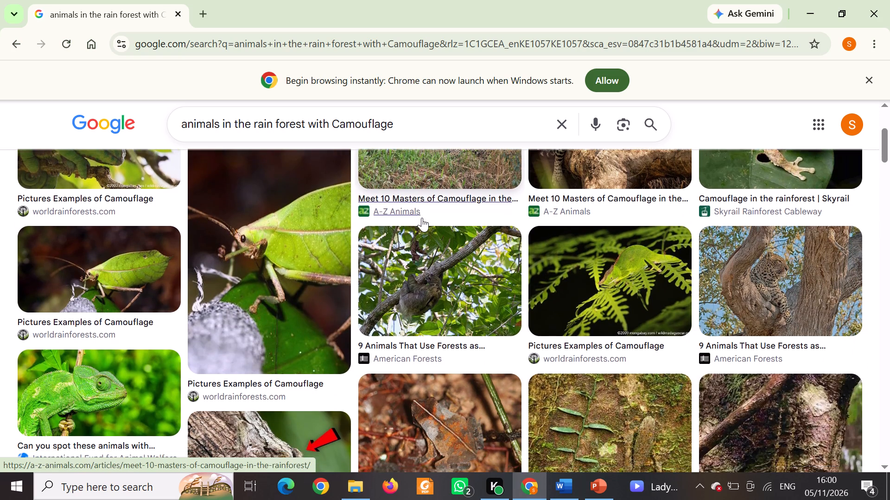
pyautogui.scroll(-3, 422, 218)
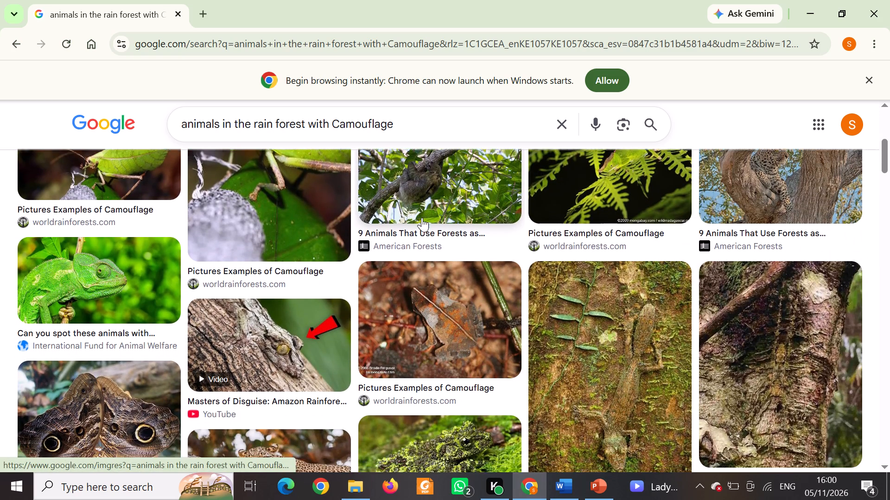
pyautogui.scroll(-2, 422, 218)
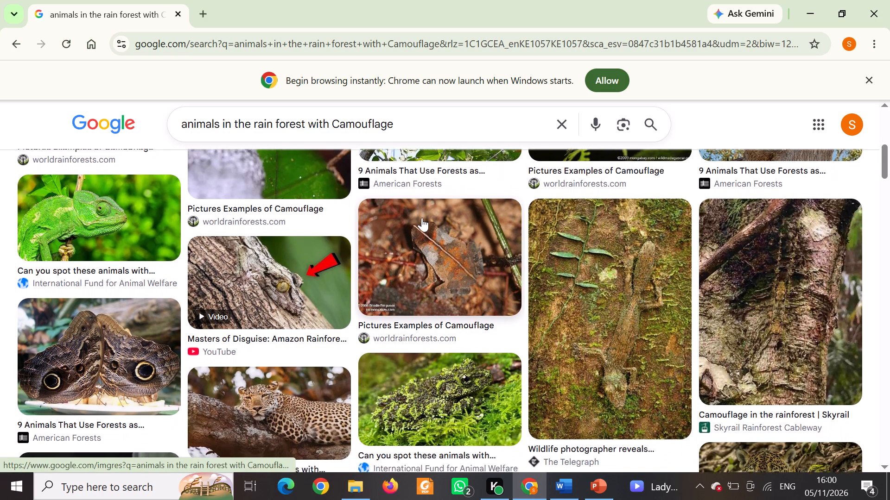
pyautogui.scroll(-2, 422, 218)
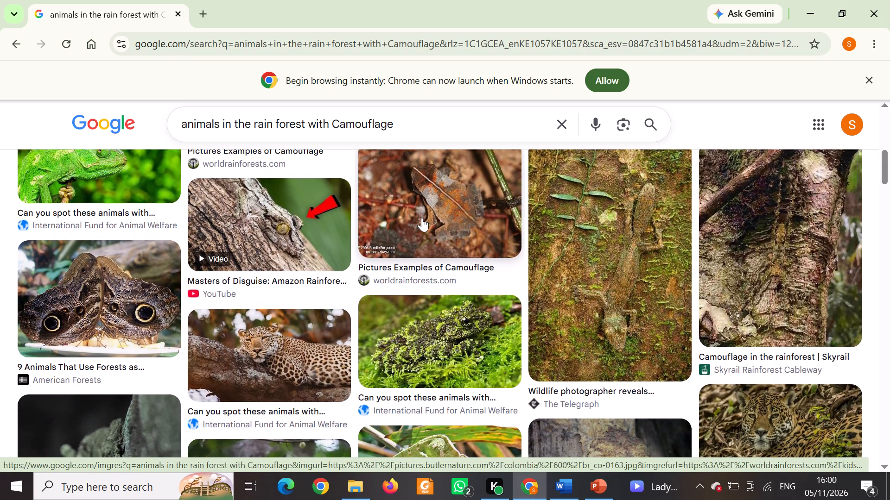
pyautogui.scroll(-4, 422, 218)
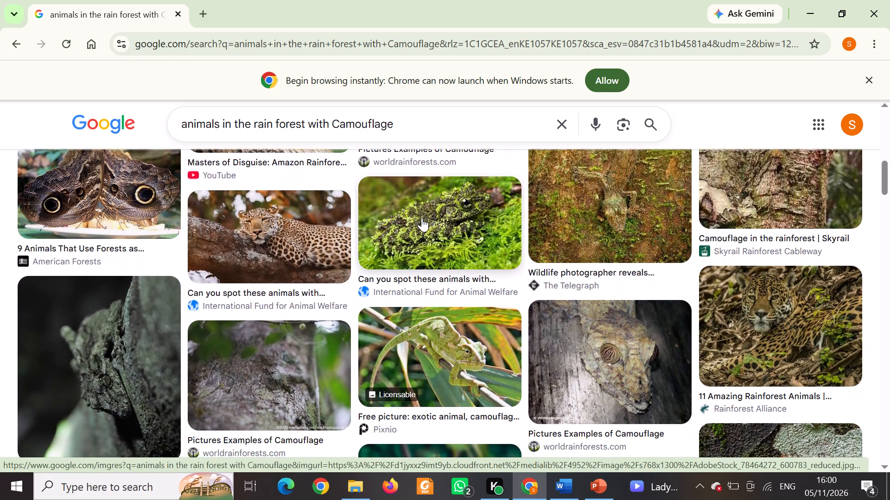
pyautogui.scroll(-3, 422, 218)
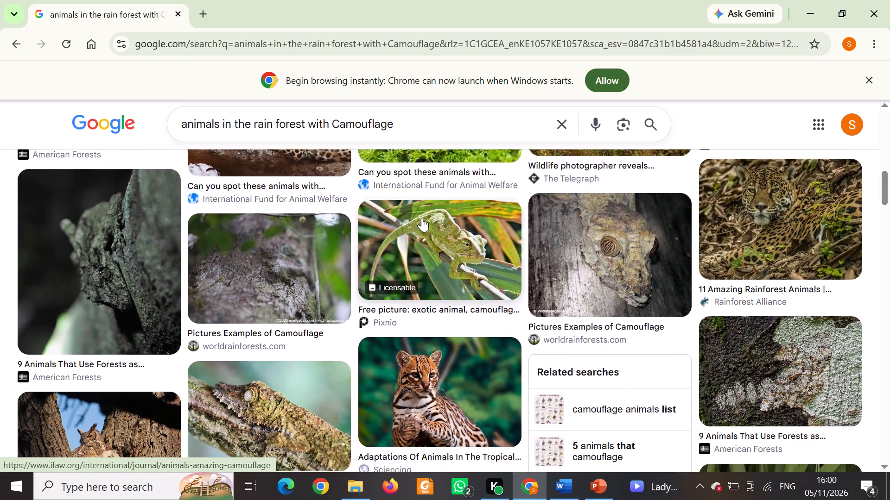
pyautogui.scroll(-5, 422, 218)
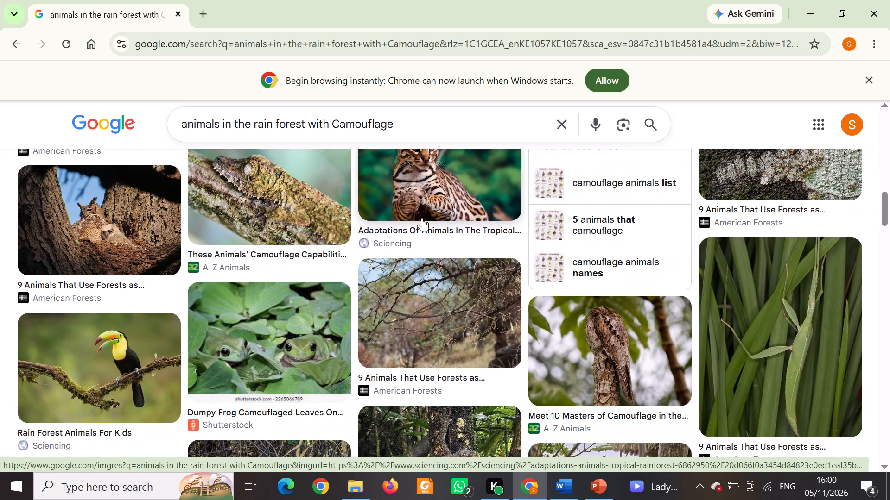
pyautogui.scroll(-4, 422, 218)
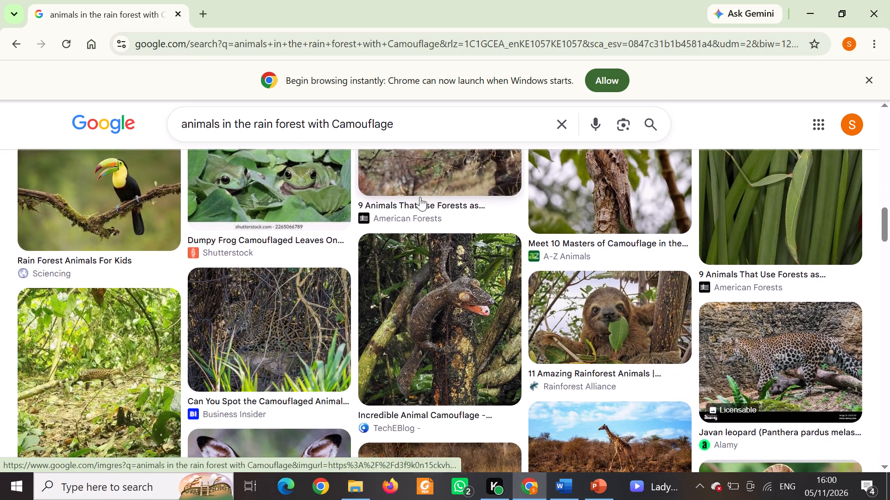
pyautogui.scroll(-5, 420, 197)
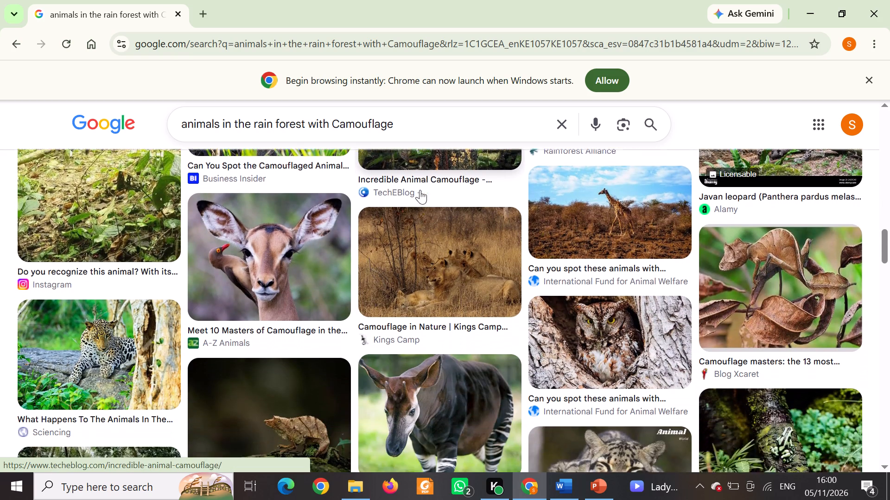
pyautogui.scroll(-1, 420, 190)
pyautogui.scroll(1, 420, 190)
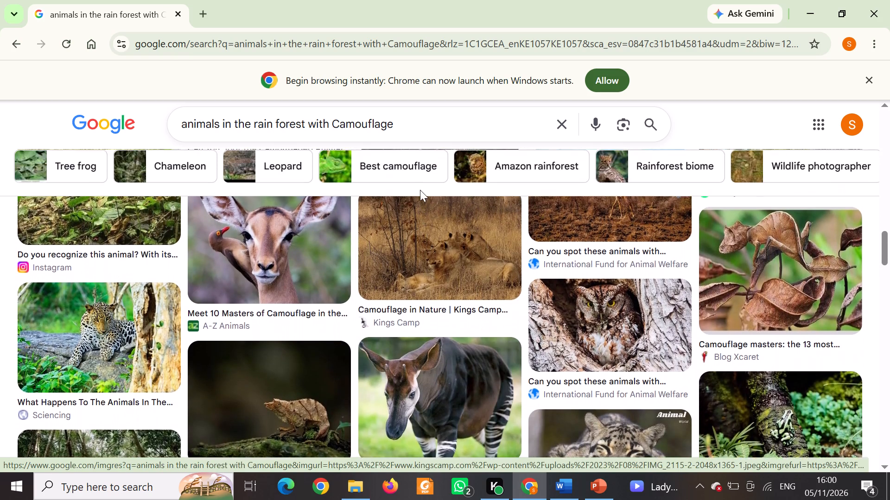
pyautogui.scroll(2, 420, 190)
pyautogui.scroll(-4, 420, 190)
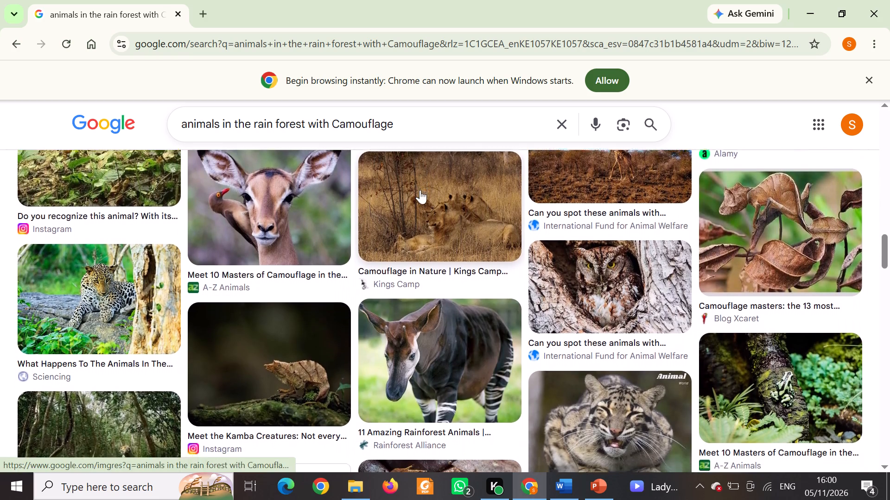
pyautogui.scroll(-3, 420, 190)
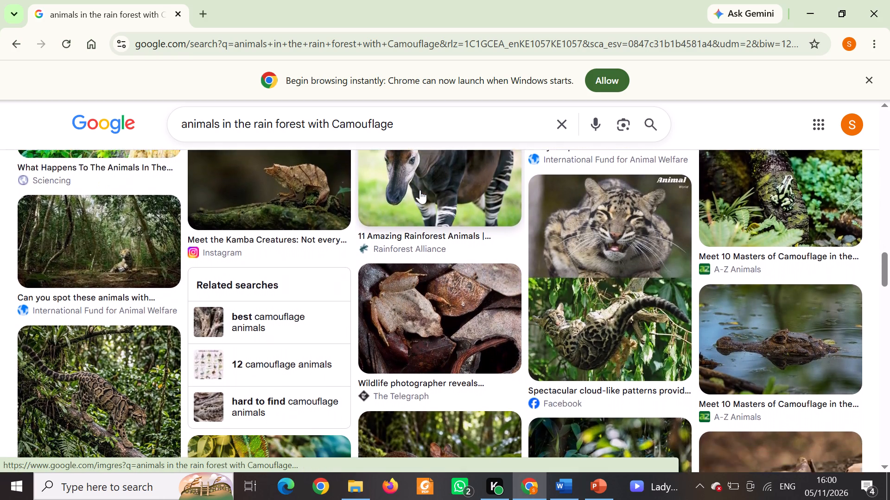
pyautogui.scroll(-3, 420, 190)
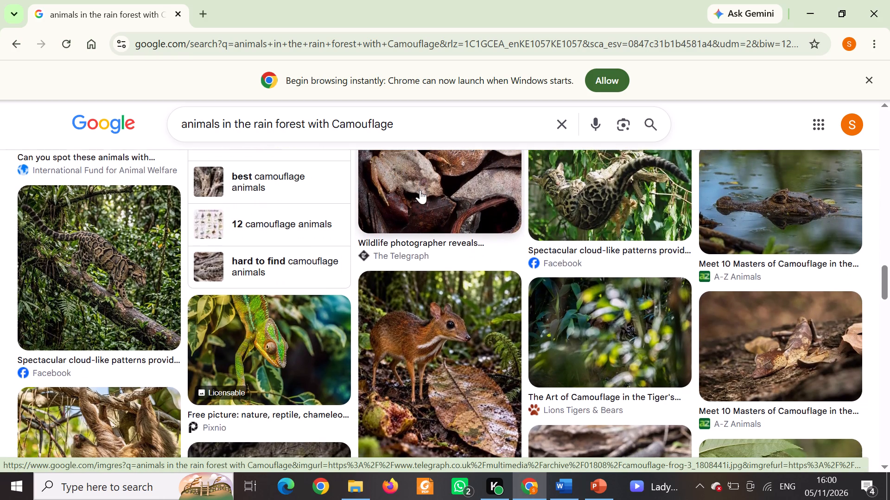
pyautogui.scroll(-7, 420, 190)
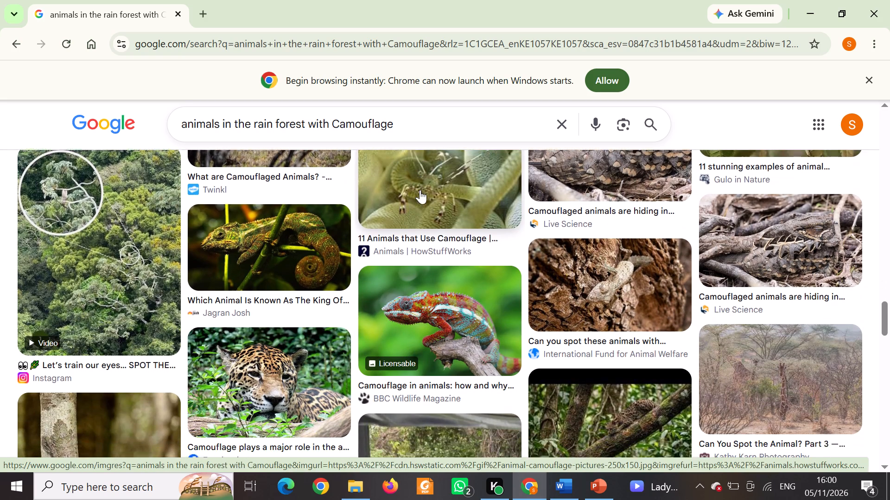
pyautogui.scroll(-3, 420, 190)
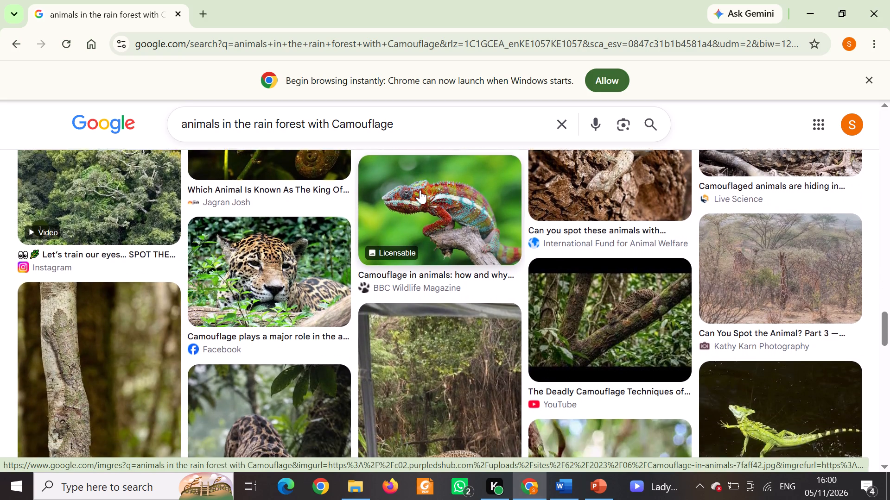
pyautogui.scroll(-4, 420, 190)
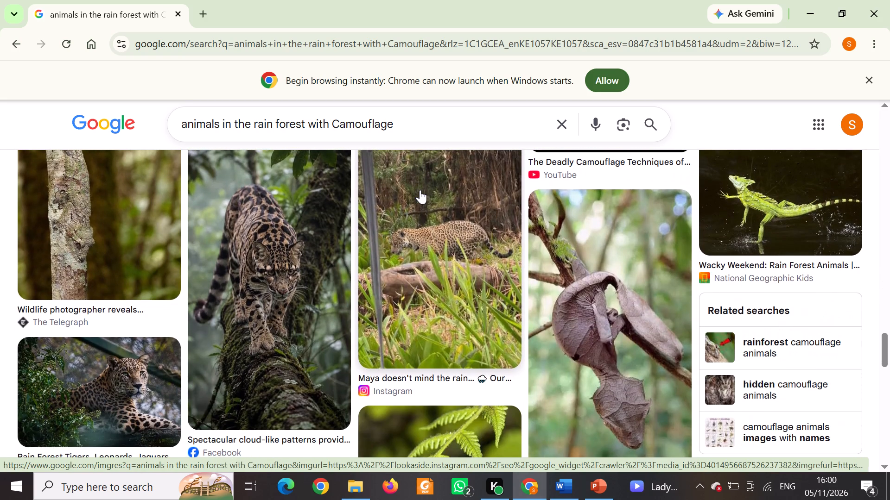
pyautogui.scroll(9, 420, 190)
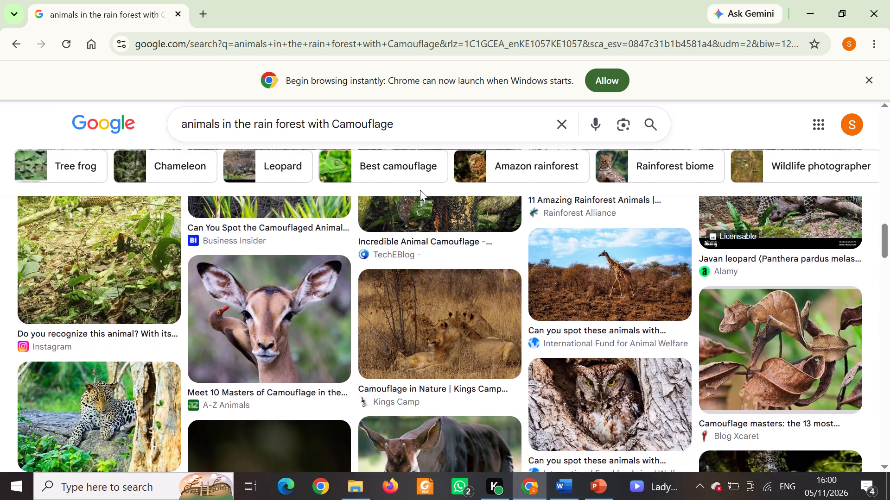
pyautogui.scroll(5, 420, 190)
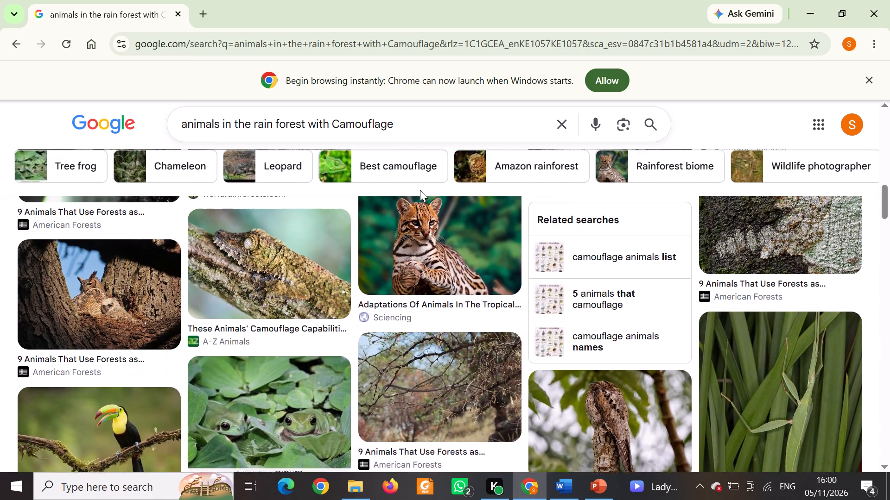
pyautogui.scroll(3, 420, 190)
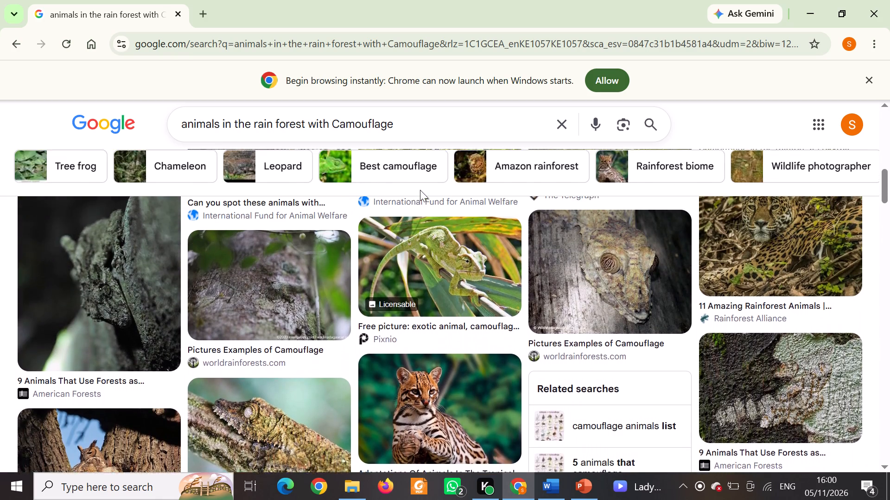
pyautogui.scroll(6, 420, 190)
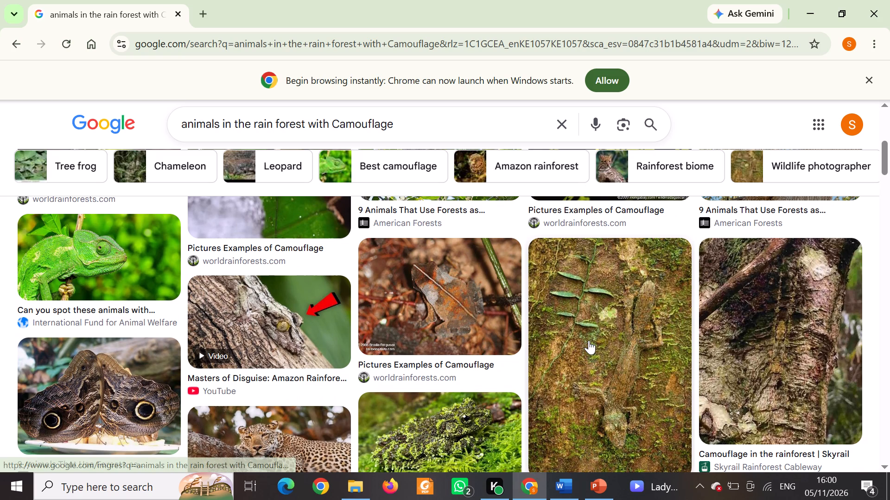
# Copy The Telegraph's image of the lizard camouflaged on mossy bark and paste it onto slide 3 in PowerPoint.
pyautogui.click(589, 340)
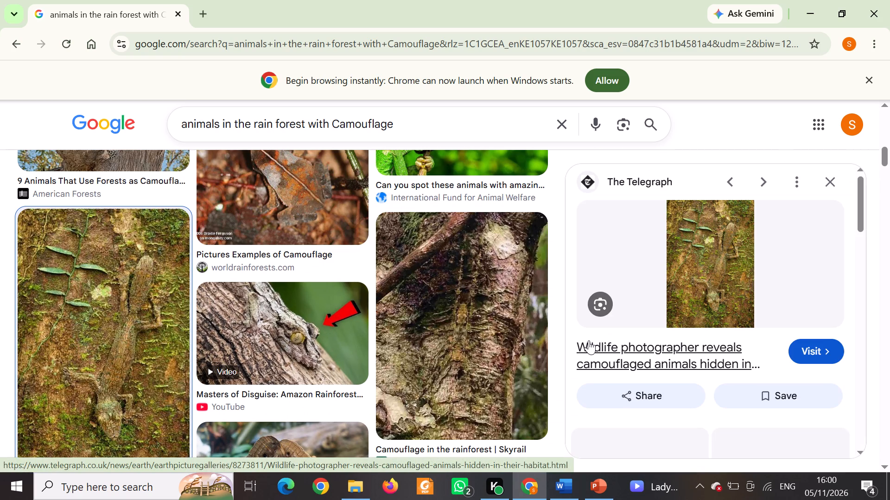
pyautogui.rightClick(727, 278)
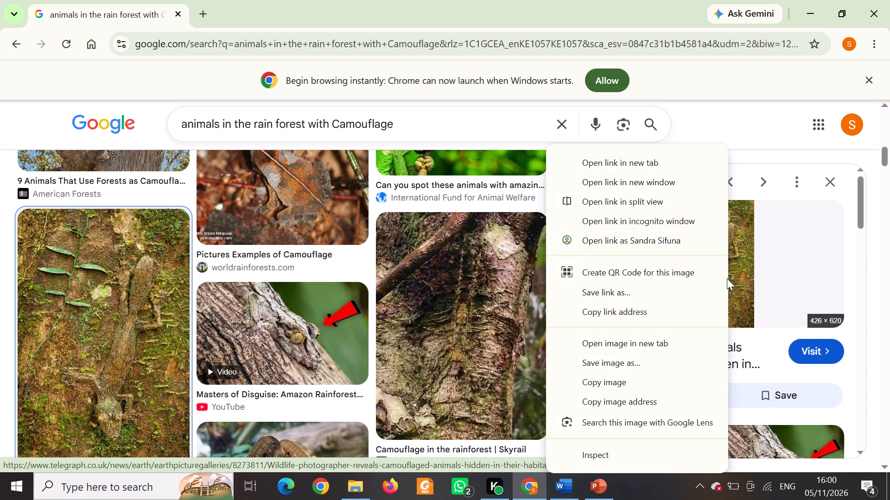
pyautogui.click(597, 381)
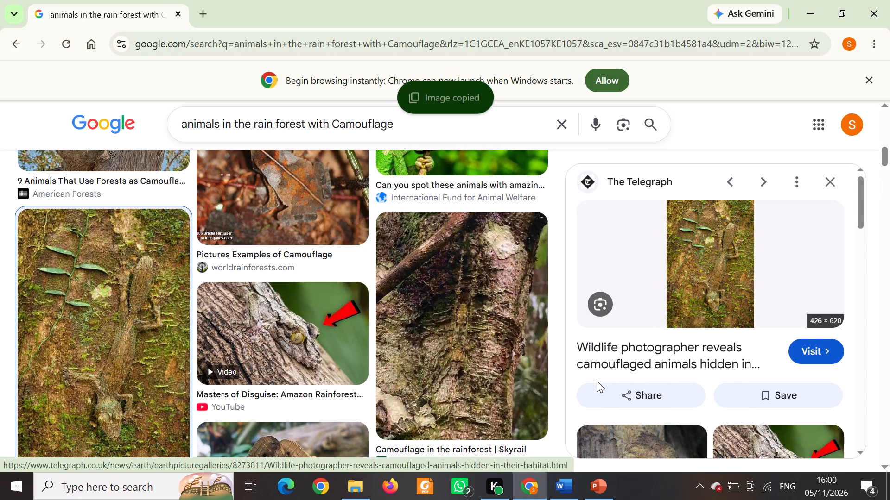
pyautogui.click(604, 493)
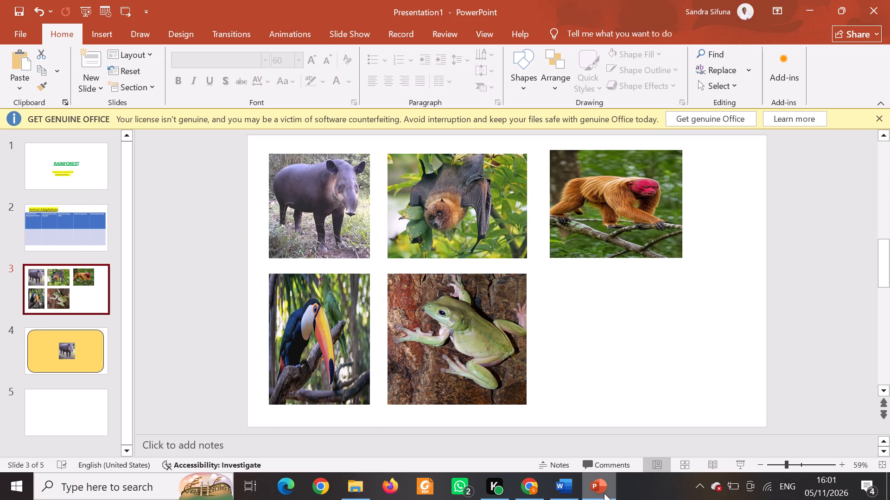
pyautogui.click(581, 315)
pyautogui.rightClick(581, 315)
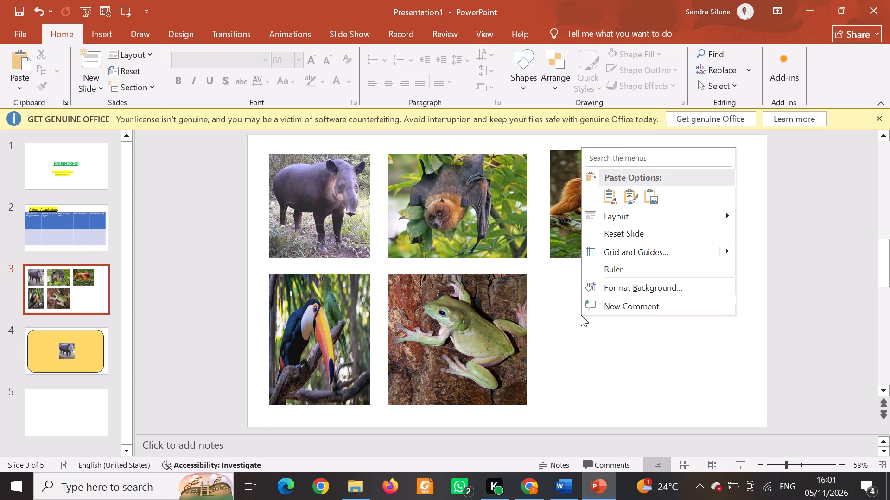
pyautogui.click(613, 195)
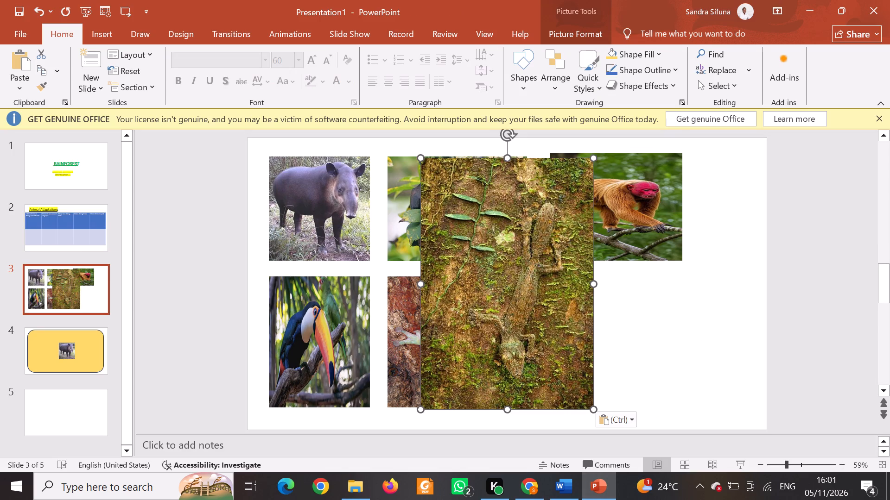
# Place the lizard picture below the red-faced monkey and beside the frog, shrinking it to match the frog picture's height and narrowing it slightly.
pyautogui.moveTo(472, 292); pyautogui.dragTo(597, 307)
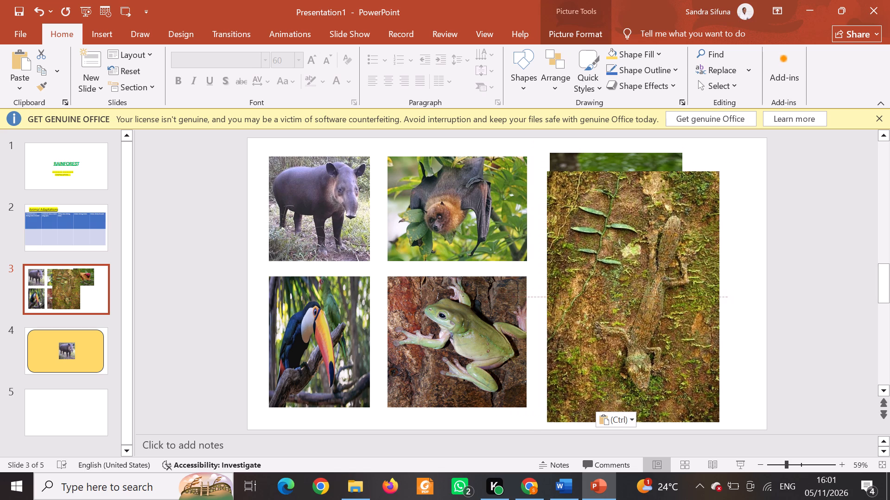
pyautogui.moveTo(597, 307); pyautogui.dragTo(587, 307)
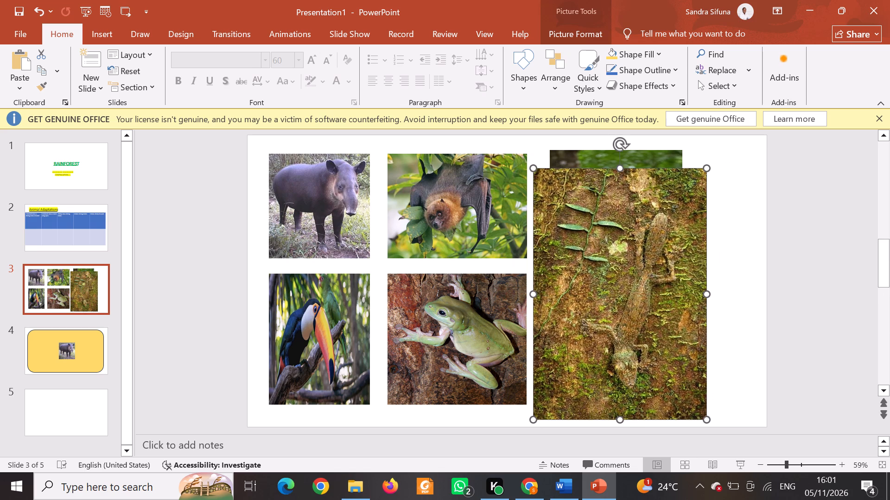
pyautogui.moveTo(601, 307); pyautogui.dragTo(617, 307)
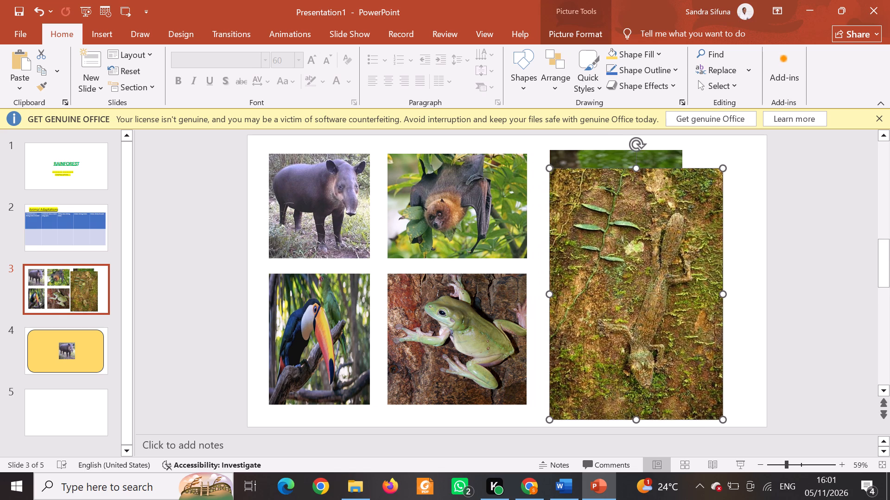
pyautogui.moveTo(639, 168); pyautogui.dragTo(639, 186)
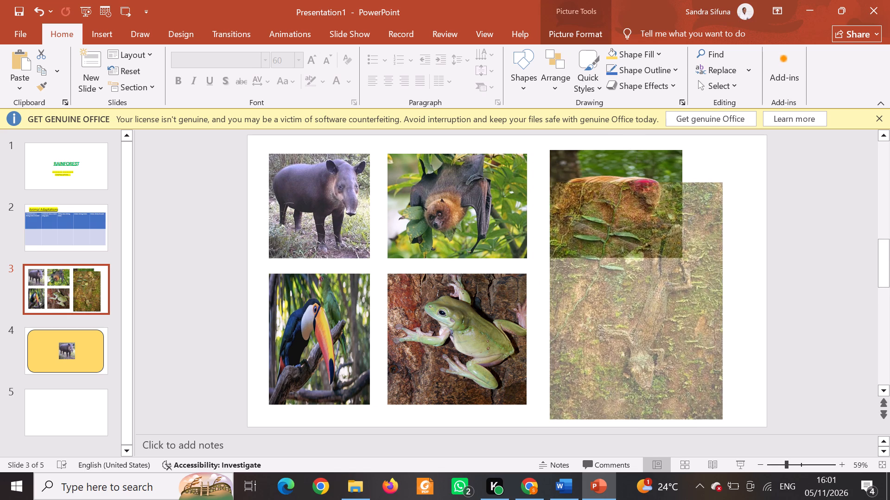
pyautogui.moveTo(639, 186); pyautogui.dragTo(629, 272)
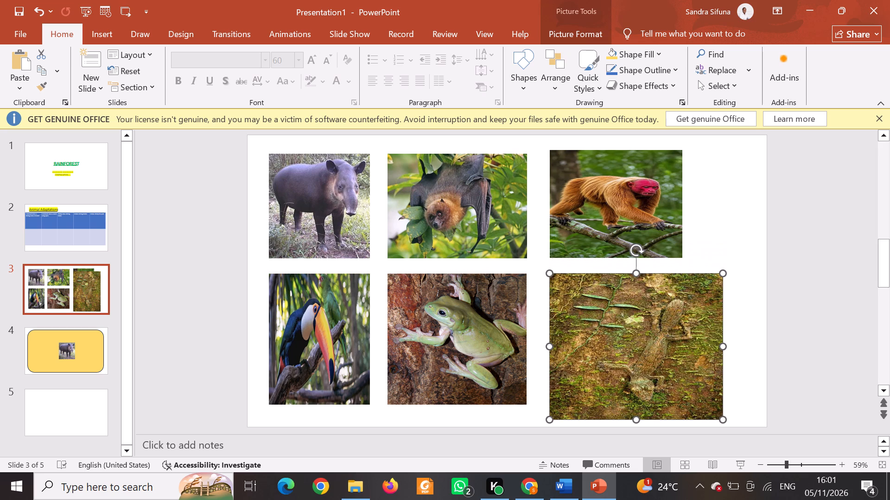
pyautogui.moveTo(639, 421); pyautogui.dragTo(639, 406)
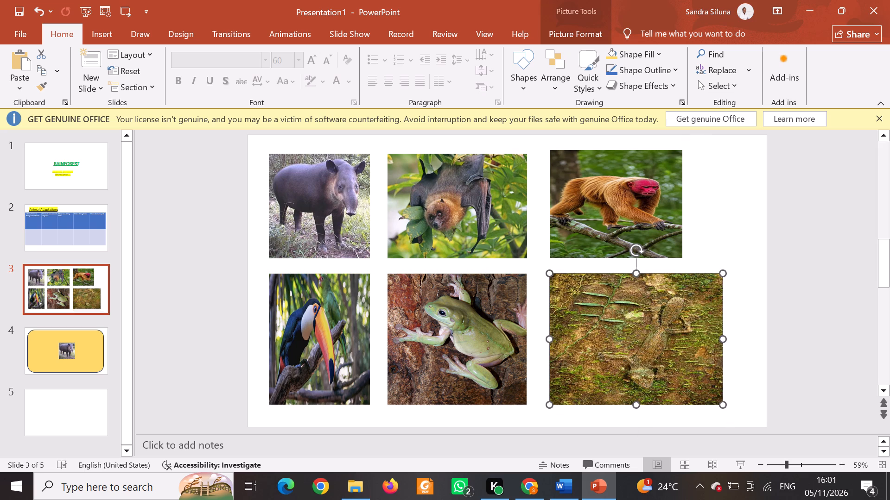
pyautogui.click(639, 274)
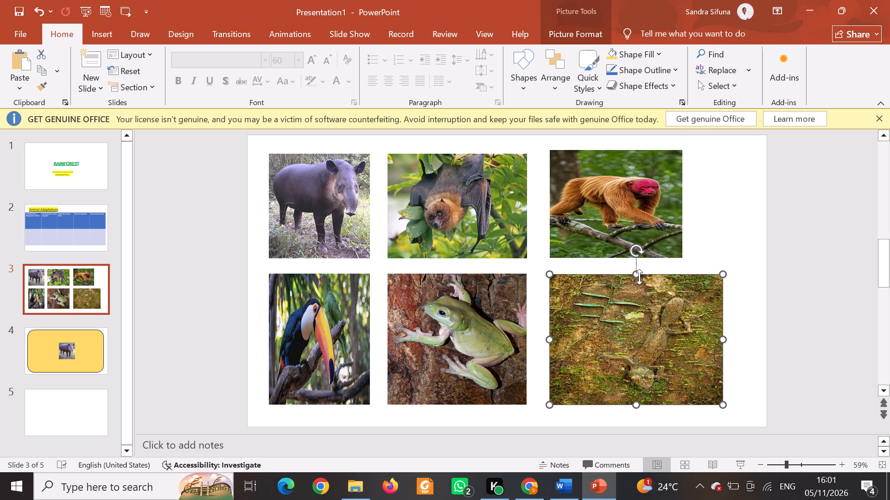
pyautogui.moveTo(722, 341); pyautogui.dragTo(717, 341)
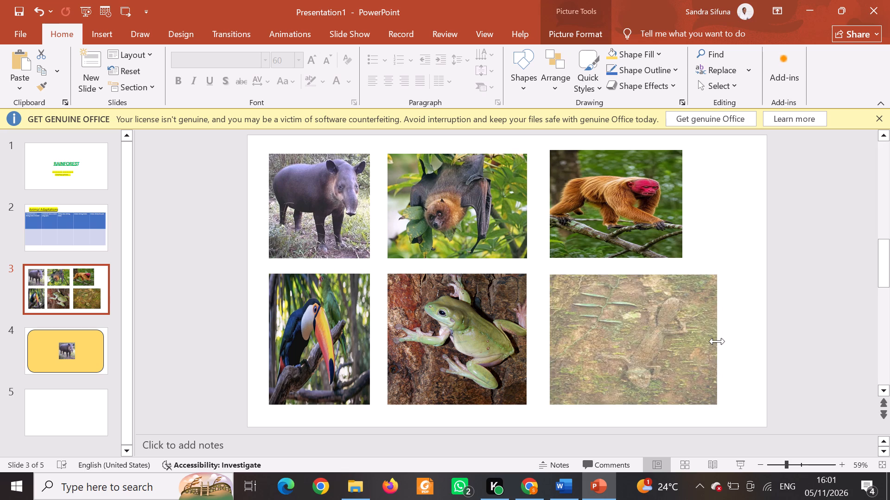
# Widen the red-faced monkey picture to nearly the lizard picture's width, and widen the toucan picture slightly toward the frog.
pyautogui.click(639, 207)
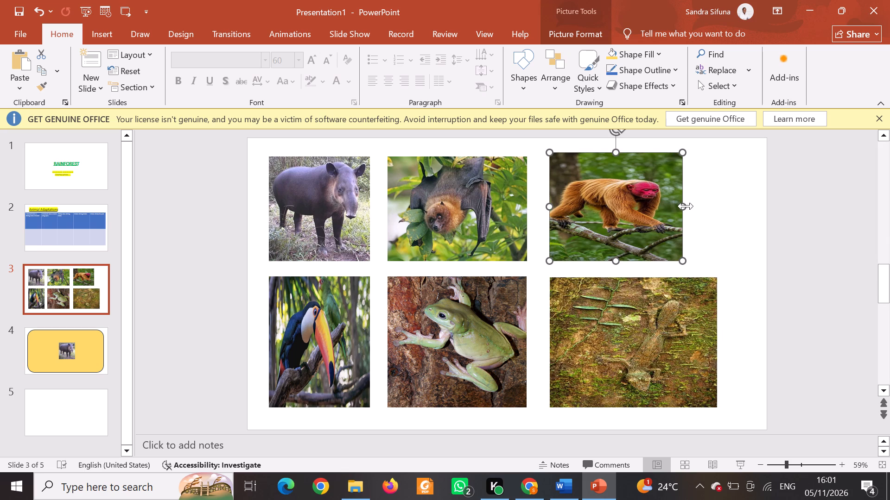
pyautogui.moveTo(686, 206); pyautogui.dragTo(706, 197)
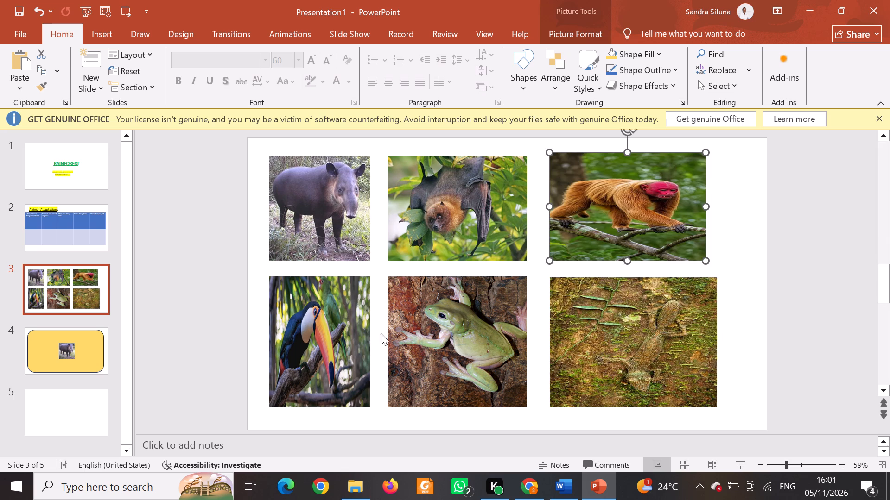
pyautogui.click(369, 339)
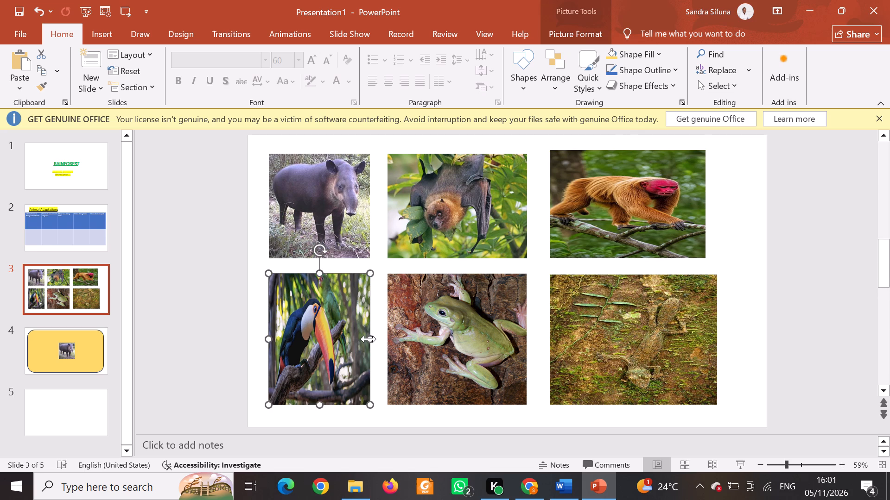
pyautogui.moveTo(369, 339); pyautogui.dragTo(376, 339)
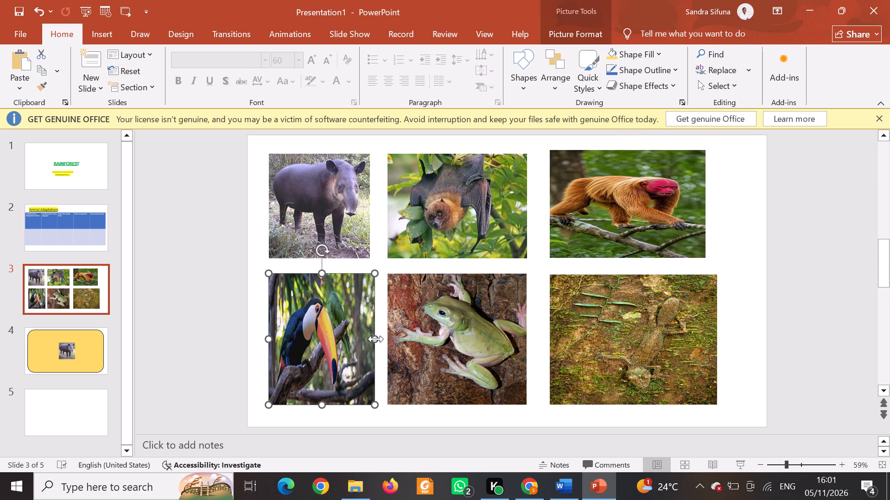
pyautogui.click(591, 350)
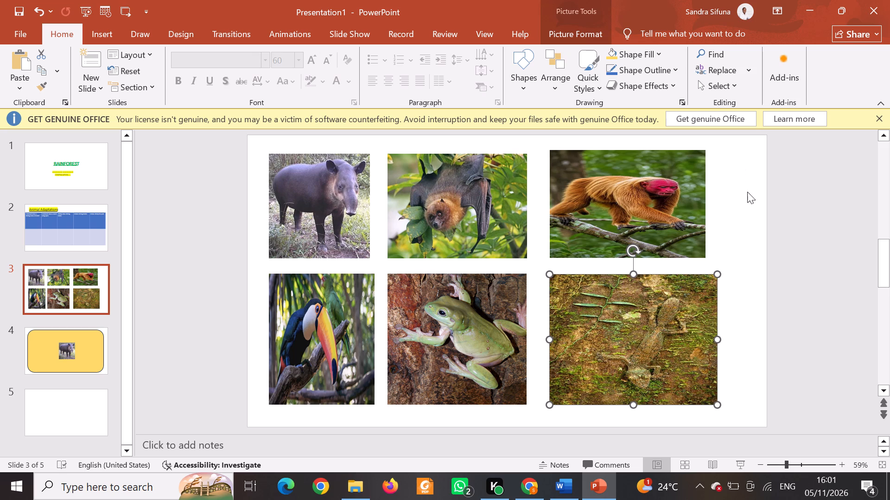
pyautogui.click(744, 203)
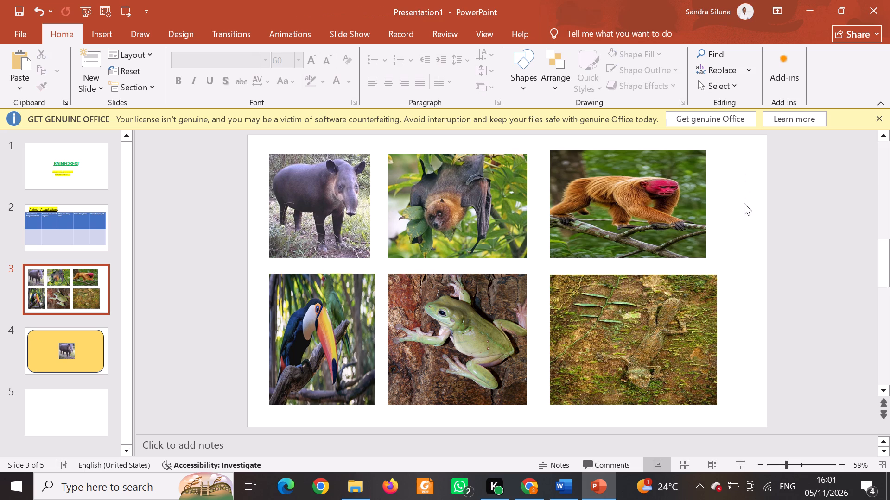
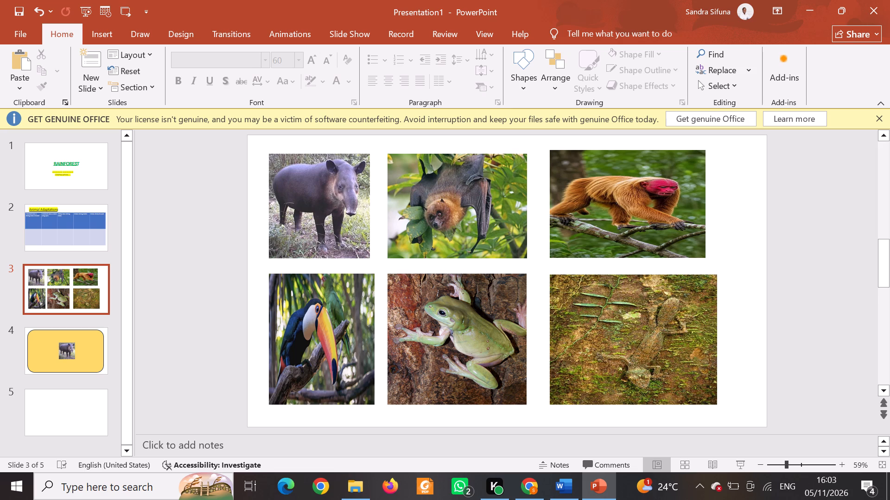
# Shorten the trail of dots after CONTINUATION in the title slide's subtitle to a single three-dot ellipsis.
pyautogui.scroll(-1, 551, 314)
pyautogui.scroll(1, 551, 314)
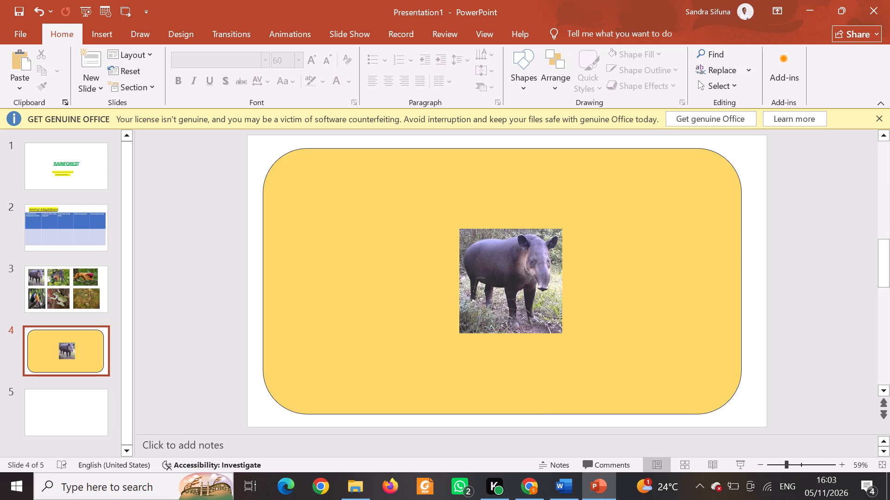
pyautogui.scroll(1, 551, 314)
pyautogui.click(64, 188)
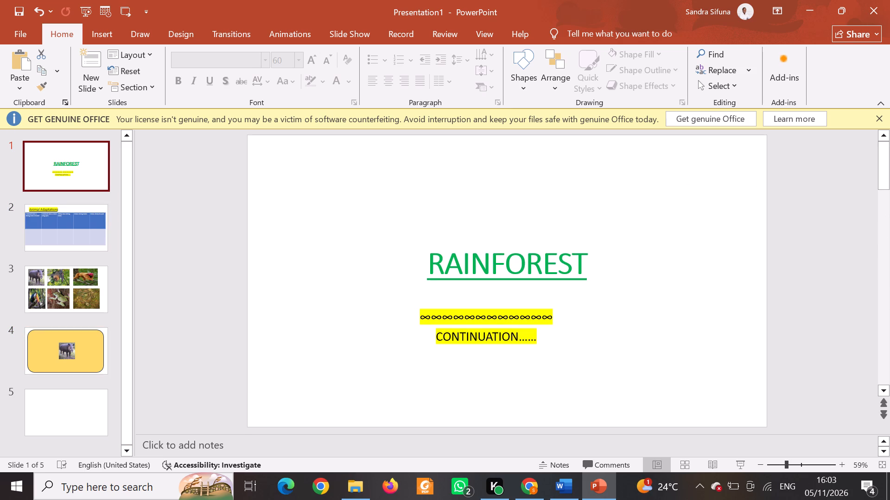
pyautogui.moveTo(438, 332); pyautogui.dragTo(442, 332)
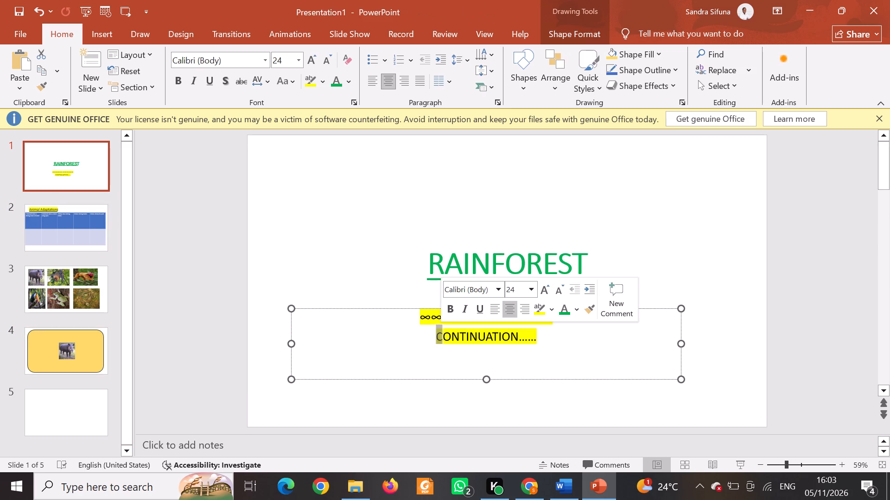
pyautogui.click(555, 336)
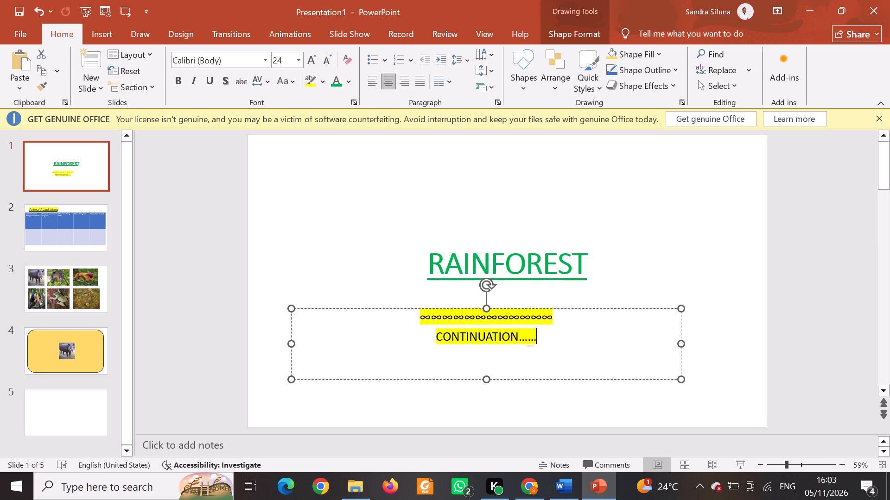
pyautogui.press('BackSpace')
pyautogui.press('BackSpace')
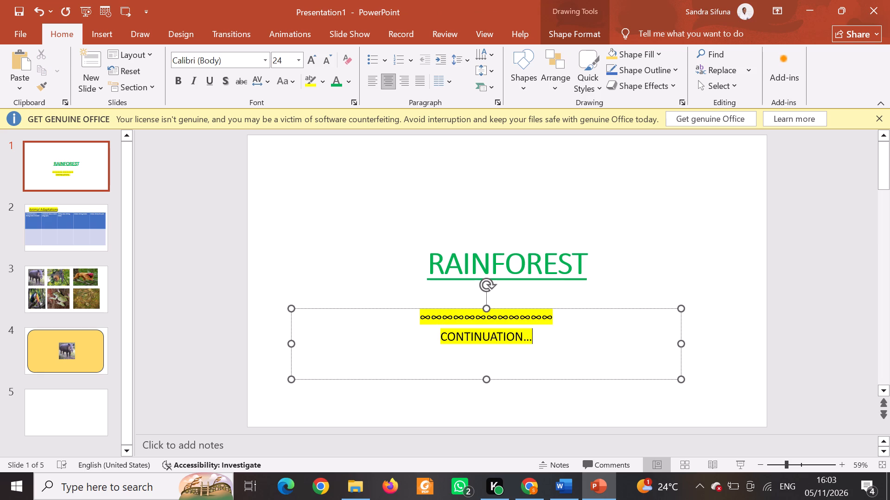
pyautogui.write('....')
pyautogui.press('BackSpace')
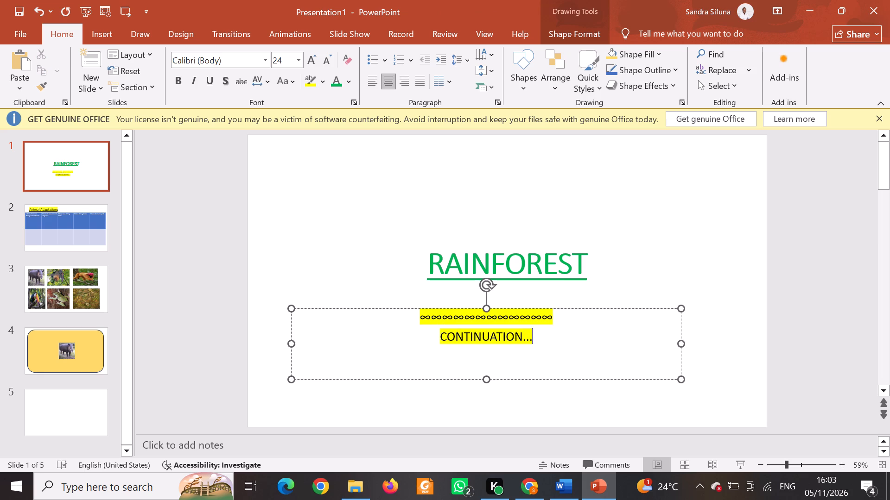
pyautogui.click(679, 182)
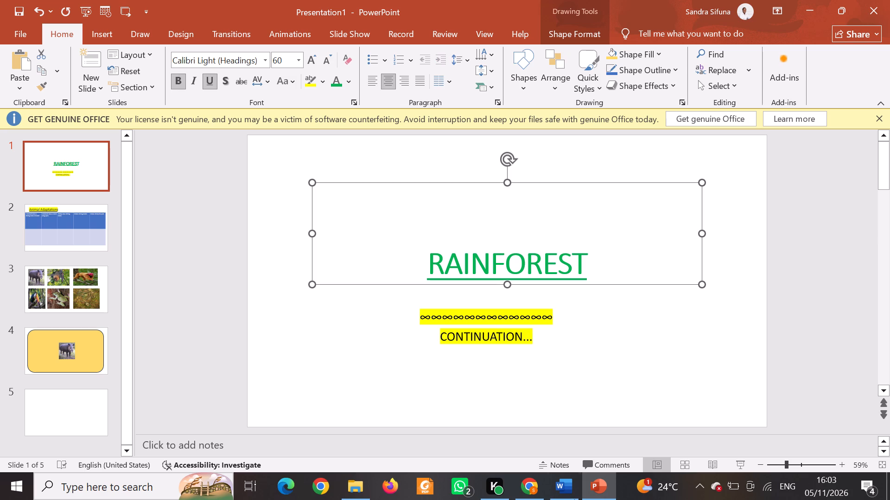
# Delete slide 4, which holds the yellow rounded rectangle with the tapir picture.
pyautogui.click(44, 217)
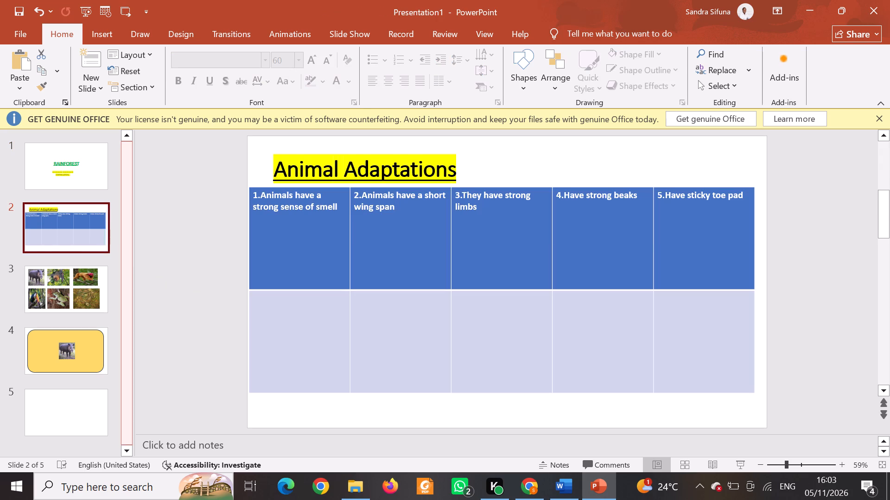
pyautogui.click(70, 293)
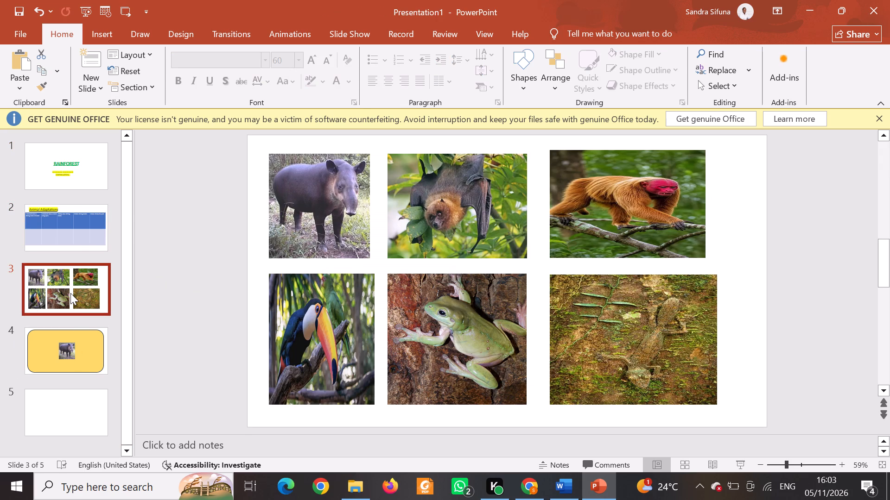
pyautogui.click(83, 347)
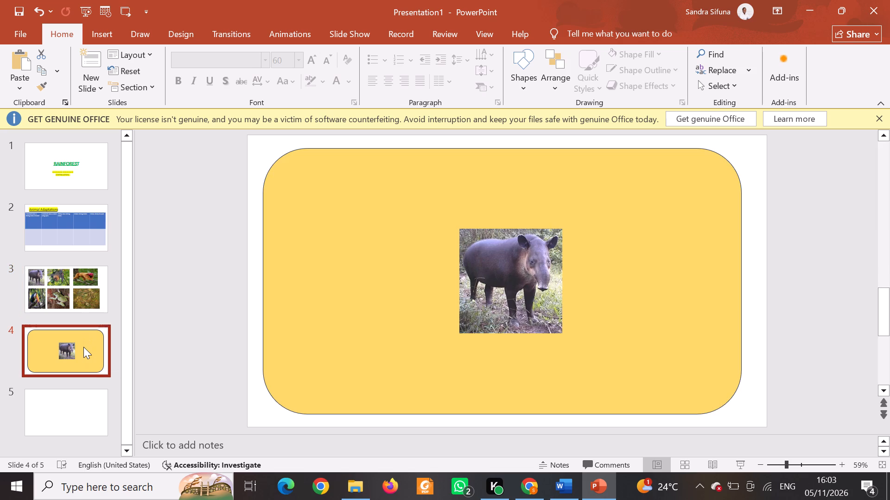
pyautogui.click(83, 347)
pyautogui.press('BackSpace')
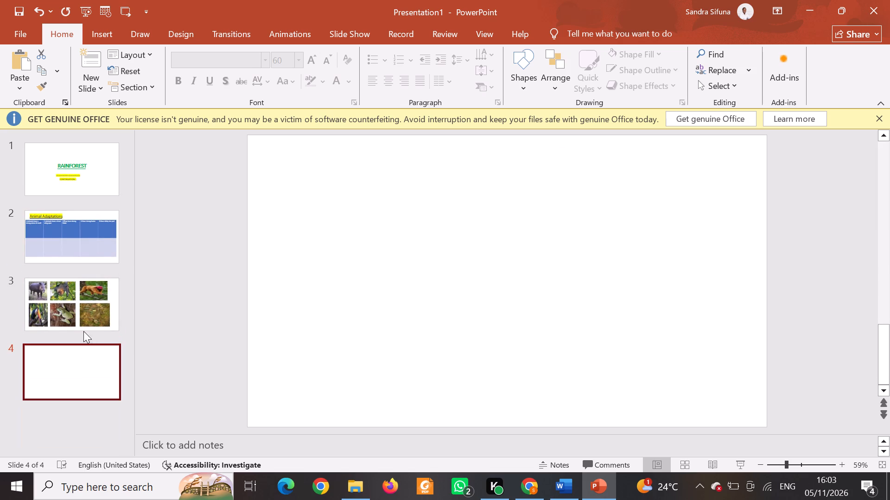
# Return to slide 2, switch to Chrome and search Google's all results for "why do animals in the rainforest have a strong sense of smell".
pyautogui.click(84, 237)
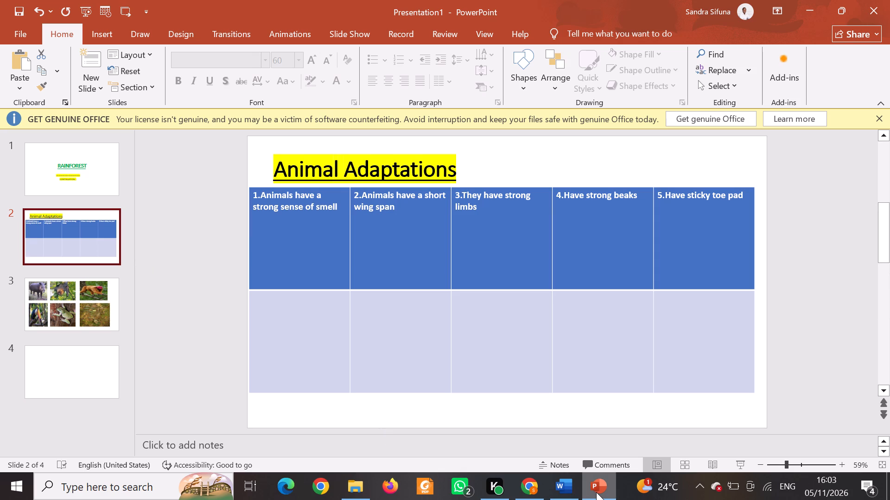
pyautogui.click(523, 484)
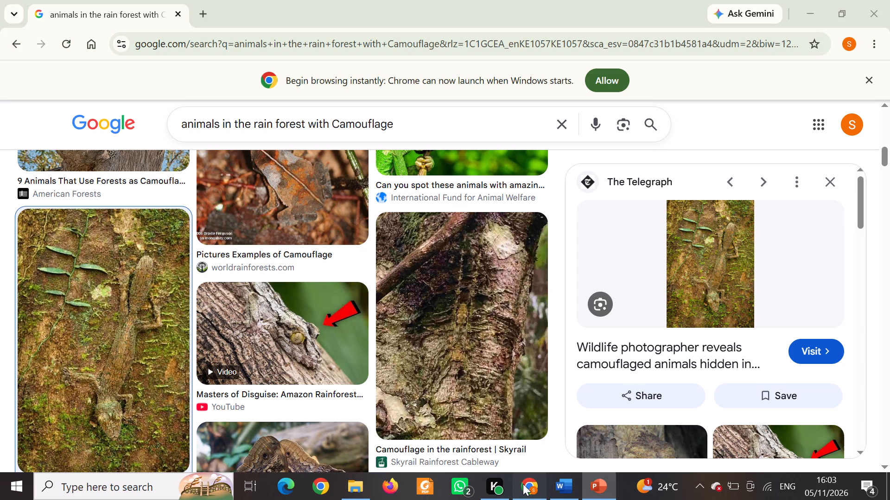
pyautogui.click(564, 126)
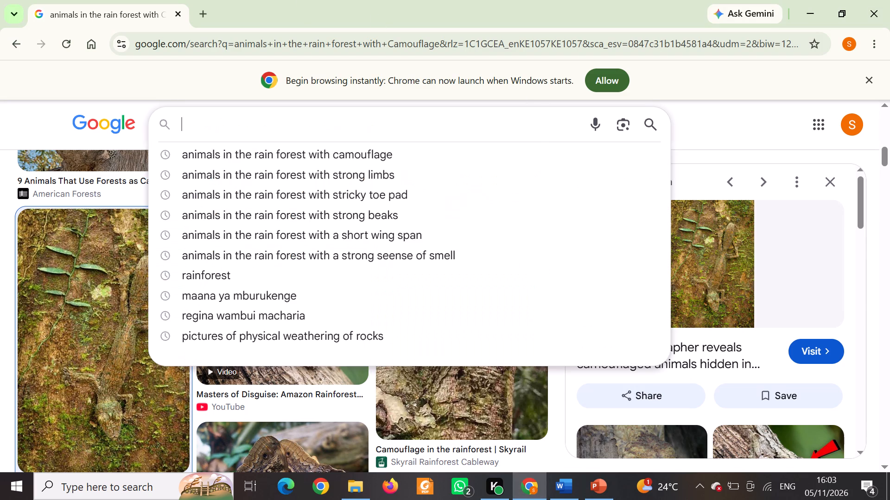
pyautogui.write('why do animals in the raoi')
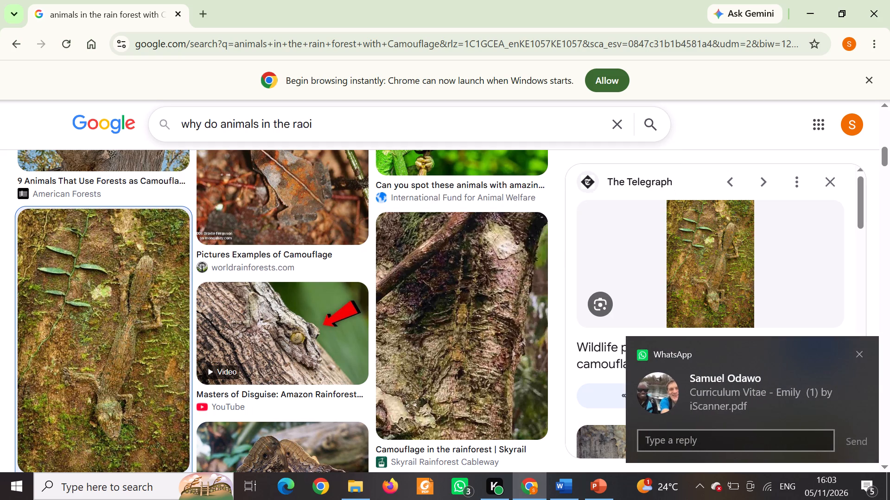
pyautogui.press('BackSpace')
pyautogui.press('BackSpace')
pyautogui.press('i')
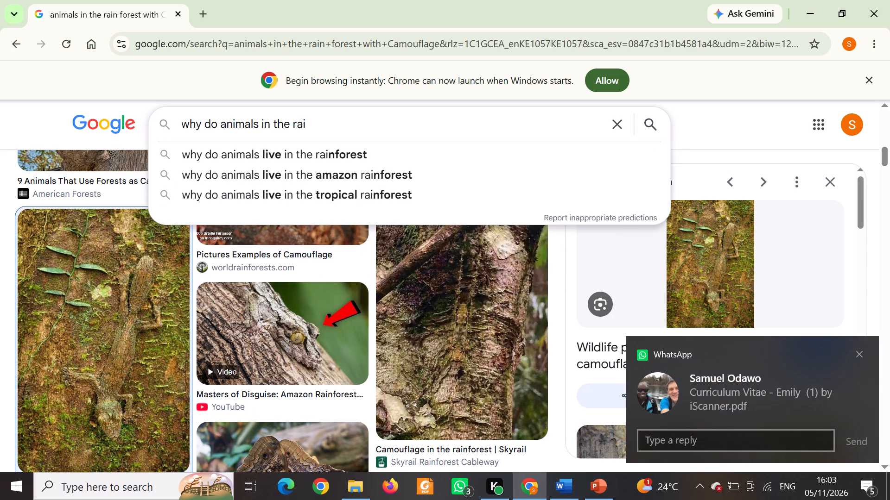
pyautogui.write('nforest have a')
pyautogui.press('space')
pyautogui.write('strong sense')
pyautogui.press('space')
pyautogui.write('of smell')
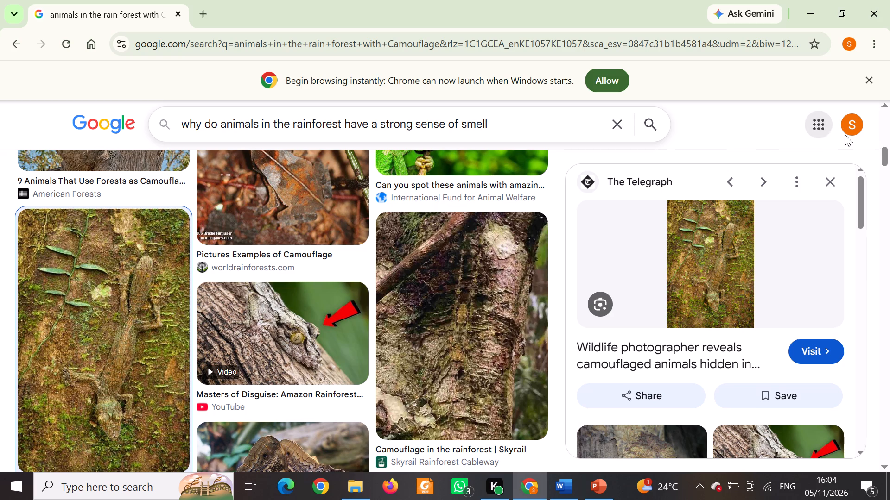
pyautogui.click(647, 122)
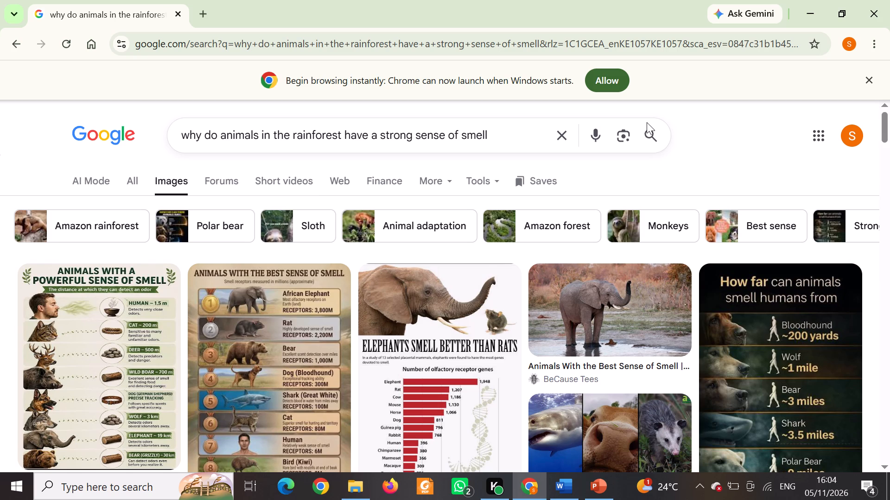
pyautogui.hscroll(1, 647, 122)
pyautogui.click(136, 176)
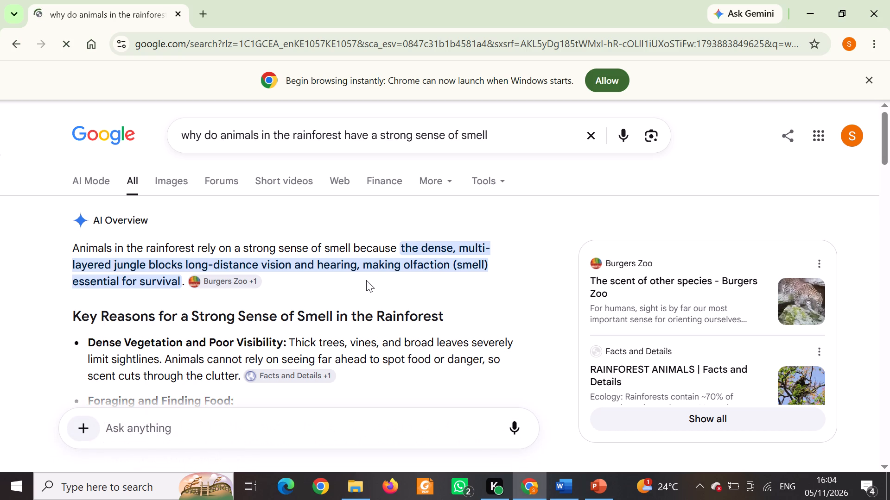
# Arrange Chrome with the search results and PowerPoint with slide 2 side by side, each filling half the screen.
pyautogui.press('super+Left')
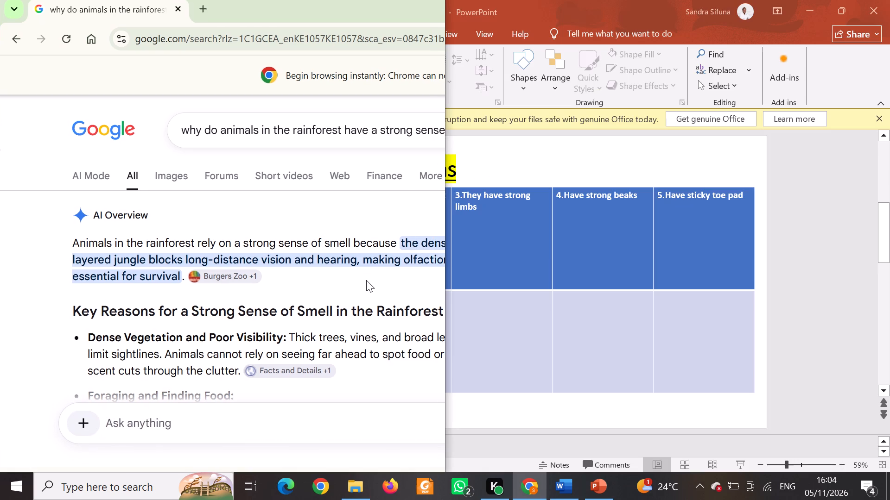
pyautogui.click(866, 280)
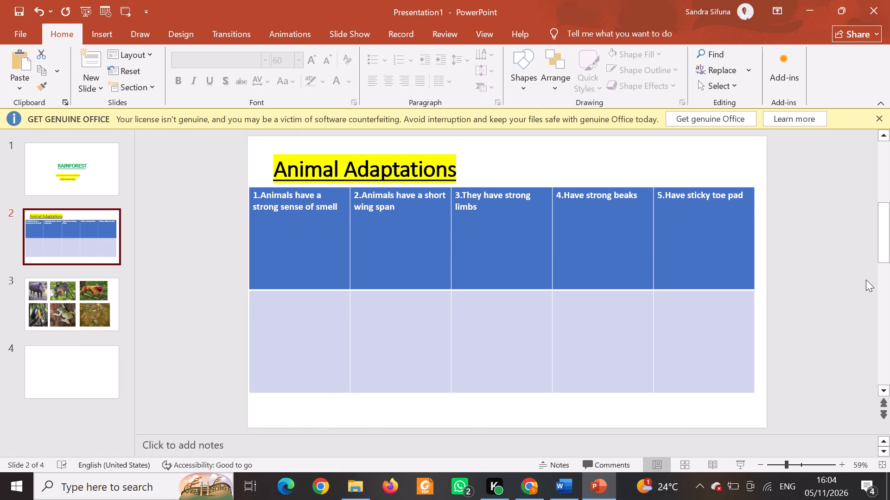
pyautogui.press('super+Right')
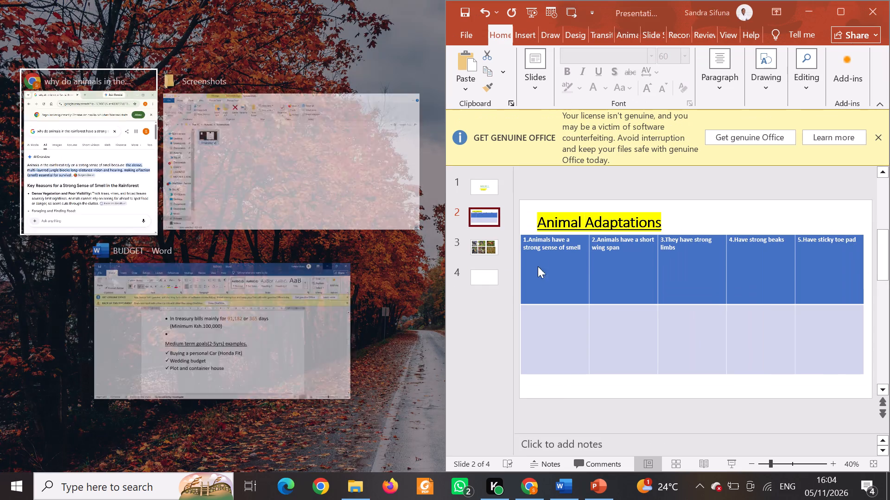
pyautogui.click(30, 175)
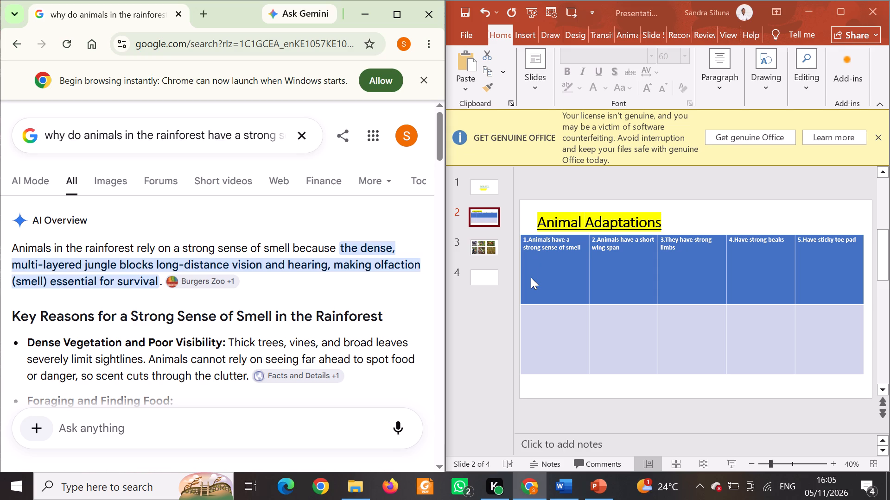
# Read the AI Overview's key reasons why rainforest animals have a strong sense of smell.
pyautogui.scroll(-1, 531, 277)
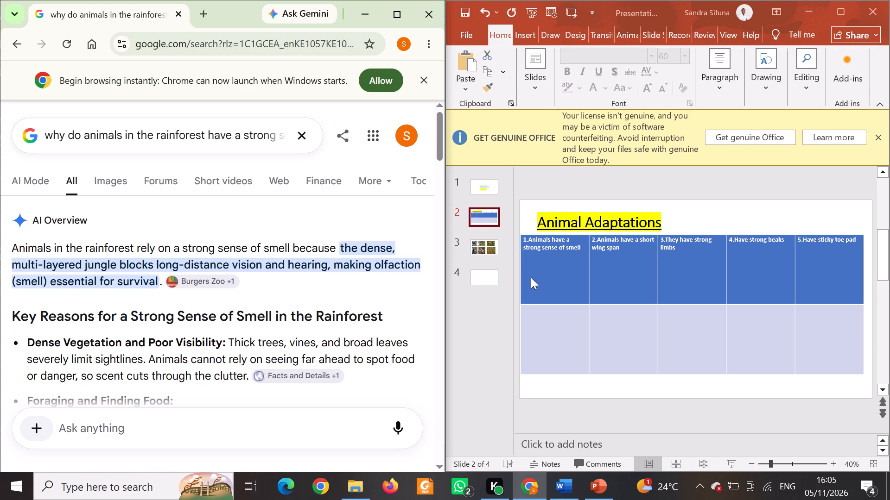
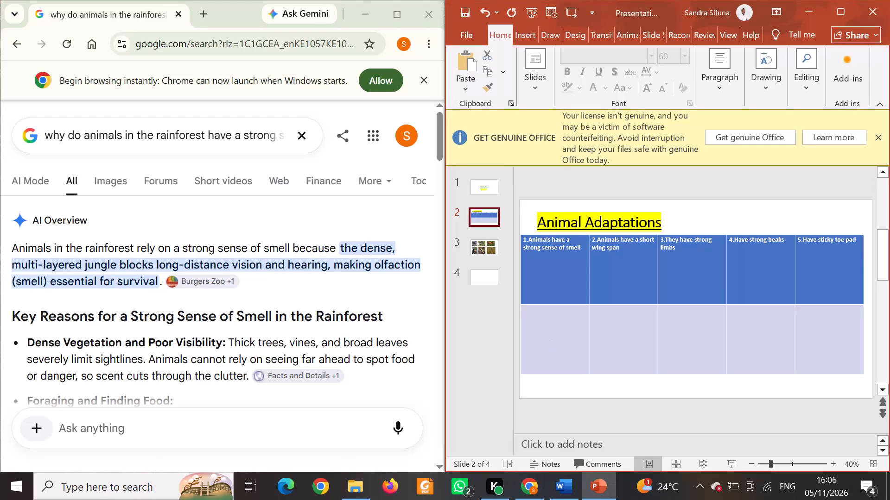
# In PowerPoint, begin the reason in the table cell below "1.Animals have a strong sense of smell" with "It is because".
pyautogui.click(536, 317)
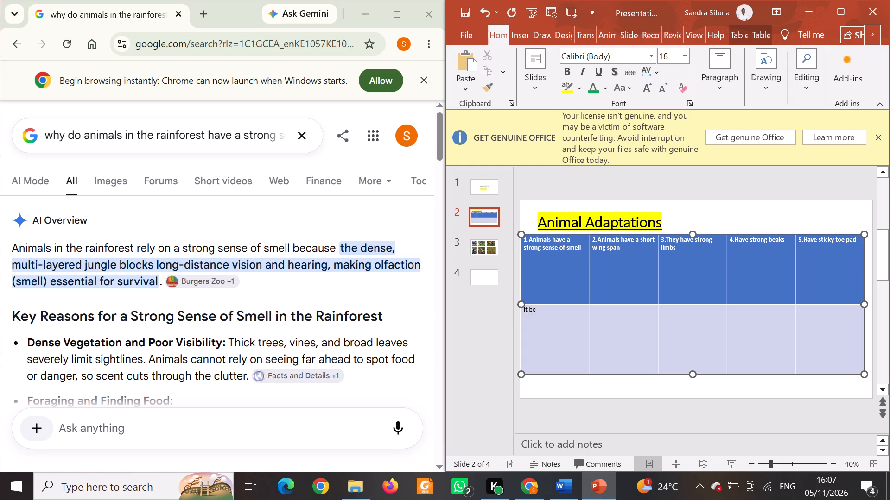
pyautogui.press('BackSpace')
pyautogui.press('BackSpace')
pyautogui.write('is becau')
pyautogui.write('se')
pyautogui.press('space')
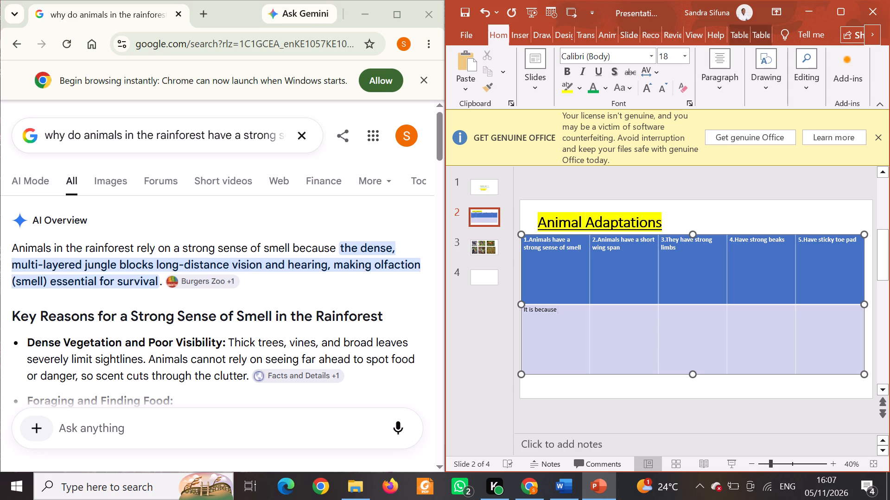
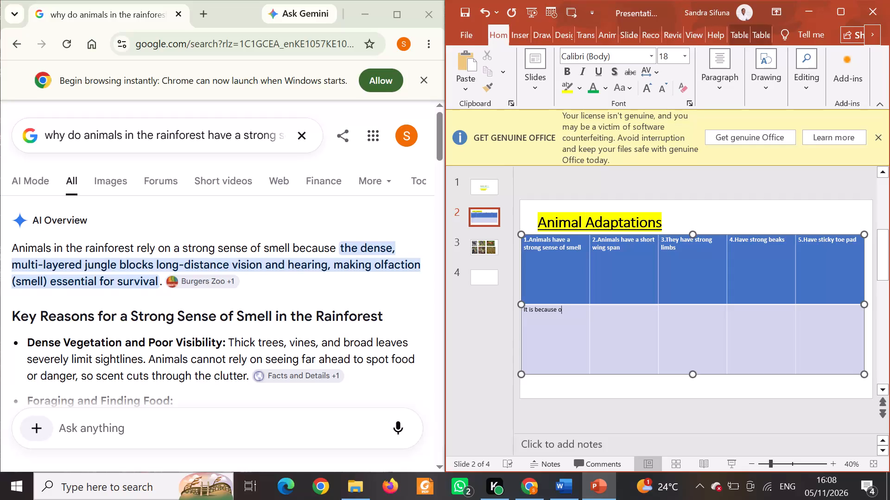
# Continue the reason below "1.Animals have a strong sense of smell" so it reads "It is because of the dense multilayered jungle blocks".
pyautogui.write('f the dense multilayed')
pyautogui.press('space')
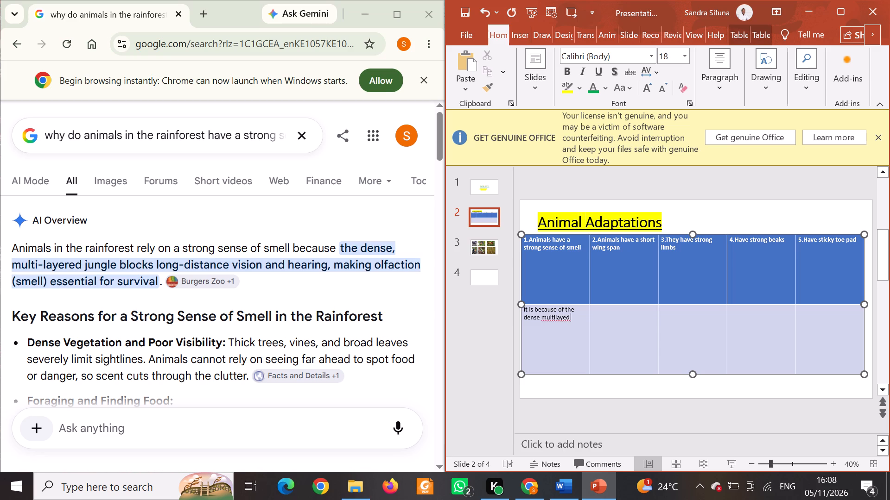
pyautogui.press('BackSpace')
pyautogui.press('BackSpace')
pyautogui.write('red')
pyautogui.press('space')
pyautogui.write('jungle blocks')
pyautogui.press('space')
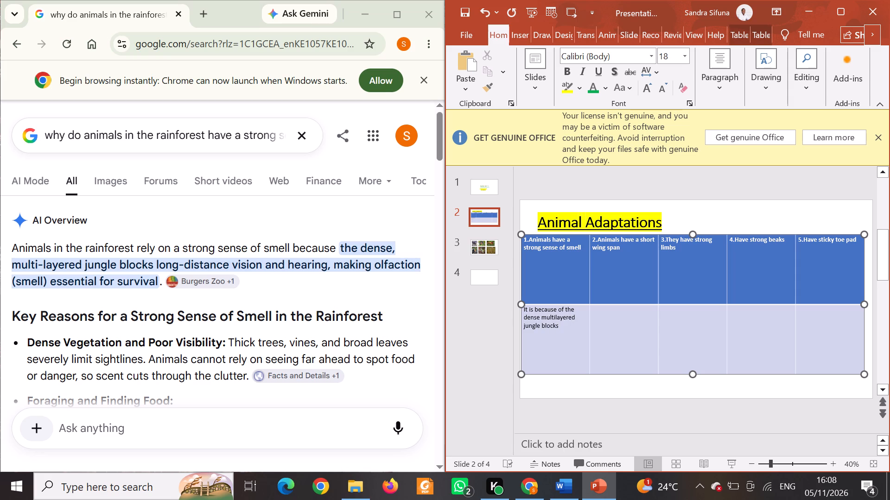
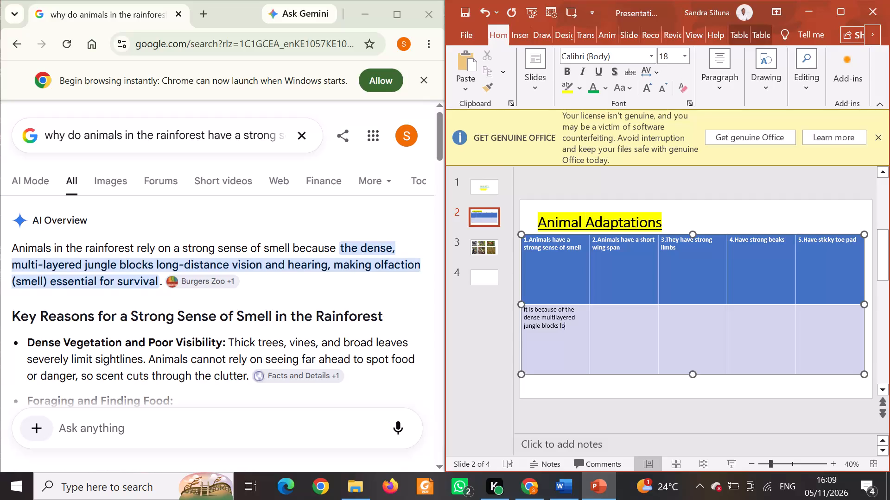
# Continue the reason below "1.Animals have a strong sense of smell" after "jungle blocks" with "long distance".
pyautogui.write('ng distance')
pyautogui.press('space')
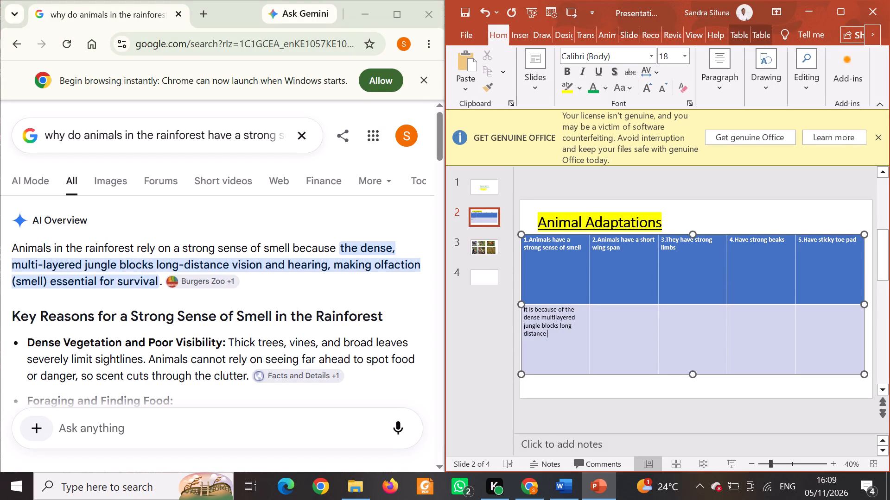
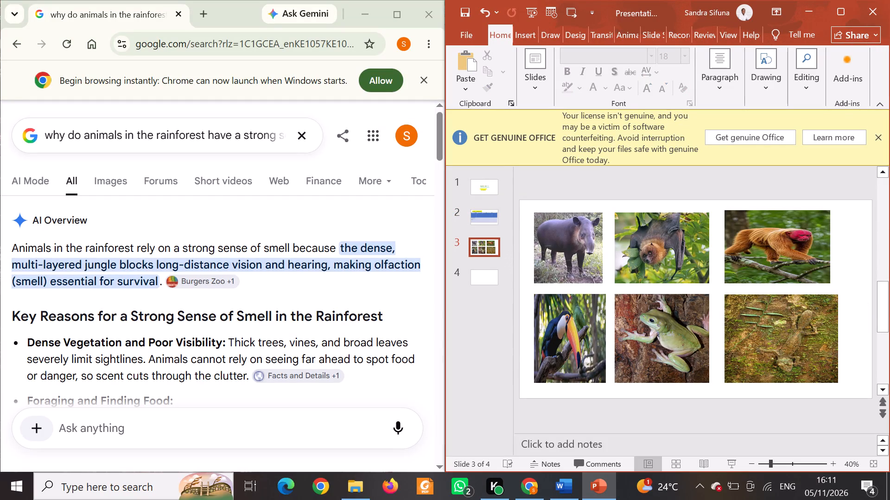
# On slide 2, hyphenate "long-distance" in the reason below "1.Animals have a strong sense of smell".
pyautogui.click(482, 220)
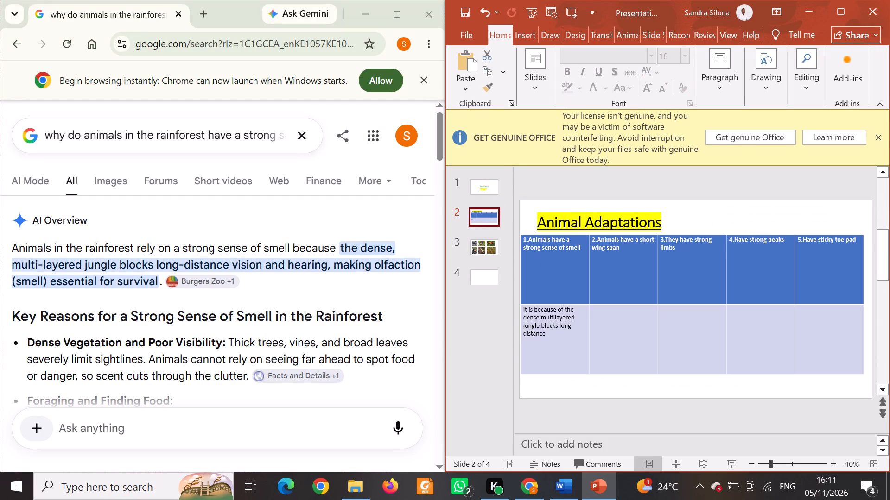
pyautogui.moveTo(551, 335); pyautogui.dragTo(587, 319)
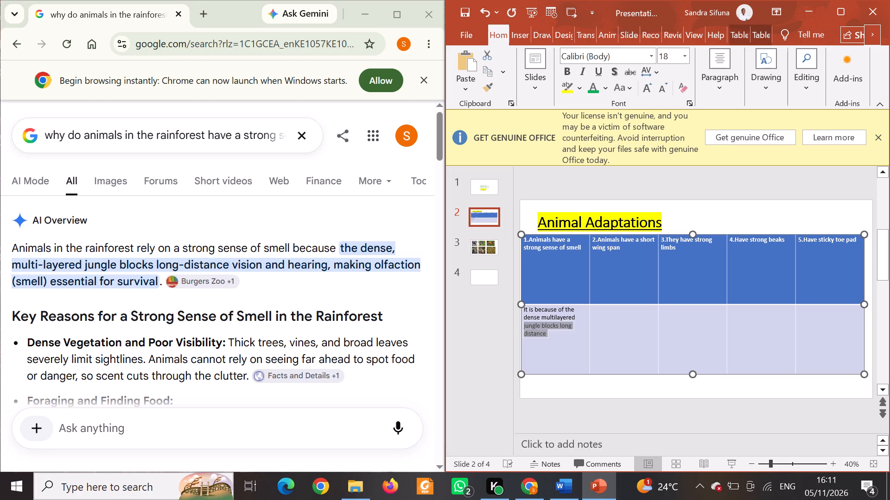
pyautogui.moveTo(587, 319); pyautogui.dragTo(573, 328)
pyautogui.click(573, 328)
pyautogui.press('BackSpace')
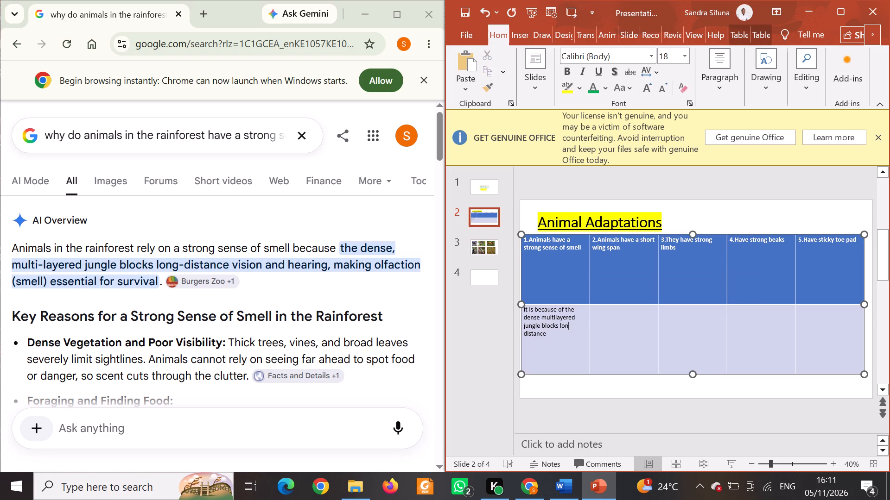
pyautogui.press('-')
pyautogui.press('BackSpace')
pyautogui.write('g-')
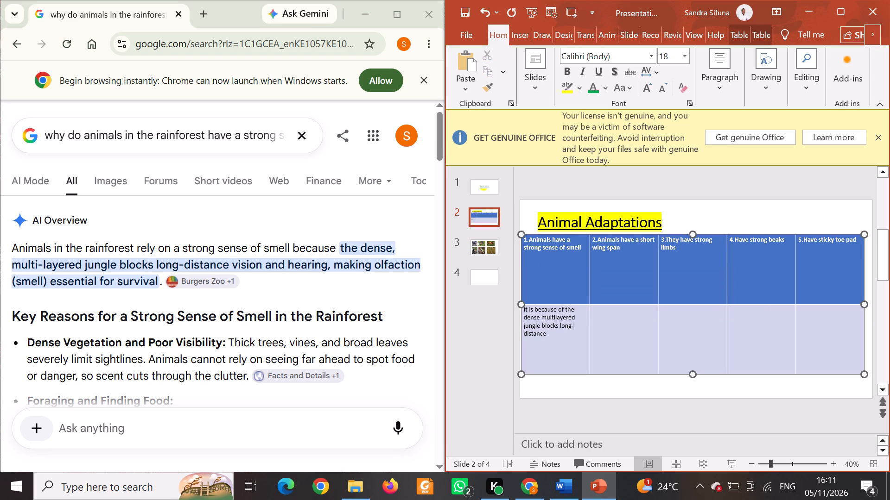
# Complete the strong-sense-of-smell reason after "long-distance" with "vision and hearing ,making olfaction(smell) essential to survival".
pyautogui.click(551, 337)
pyautogui.write('visiio')
pyautogui.press('BackSpace')
pyautogui.press('BackSpace')
pyautogui.write('on and heary')
pyautogui.press('BackSpace')
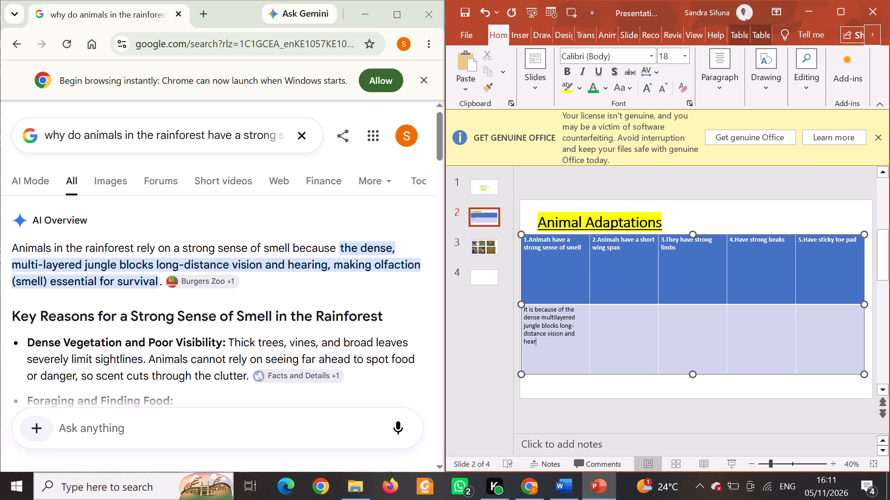
pyautogui.write('ring')
pyautogui.press('space')
pyautogui.write(',making o')
pyautogui.write('lfaction')
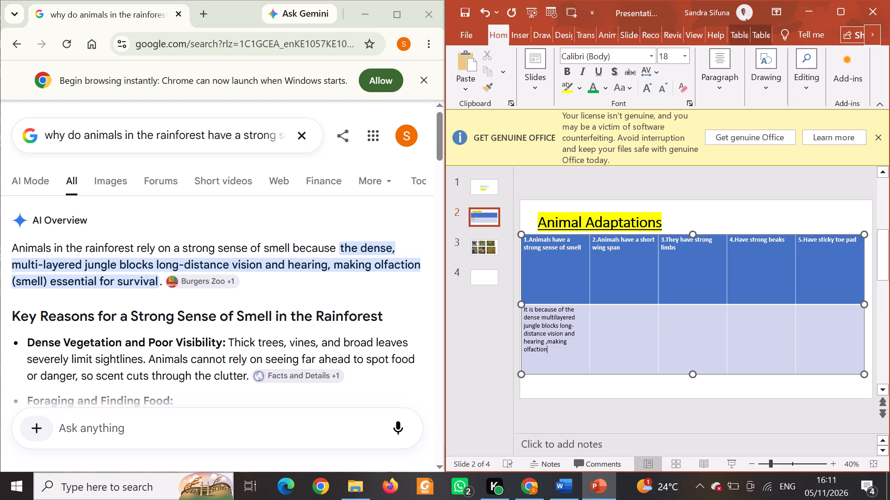
pyautogui.write('(smell)')
pyautogui.press('space')
pyautogui.write('essential to s')
pyautogui.write('urvi')
pyautogui.write('val')
pyautogui.click(616, 314)
# In Chrome, search Google for "why do animals in the rainforest have a short wing span".
pyautogui.click(255, 137)
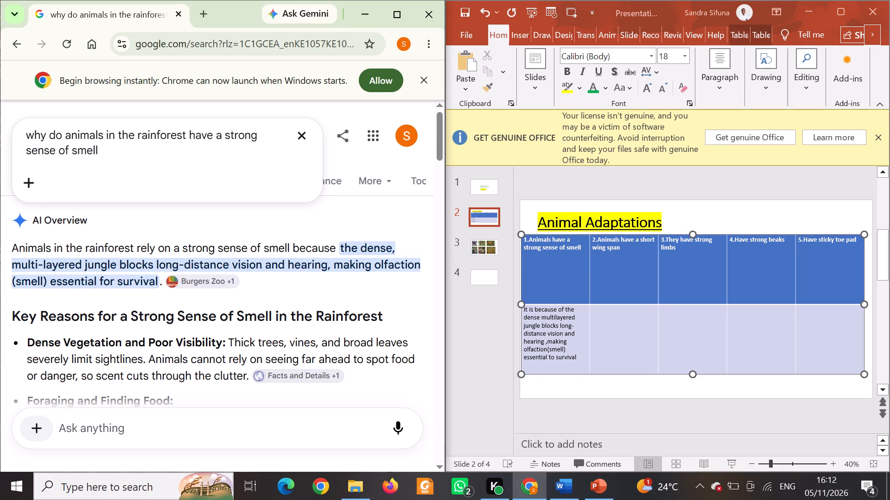
pyautogui.click(112, 151)
pyautogui.press('BackSpace')
pyautogui.press('BackSpace')
pyautogui.press('BackSpace')
pyautogui.press('BackSpace')
pyautogui.press('BackSpace')
pyautogui.press('BackSpace')
pyautogui.press('BackSpace')
pyautogui.press('BackSpace')
pyautogui.press('BackSpace')
pyautogui.press('BackSpace')
pyautogui.press('BackSpace')
pyautogui.press('BackSpace')
pyautogui.press('BackSpace')
pyautogui.press('BackSpace')
pyautogui.press('BackSpace')
pyautogui.press('BackSpace')
pyautogui.press('BackSpace')
pyautogui.press('BackSpace')
pyautogui.press('BackSpace')
pyautogui.press('BackSpace')
pyautogui.press('BackSpace')
pyautogui.press('BackSpace')
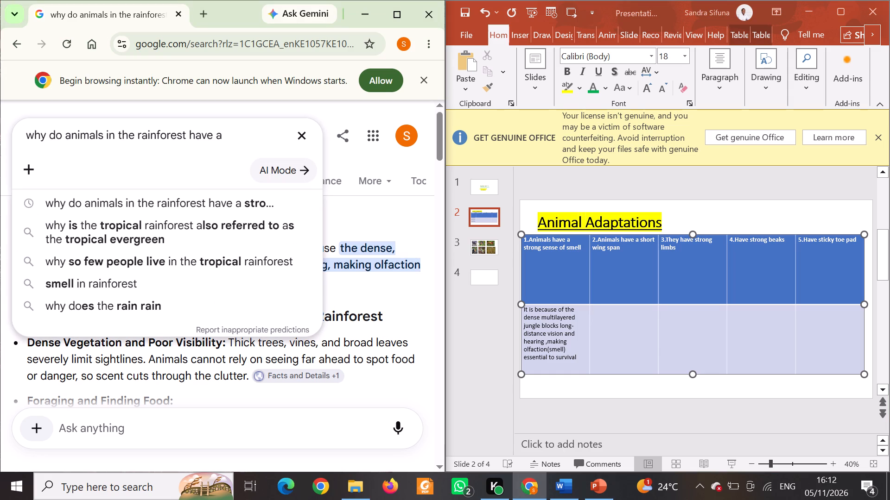
pyautogui.press('space')
pyautogui.write('short wing')
pyautogui.press('space')
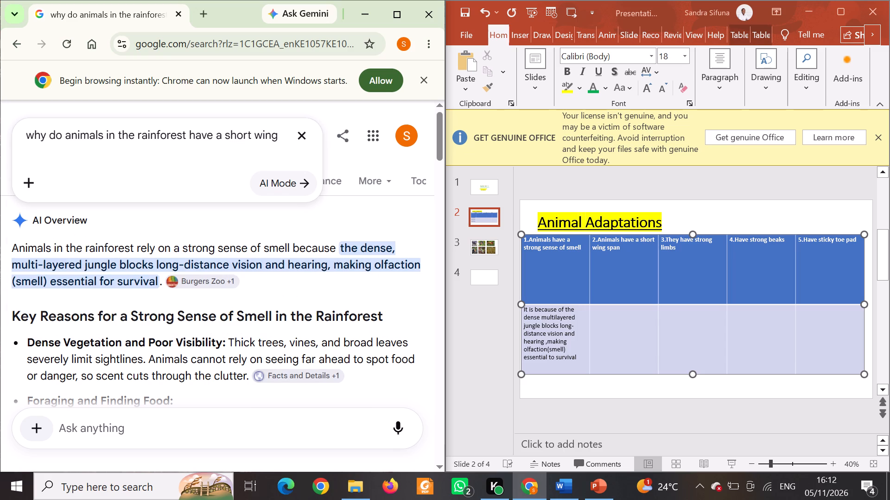
pyautogui.write('span')
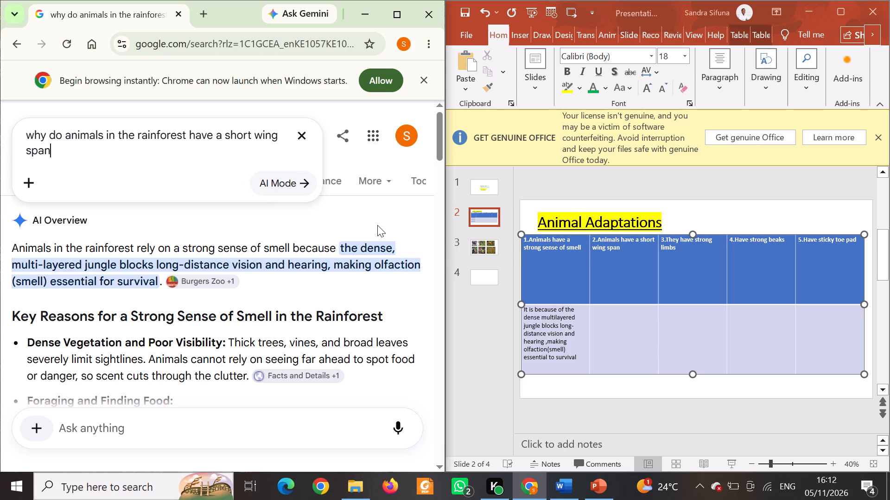
pyautogui.press('Return')
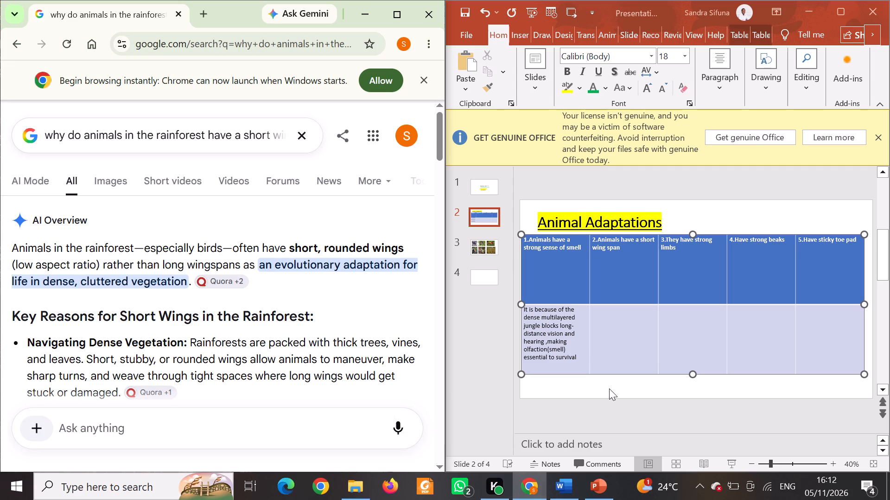
# Return to PowerPoint and begin the reason in the empty cell below "2.Animals have a short wing span".
pyautogui.click(616, 319)
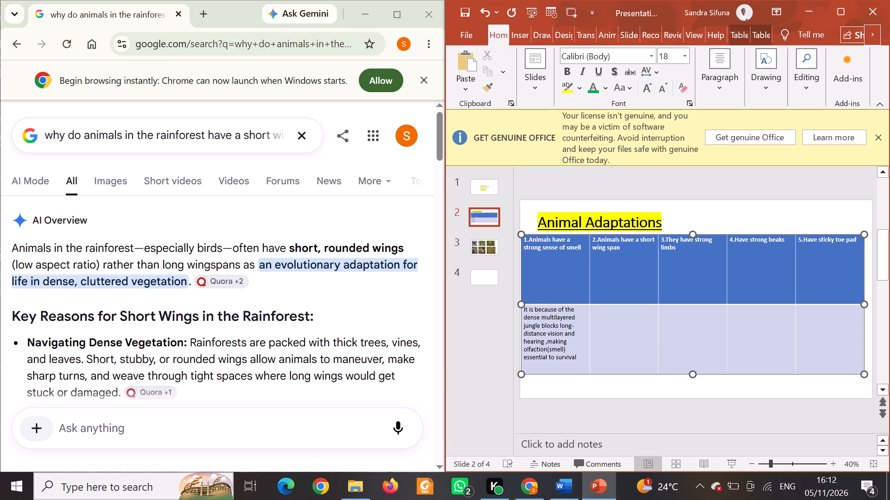
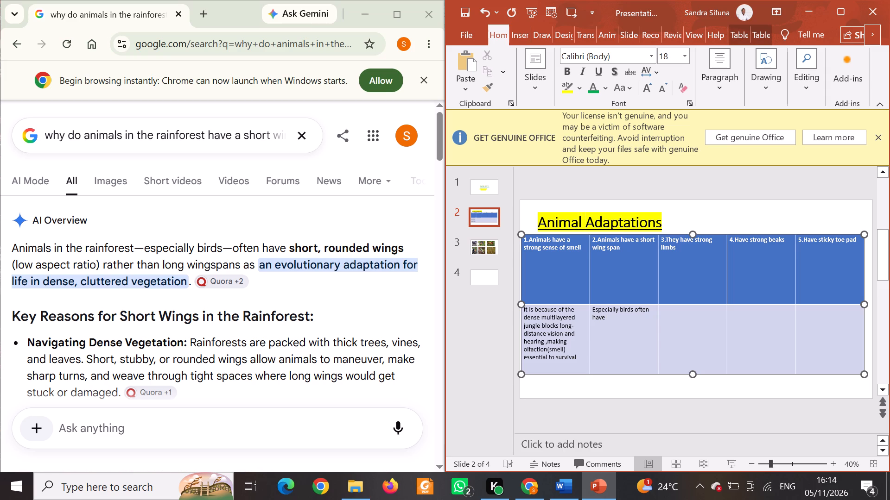
# Complete the short-wing-span reason after "Especially birds often have" with "short,rounded wings as an evolutionary adaptation for life in dense ,cluttured vegetation".
pyautogui.write('short')
pyautogui.write(',rounded')
pyautogui.press('space')
pyautogui.write('wings')
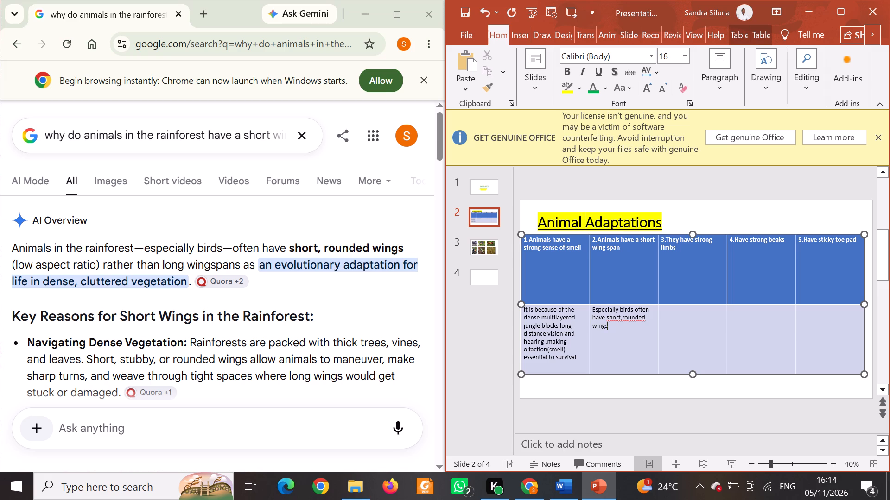
pyautogui.press('space')
pyautogui.write('as an')
pyautogui.press('space')
pyautogui.write('evol')
pyautogui.write('utionary')
pyautogui.press('space')
pyautogui.write('adao')
pyautogui.press('BackSpace')
pyautogui.write('ptation')
pyautogui.press('space')
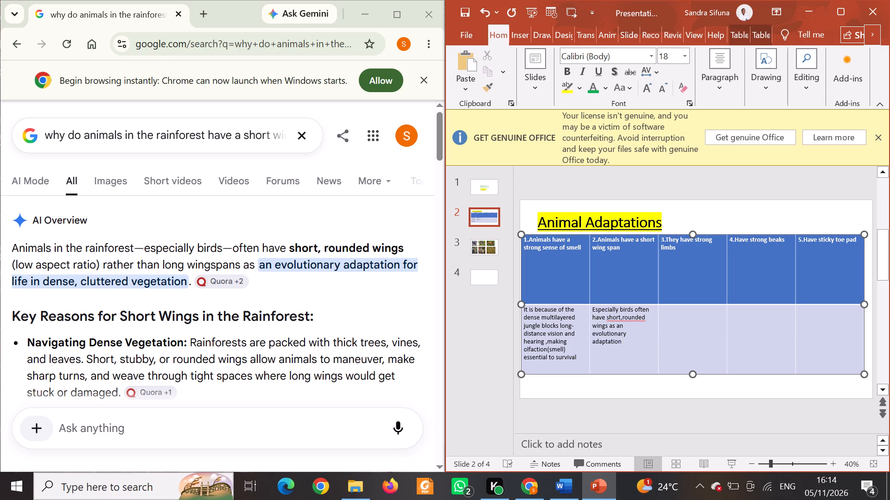
pyautogui.write('for life')
pyautogui.press('space')
pyautogui.write('in dende')
pyautogui.press('BackSpace')
pyautogui.press('BackSpace')
pyautogui.write('se')
pyautogui.press('space')
pyautogui.write(',cluttured vegetation')
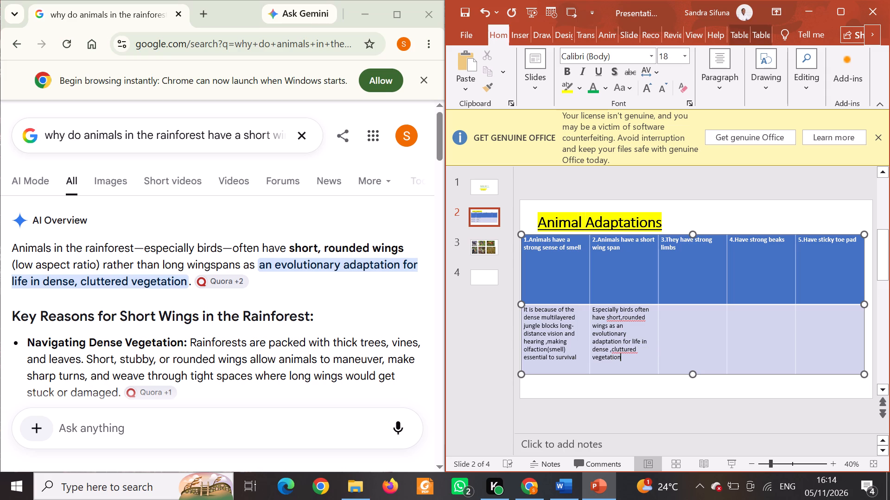
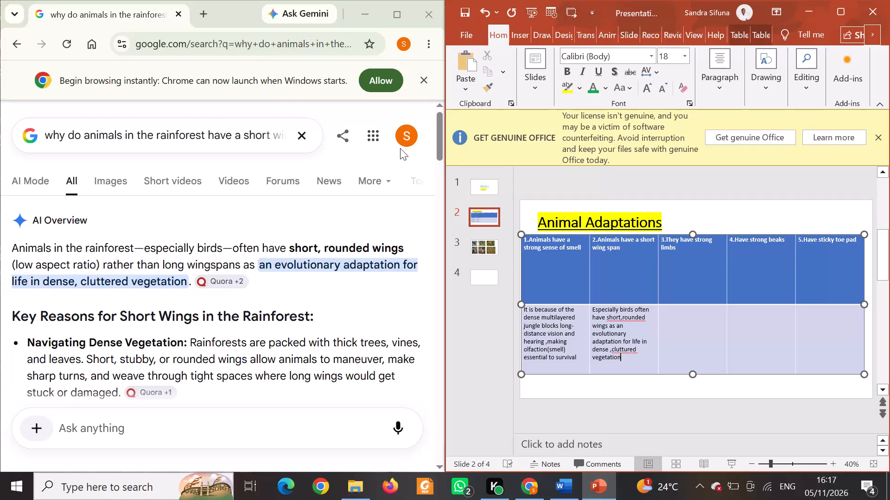
# Switch to Chrome and search Google for "why do animals in the rainforest have a strong limbs".
pyautogui.click(289, 137)
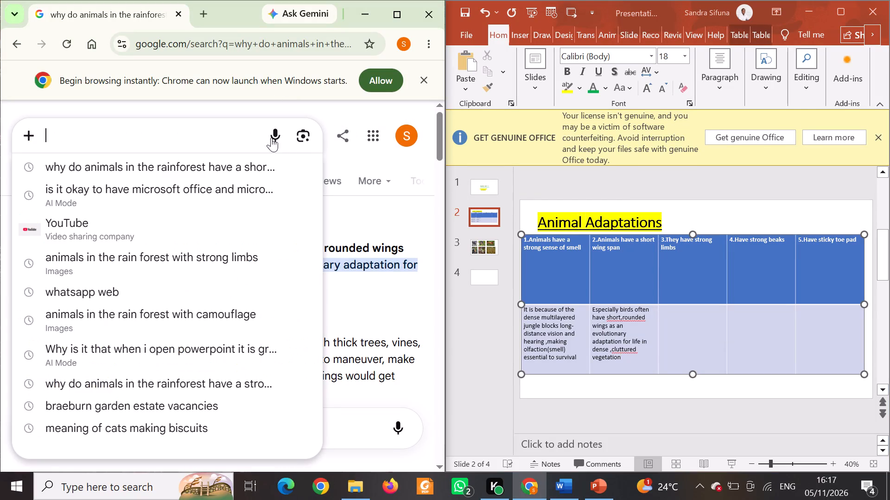
pyautogui.click(175, 167)
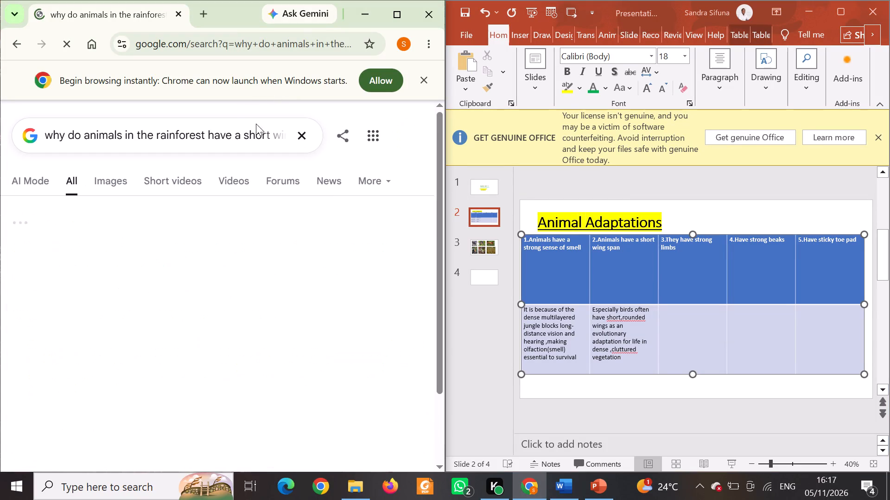
pyautogui.click(239, 130)
pyautogui.click(282, 140)
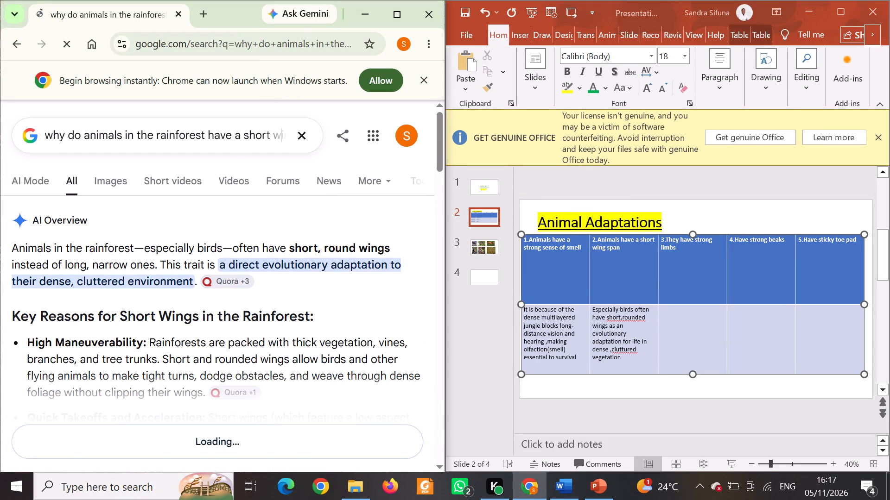
pyautogui.press('BackSpace')
pyautogui.press('BackSpace')
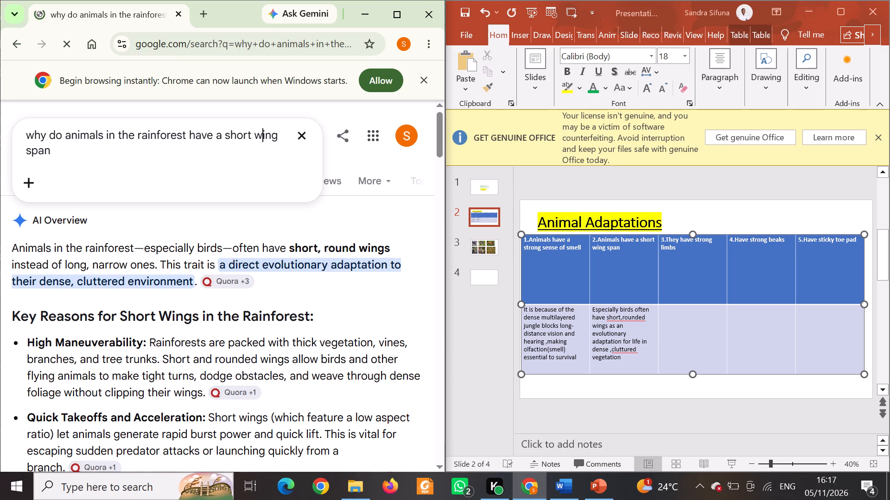
pyautogui.press('BackSpace')
pyautogui.press('BackSpace')
pyautogui.press('BackSpace')
pyautogui.press('BackSpace')
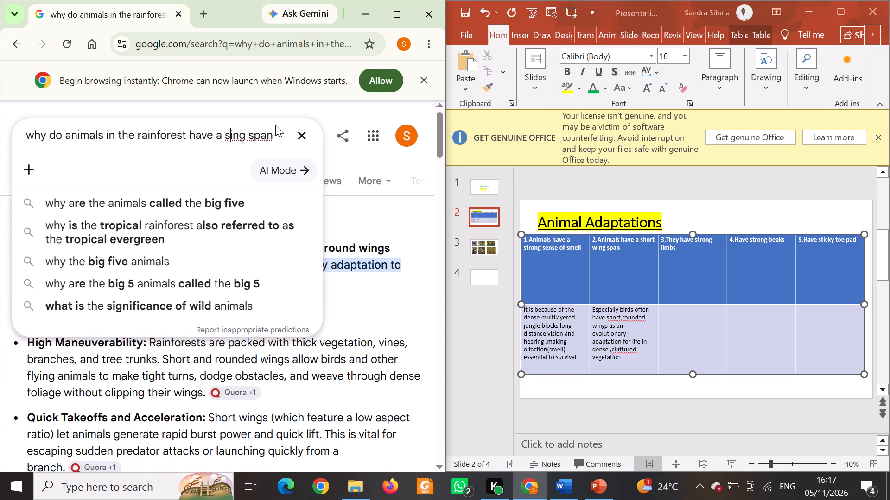
pyautogui.click(275, 129)
pyautogui.press('BackSpace')
pyautogui.press('BackSpace')
pyautogui.press('BackSpace')
pyautogui.press('BackSpace')
pyautogui.press('BackSpace')
pyautogui.press('BackSpace')
pyautogui.press('BackSpace')
pyautogui.press('BackSpace')
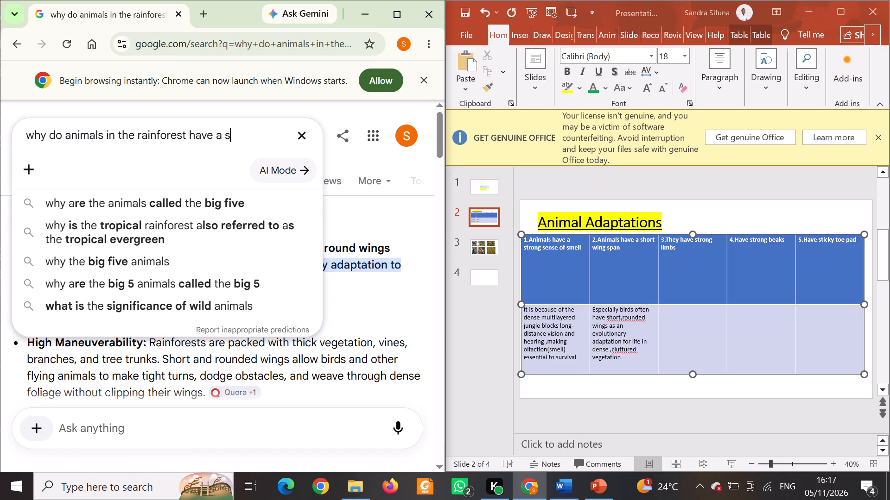
pyautogui.write('trong limbs')
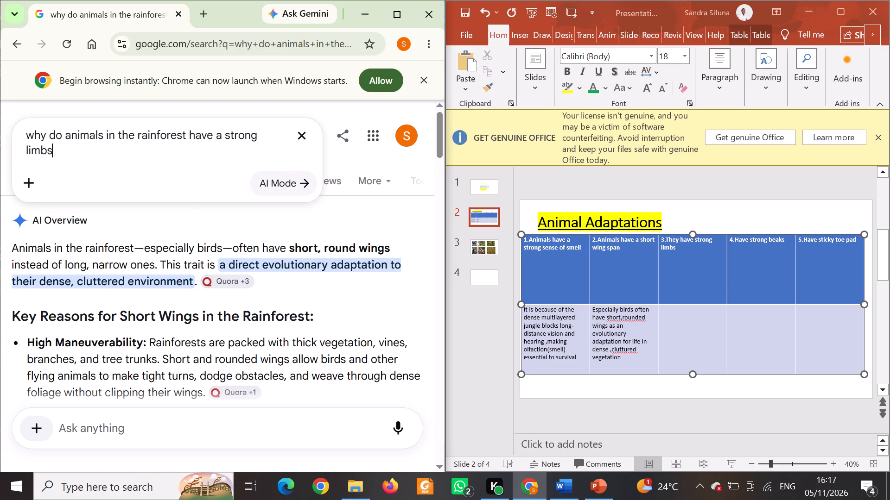
pyautogui.press('Return')
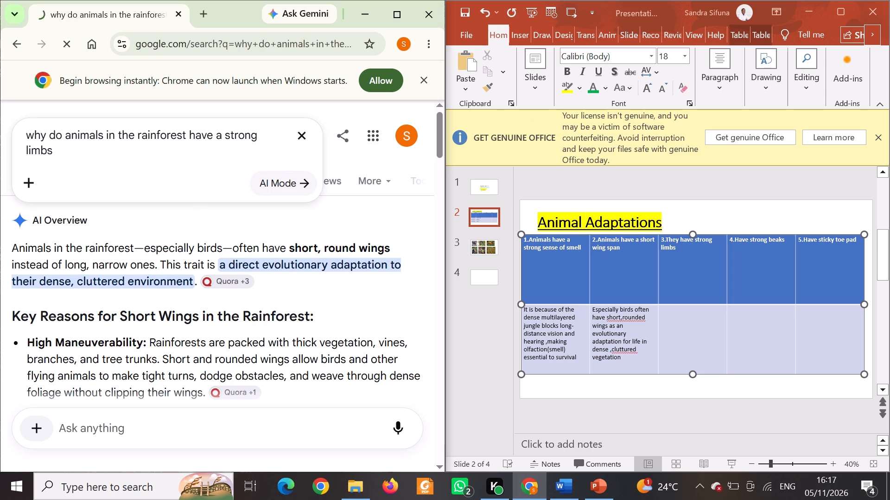
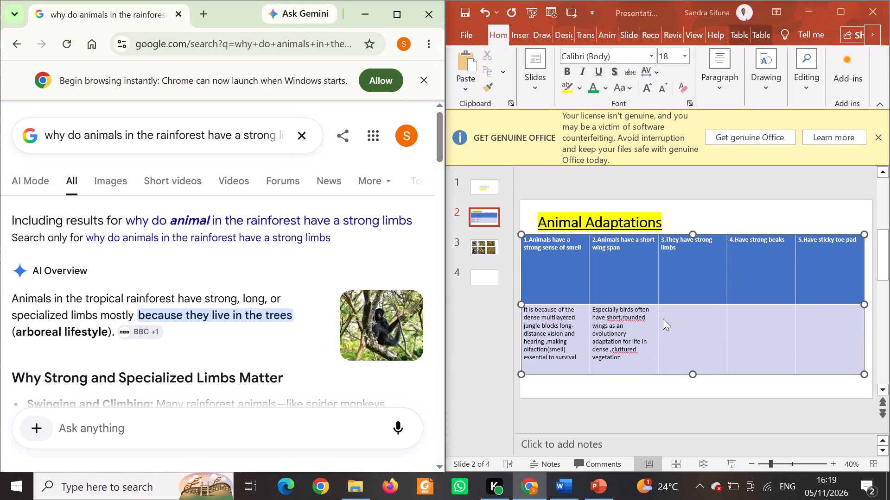
# Switch to PowerPoint and fill the cell below "3.They have strong limbs" with "Strong and long specialized limbs mostly because they live in the trees".
pyautogui.click(680, 312)
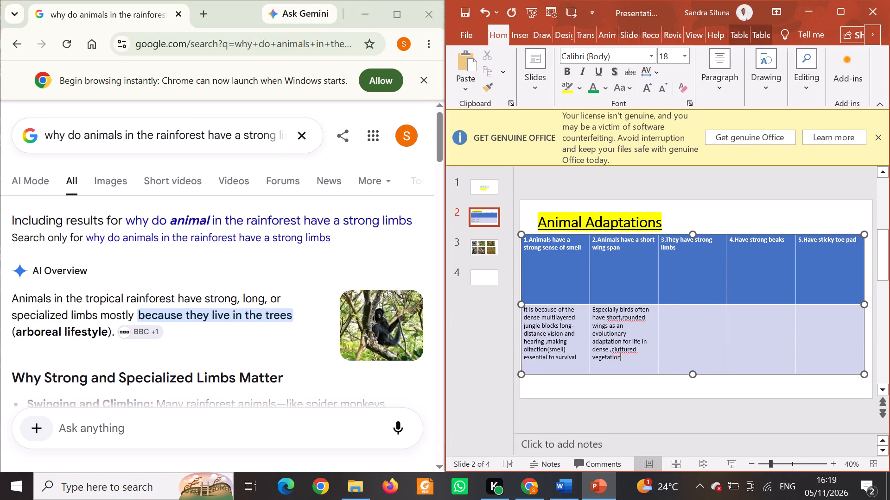
pyautogui.click(672, 320)
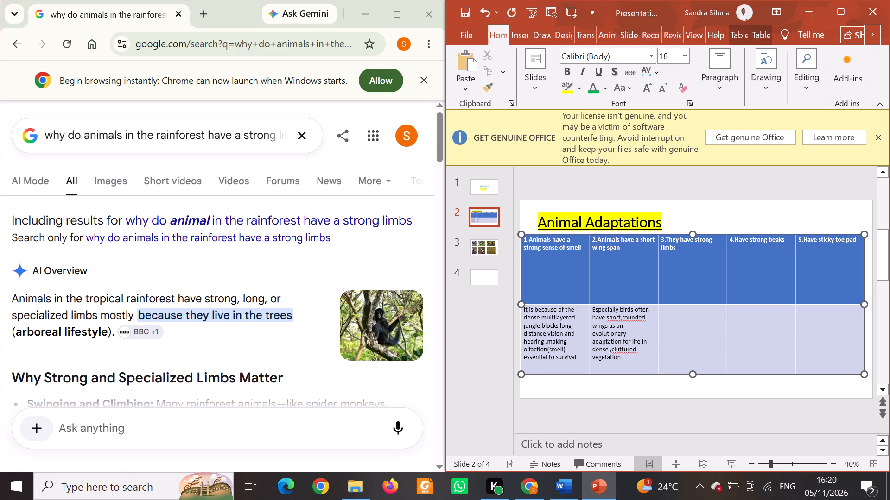
pyautogui.write('trong')
pyautogui.press('space')
pyautogui.write('and')
pyautogui.press('space')
pyautogui.write('long speciali')
pyautogui.write('zed')
pyautogui.press('space')
pyautogui.write('limbs most')
pyautogui.write('ly')
pyautogui.press('space')
pyautogui.write('becau')
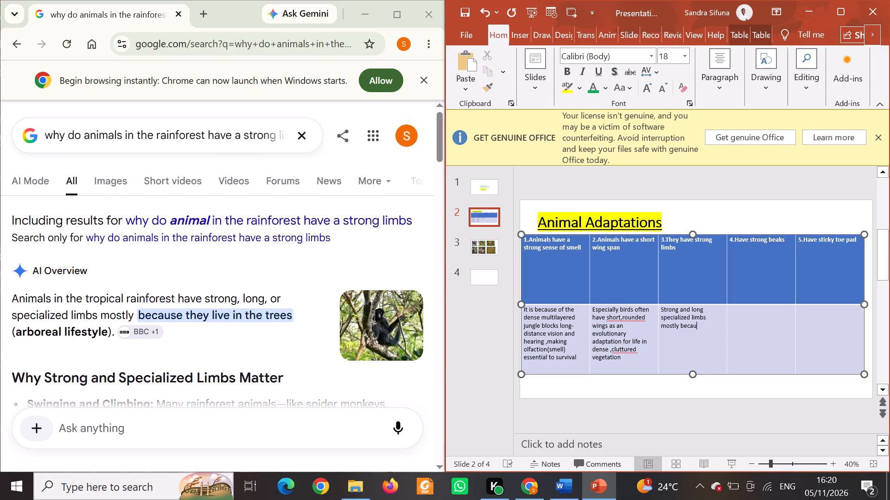
pyautogui.write('se')
pyautogui.press('space')
pyautogui.write('they')
pyautogui.press('space')
pyautogui.write('live')
pyautogui.press('space')
pyautogui.write('in')
pyautogui.press('space')
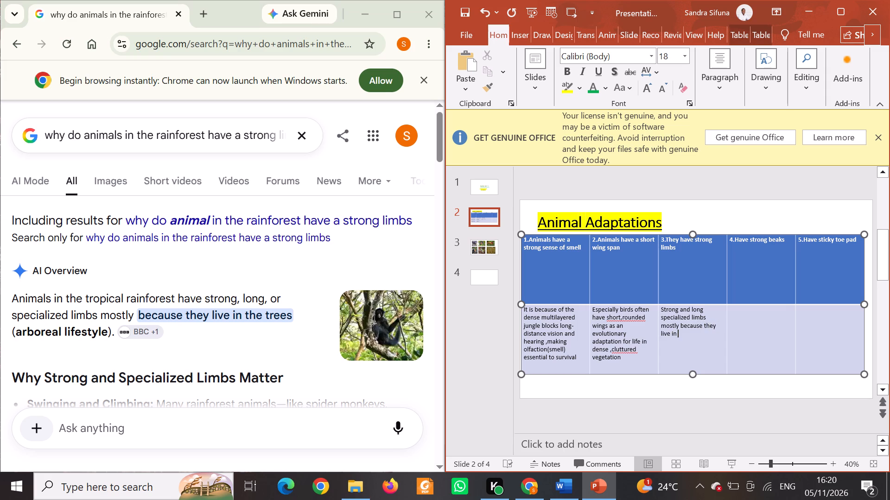
pyautogui.write('the')
pyautogui.press('space')
pyautogui.write('trees')
# Read further into the AI Overview on strong limbs and review the animal pictures on slide 3, returning to slide 2's table.
pyautogui.click(748, 318)
pyautogui.scroll(-4, 108, 384)
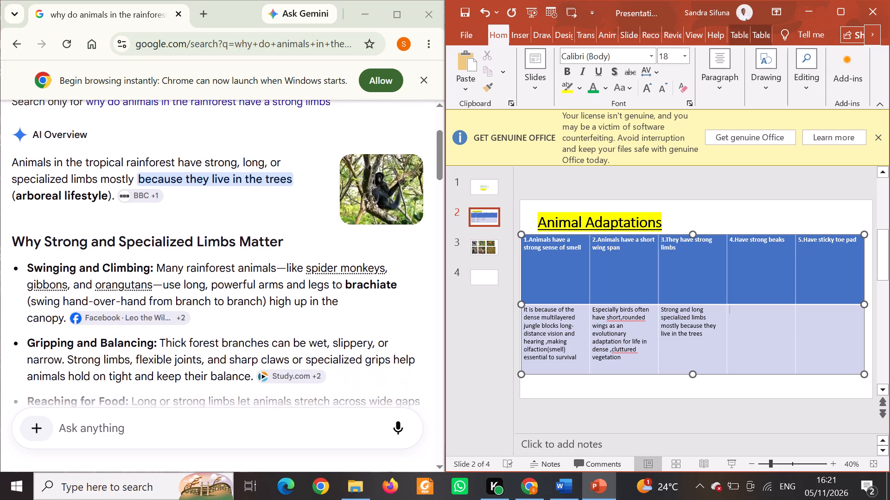
pyautogui.scroll(-1, 108, 384)
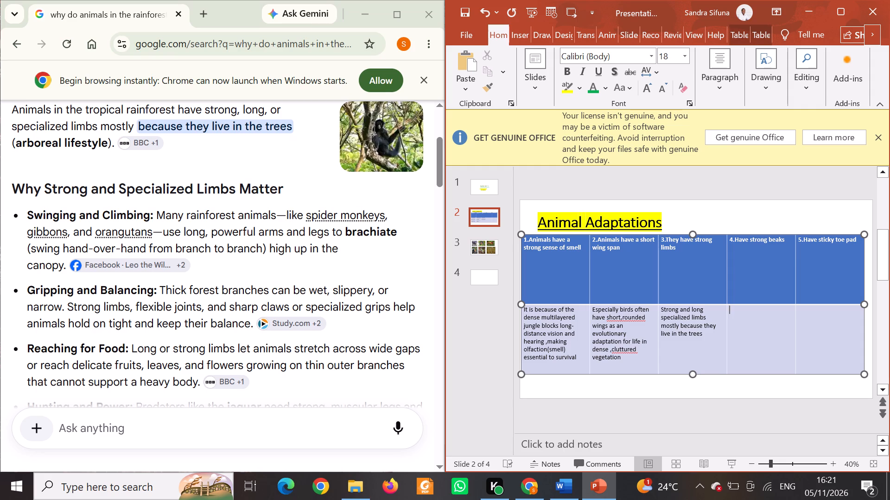
pyautogui.click(480, 237)
pyautogui.click(480, 240)
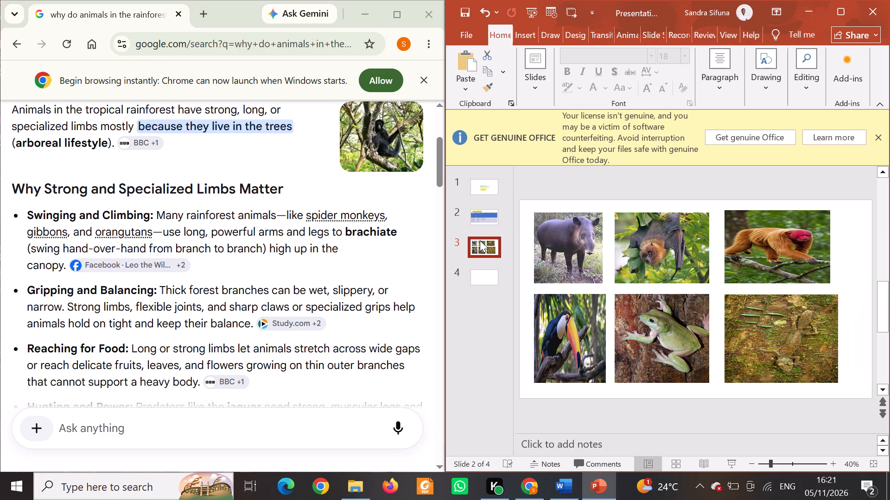
pyautogui.click(486, 213)
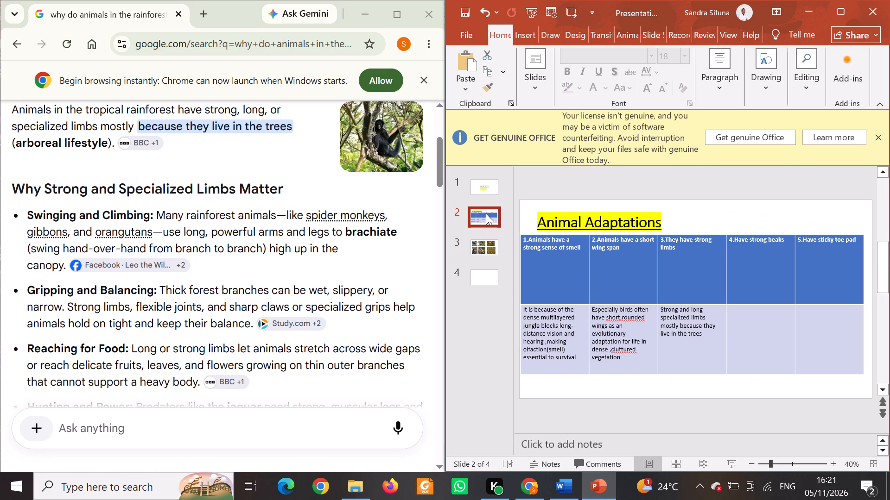
pyautogui.click(743, 318)
# Switch to Chrome and search Google for "why do animals in the rainforest have a strong beaks".
pyautogui.scroll(3, 176, 181)
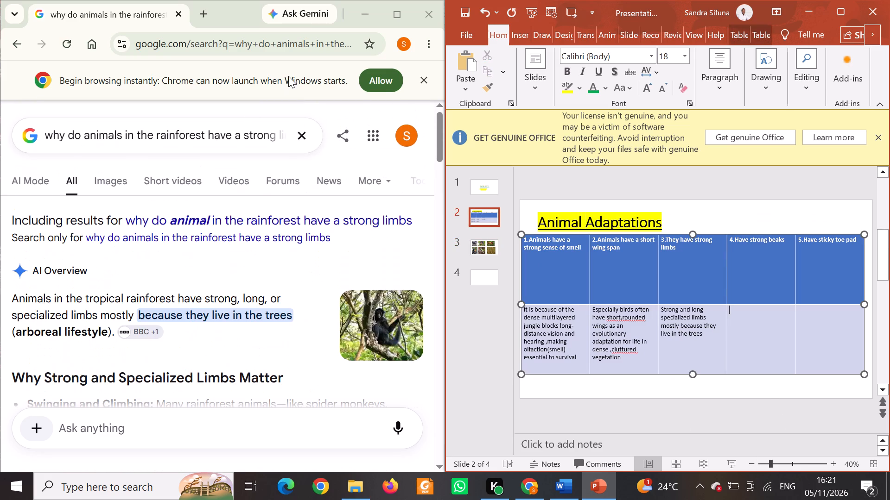
pyautogui.click(254, 137)
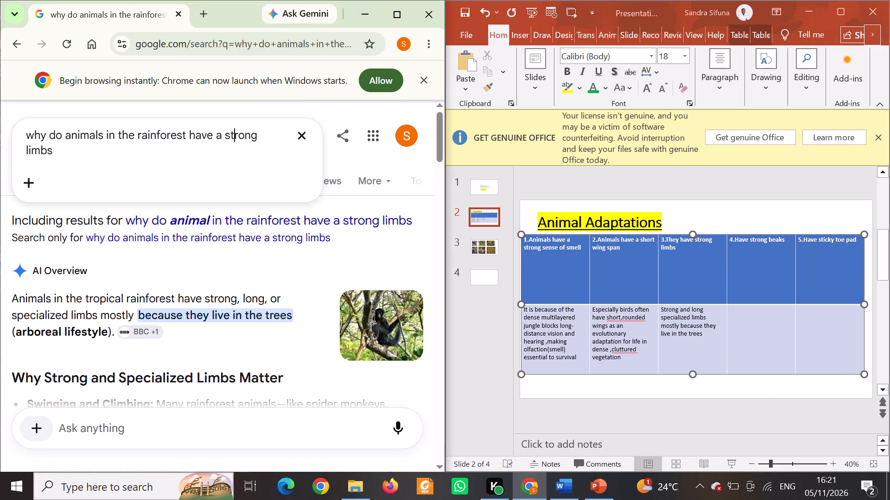
pyautogui.click(61, 145)
pyautogui.press('BackSpace')
pyautogui.press('BackSpace')
pyautogui.press('BackSpace')
pyautogui.press('BackSpace')
pyautogui.press('BackSpace')
pyautogui.press('BackSpace')
pyautogui.press('BackSpace')
pyautogui.press('BackSpace')
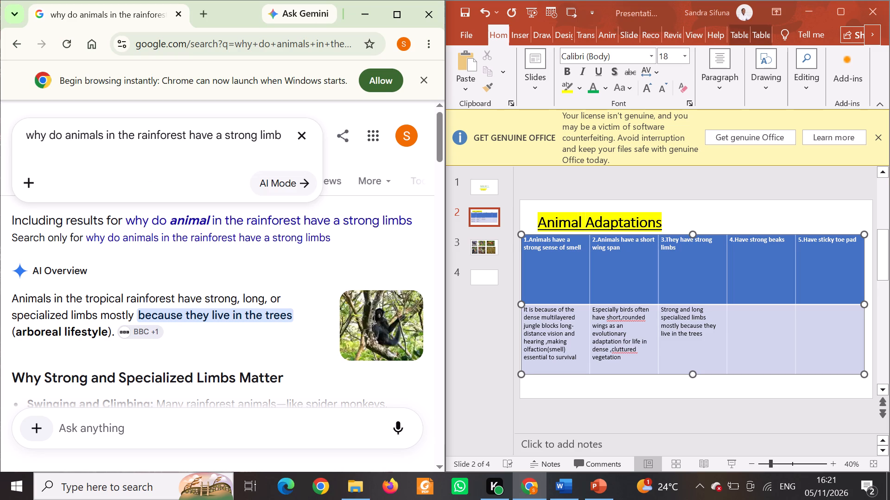
pyautogui.press('BackSpace')
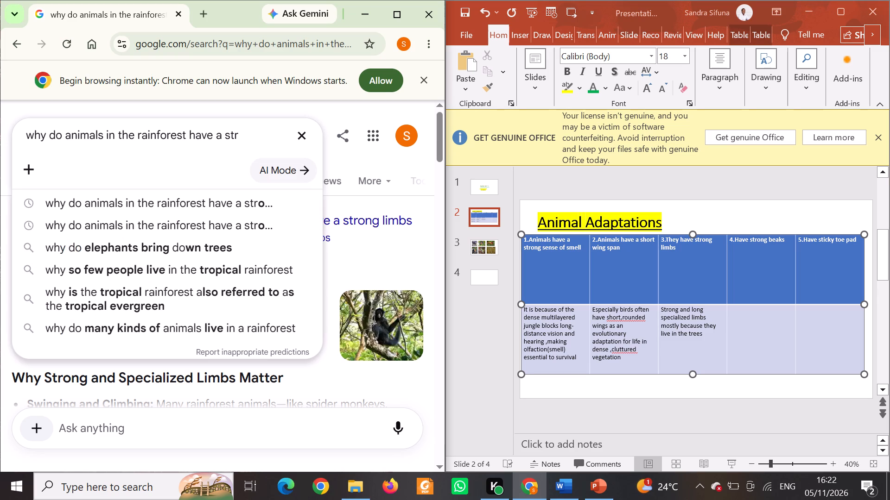
pyautogui.write('ong beaks')
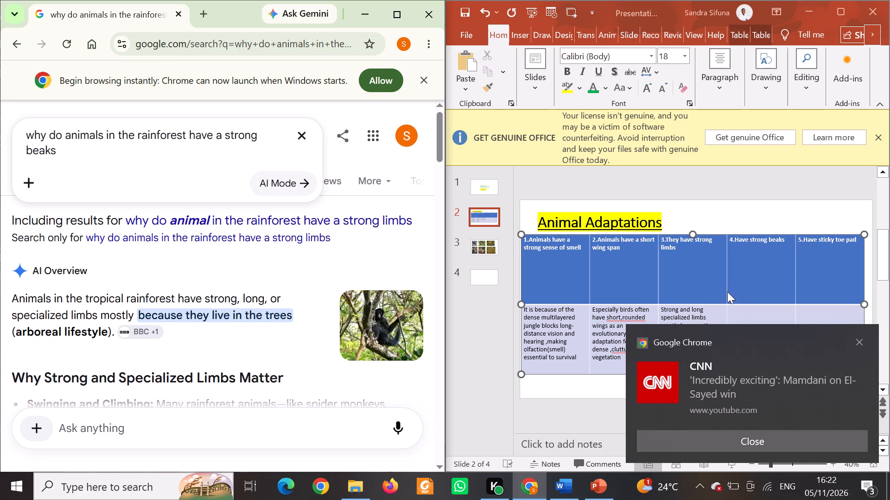
pyautogui.click(863, 338)
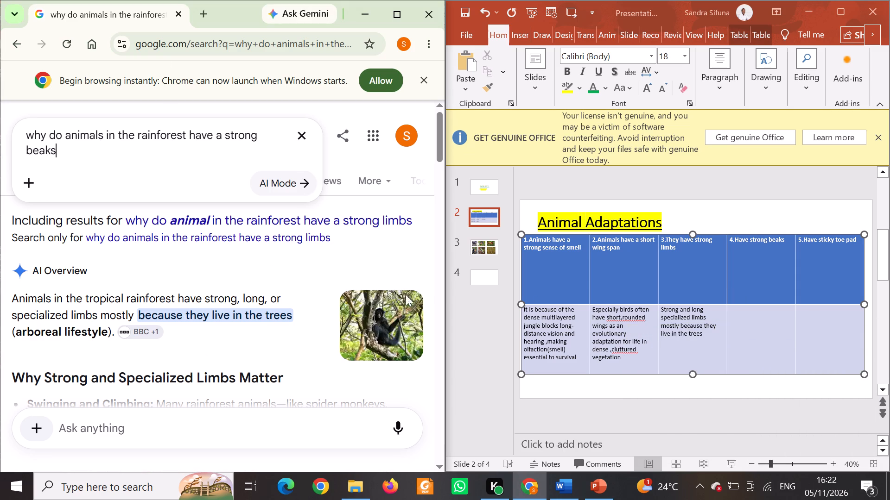
pyautogui.press('Return')
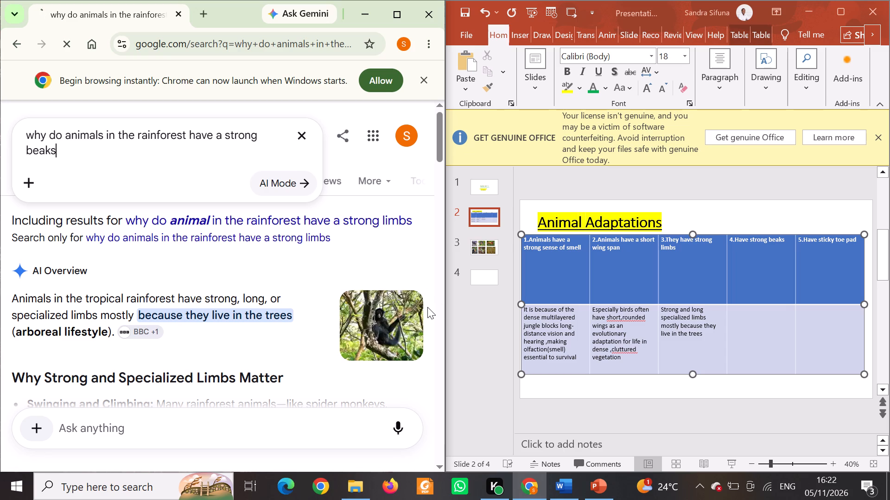
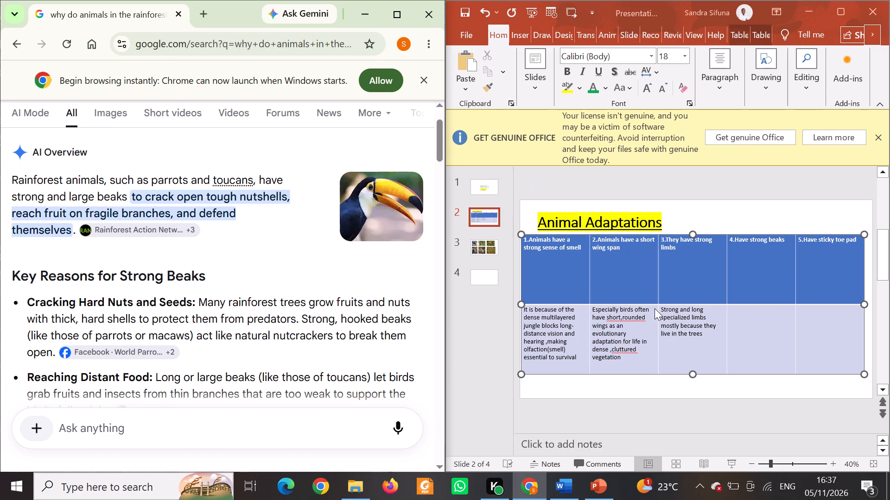
# Switch to PowerPoint and fill the cell below "4.Have strong beaks" with "To crack open tough nutshells ,reach fruits on fragile branches and defend themselves".
pyautogui.click(763, 320)
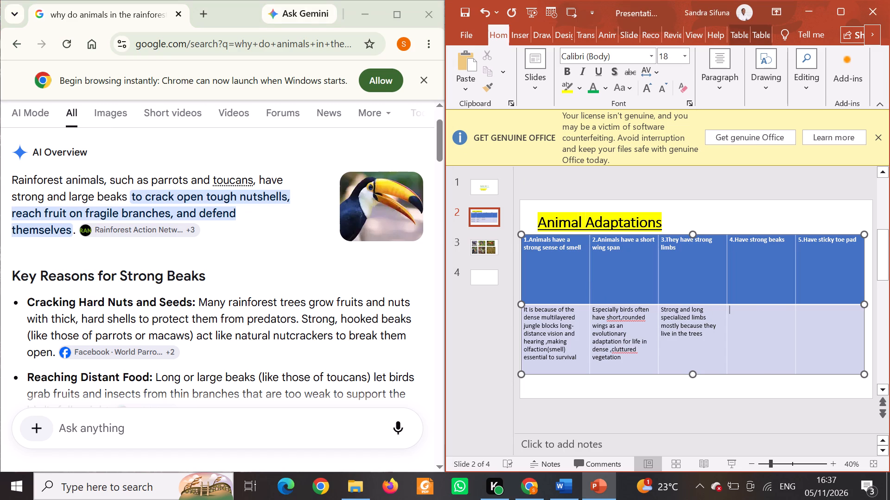
pyautogui.click(725, 319)
pyautogui.write('o crack')
pyautogui.press('space')
pyautogui.write('open tough shells')
pyautogui.press('space')
pyautogui.press('BackSpace')
pyautogui.press('BackSpace')
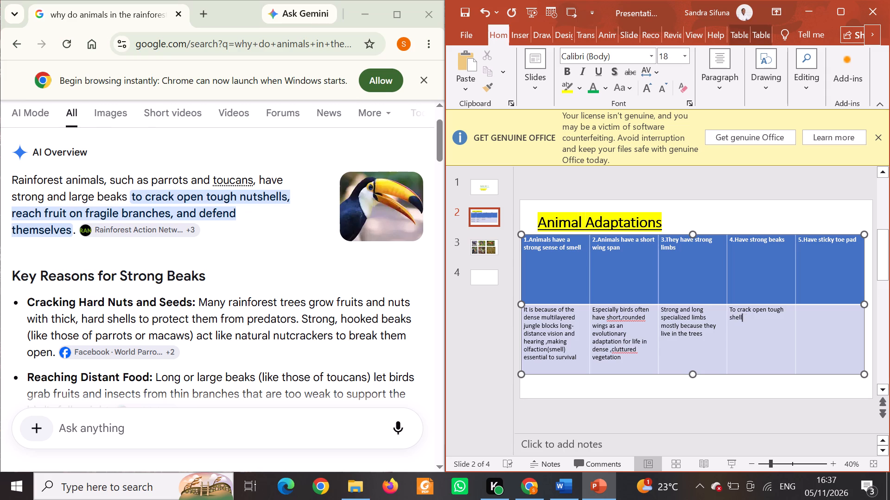
pyautogui.press('BackSpace')
pyautogui.press('BackSpace')
pyautogui.press('BackSpace')
pyautogui.press('BackSpace')
pyautogui.press('BackSpace')
pyautogui.write('nut')
pyautogui.write('shells')
pyautogui.press('space')
pyautogui.press('.')
pyautogui.press('BackSpace')
pyautogui.press(',')
pyautogui.write('reach fruits')
pyautogui.press('space')
pyautogui.write('on fragile')
pyautogui.press('space')
pyautogui.write('branches and')
pyautogui.press('space')
pyautogui.write('defend')
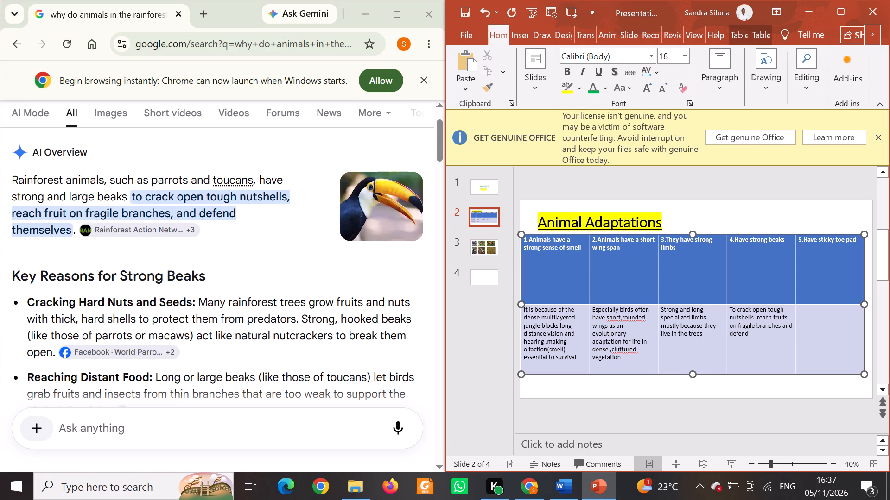
pyautogui.press('space')
pyautogui.write('themselves')
# Switch to Chrome and search Google for "why do animals in the rainforest have sticky toe pad".
pyautogui.click(824, 328)
pyautogui.scroll(1, 199, 186)
pyautogui.click(264, 131)
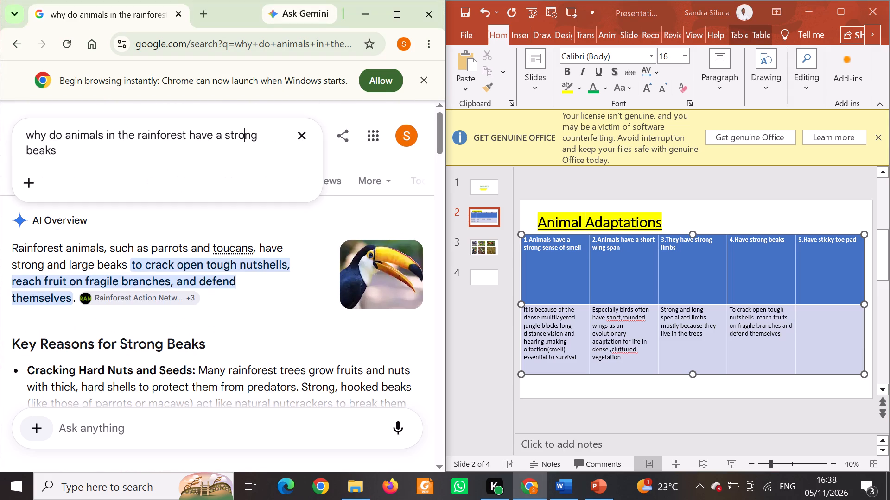
pyautogui.click(91, 152)
pyautogui.press('BackSpace')
pyautogui.press('BackSpace')
pyautogui.press('BackSpace')
pyautogui.press('BackSpace')
pyautogui.press('BackSpace')
pyautogui.press('BackSpace')
pyautogui.press('BackSpace')
pyautogui.press('BackSpace')
pyautogui.press('BackSpace')
pyautogui.press('BackSpace')
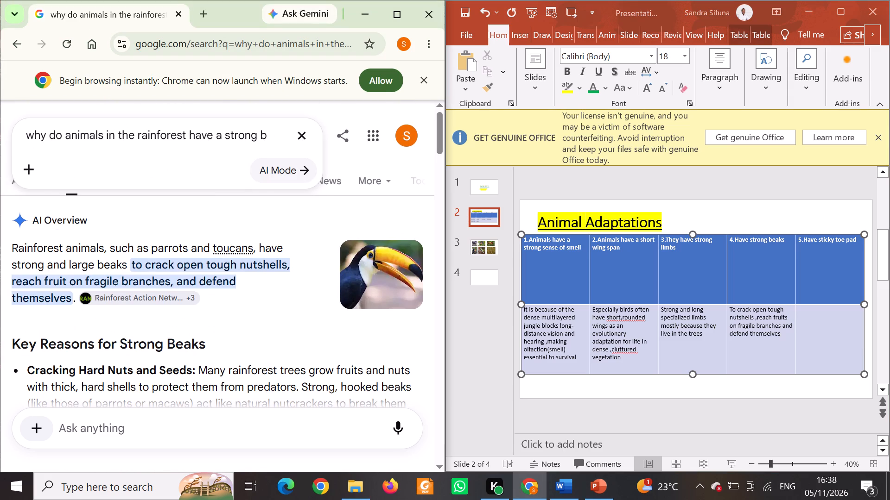
pyautogui.press('BackSpace')
pyautogui.press('BackSpace')
pyautogui.press('BackSpace')
pyautogui.press('BackSpace')
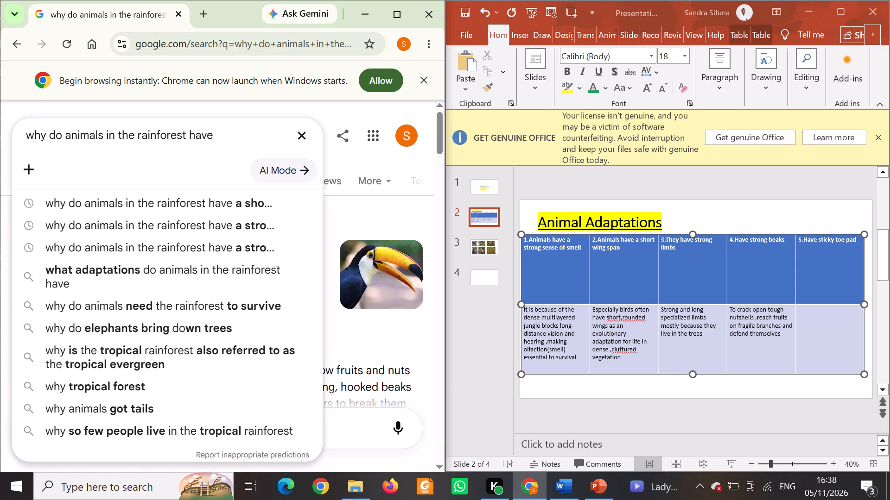
pyautogui.write('stic')
pyautogui.write('ky n')
pyautogui.write('ote')
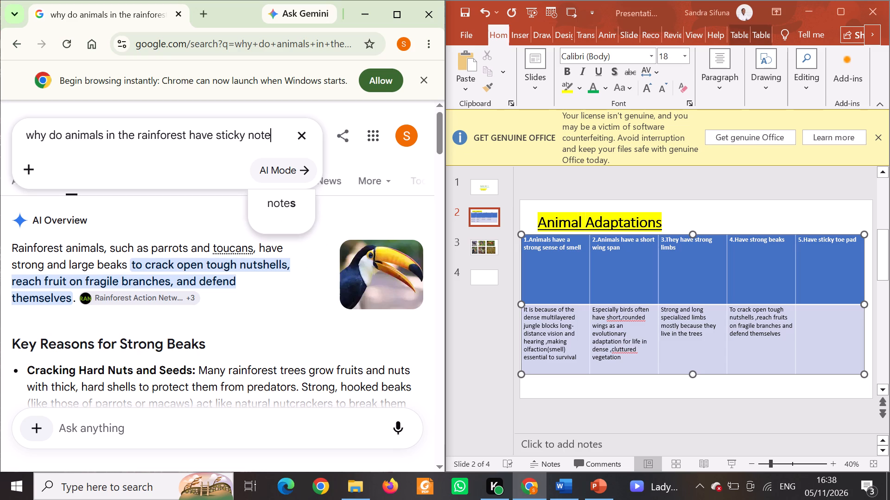
pyautogui.press('BackSpace')
pyautogui.press('BackSpace')
pyautogui.press('BackSpace')
pyautogui.press('BackSpace')
pyautogui.write('toe')
pyautogui.press('space')
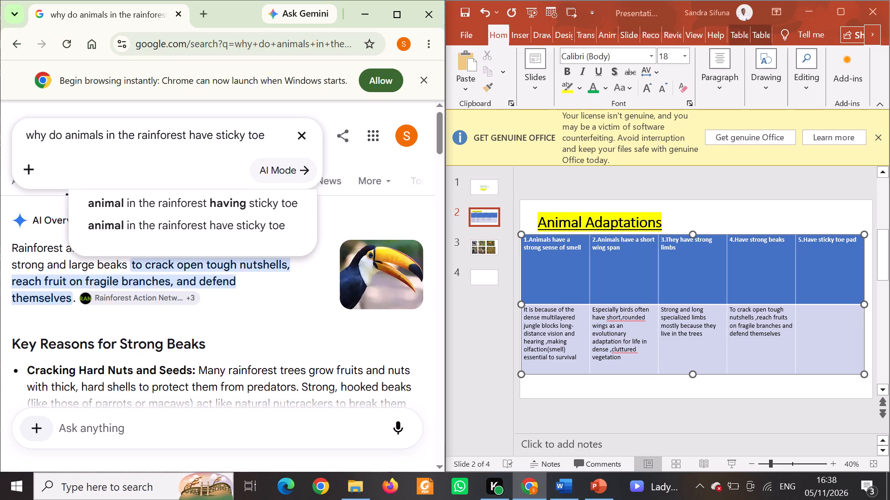
pyautogui.press('p')
pyautogui.write('ad')
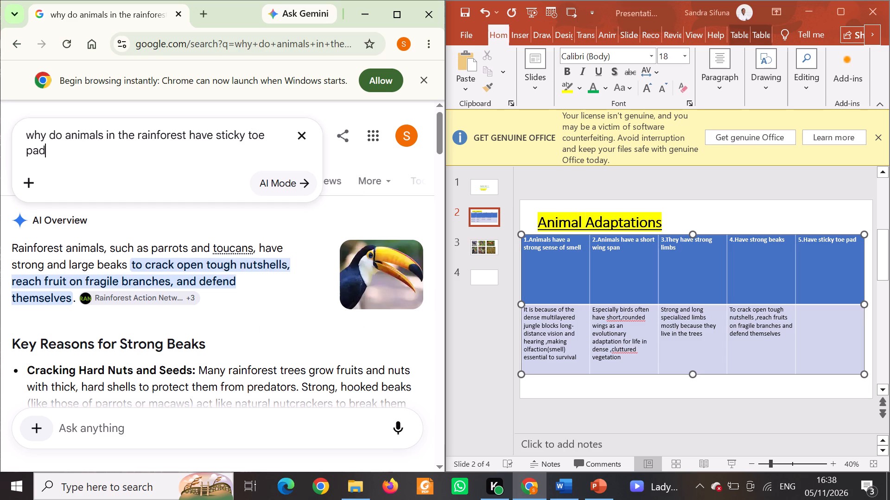
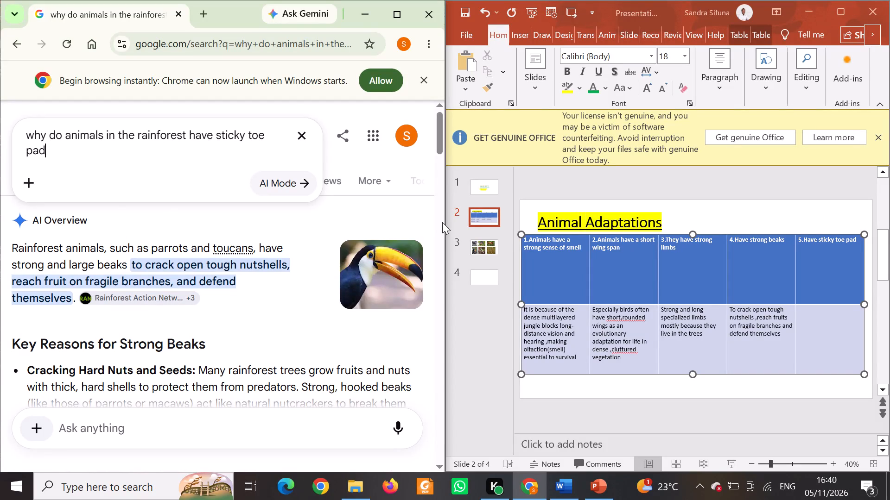
# Run the Google search for "why do animals in the rainforest have sticky toe pad".
pyautogui.press('Return')
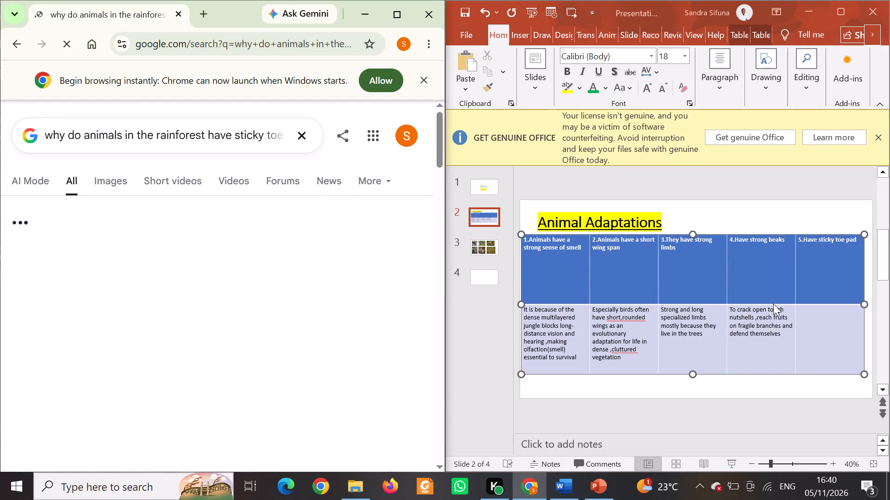
# In PowerPoint, fill the cell below "5.Have sticky toe pad" with "To grip smooth ,wet and vertical surfaces like tree trunks and slippery leaves in high canopy".
pyautogui.click(803, 314)
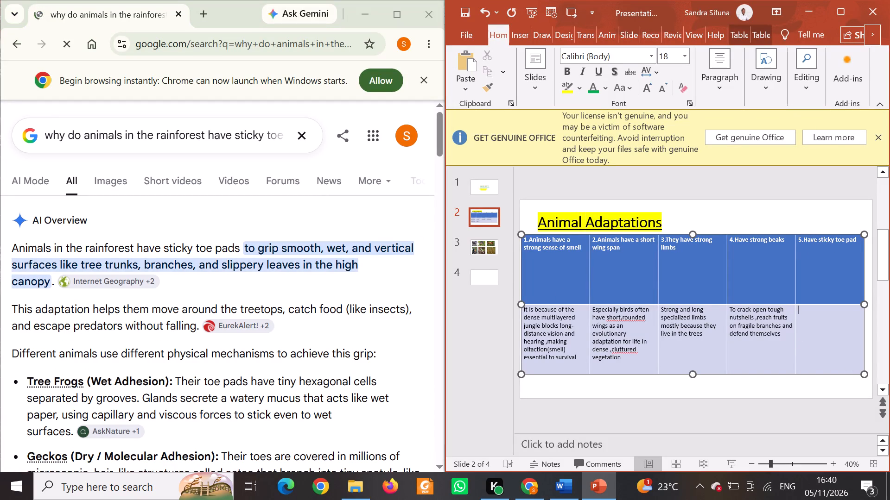
pyautogui.write('o gro')
pyautogui.press('BackSpace')
pyautogui.write('ip smooth')
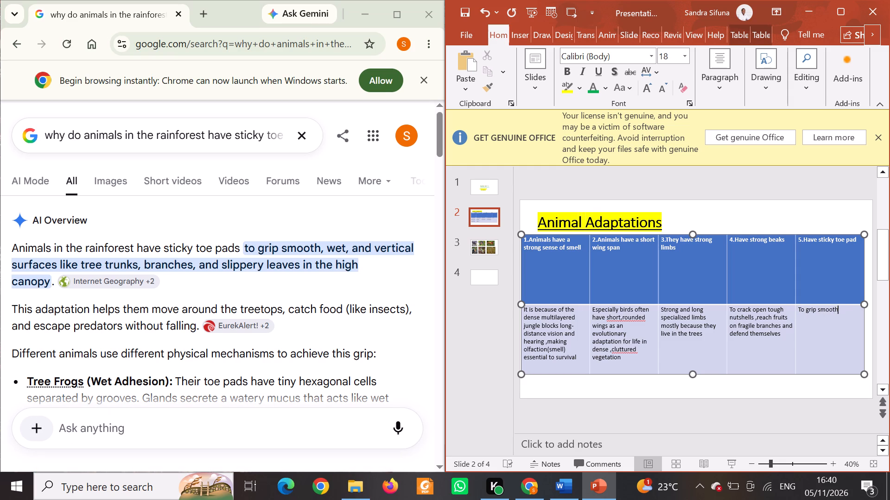
pyautogui.press('space')
pyautogui.write(',wet')
pyautogui.press('space')
pyautogui.write('and verto')
pyautogui.press('BackSpace')
pyautogui.write('ical')
pyautogui.press('space')
pyautogui.write('si')
pyautogui.press('BackSpace')
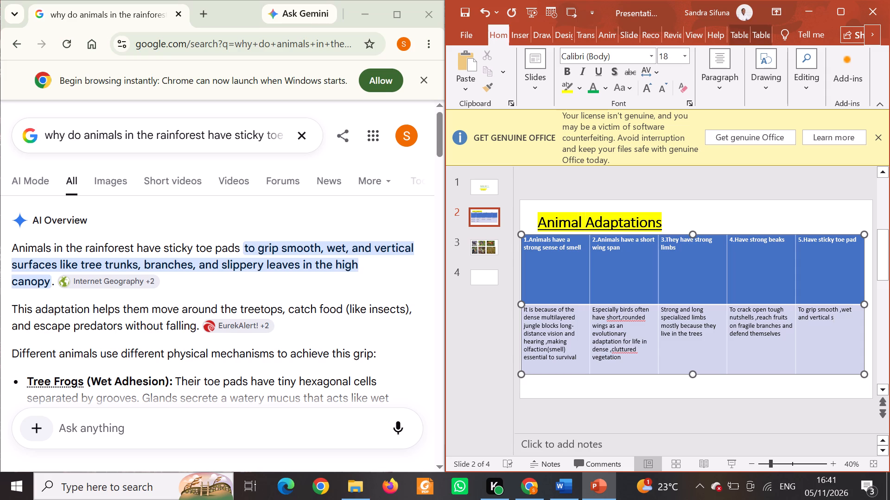
pyautogui.write('urfaces like')
pyautogui.press('space')
pyautogui.write('tree trunks')
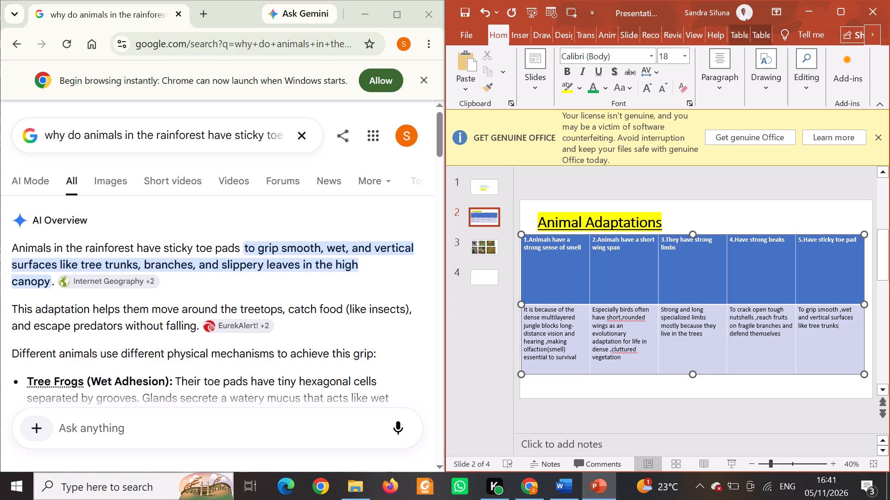
pyautogui.press('space')
pyautogui.write('and slippery')
pyautogui.press('space')
pyautogui.write('leaves in high')
pyautogui.press('space')
pyautogui.write('canopy')
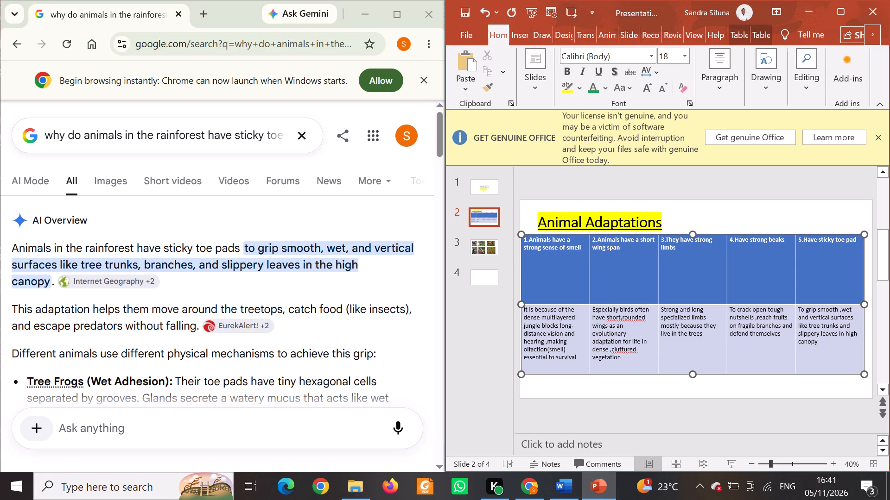
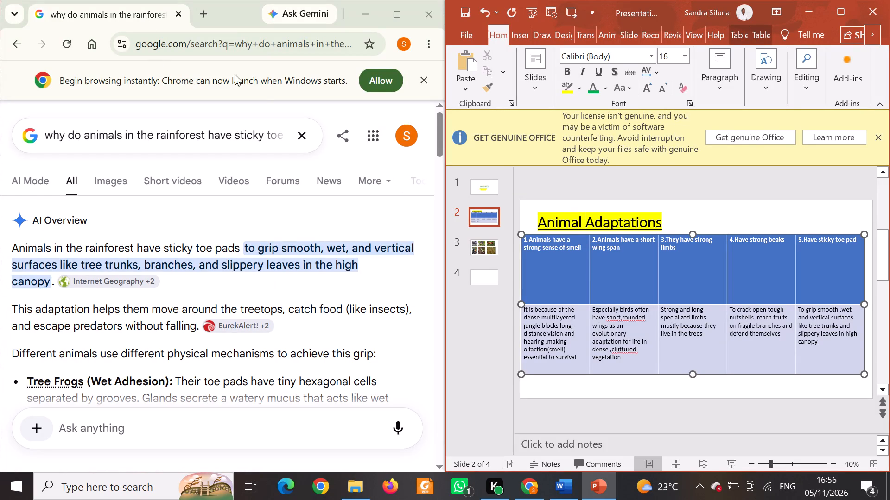
# In Chrome, run a Google search for "why do animals in the rainforest camouflage".
pyautogui.click(251, 146)
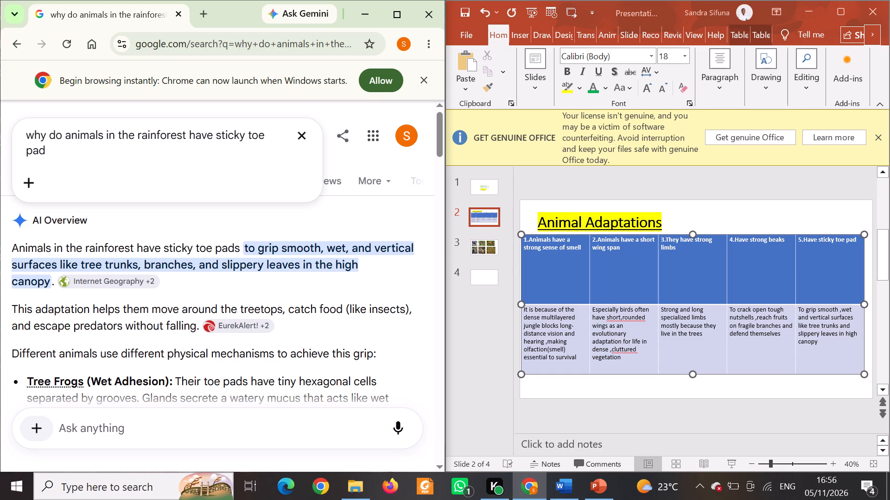
pyautogui.click(56, 152)
pyautogui.press('BackSpace')
pyautogui.press('BackSpace')
pyautogui.press('BackSpace')
pyautogui.press('BackSpace')
pyautogui.press('BackSpace')
pyautogui.press('BackSpace')
pyautogui.press('BackSpace')
pyautogui.press('BackSpace')
pyautogui.press('BackSpace')
pyautogui.press('BackSpace')
pyautogui.press('BackSpace')
pyautogui.press('BackSpace')
pyautogui.press('BackSpace')
pyautogui.press('BackSpace')
pyautogui.press('BackSpace')
pyautogui.press('BackSpace')
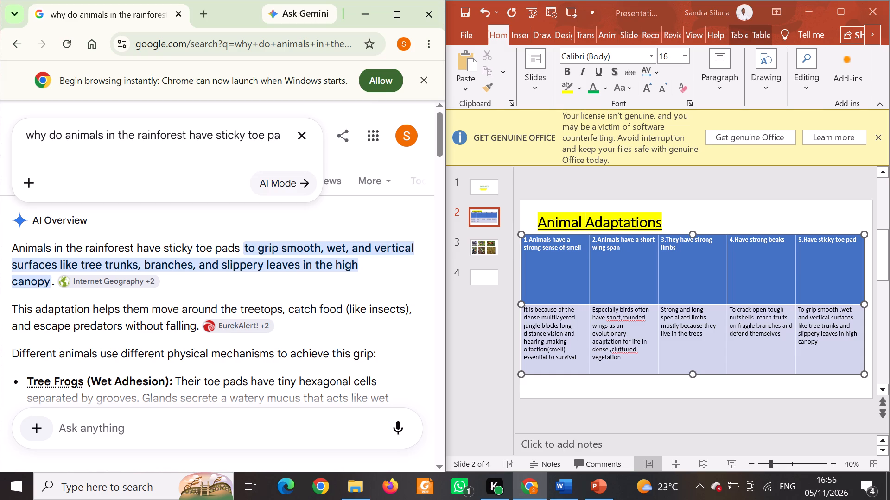
pyautogui.press('BackSpace')
pyautogui.press('BackSpace')
pyautogui.press('BackSpace')
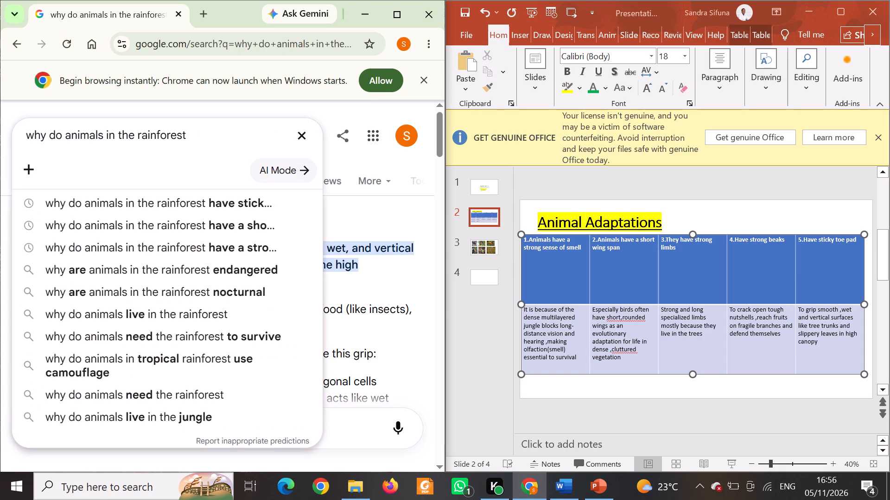
pyautogui.write('cam')
pyautogui.press('o')
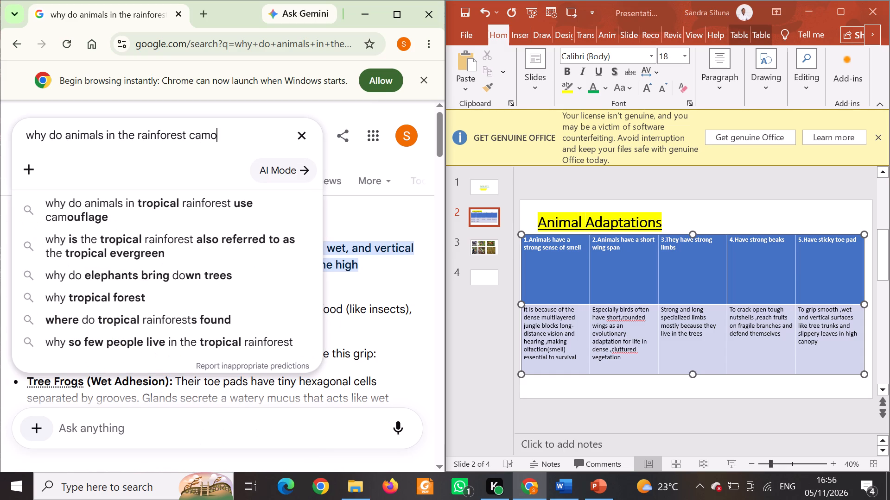
pyautogui.write('uflage')
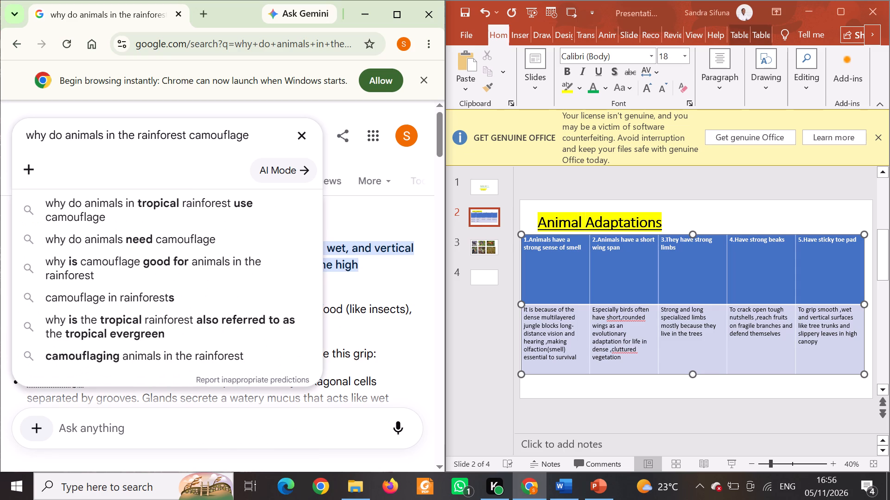
pyautogui.press('Return')
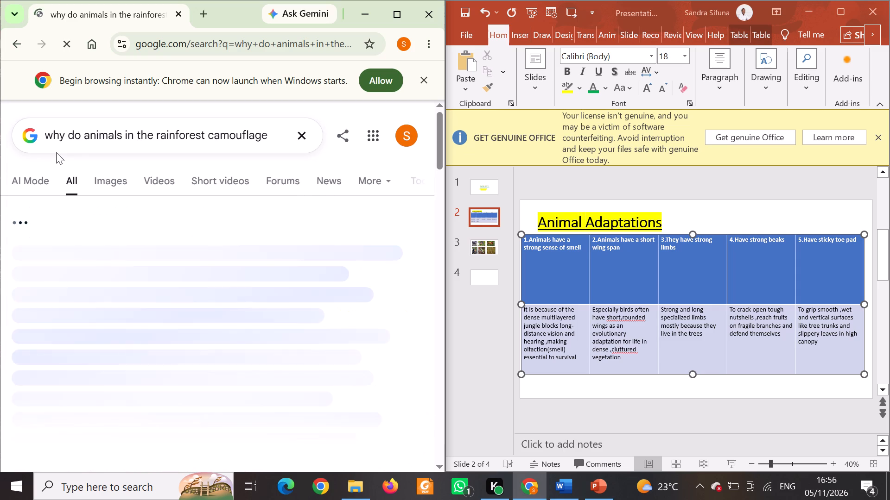
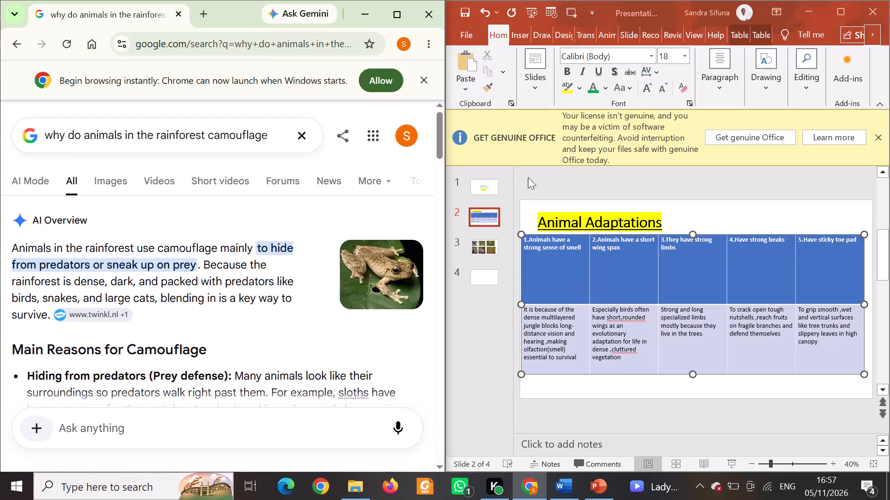
# In PowerPoint, check the animal pictures on slide 3 and open the blank slide 4.
pyautogui.click(465, 276)
pyautogui.click(501, 272)
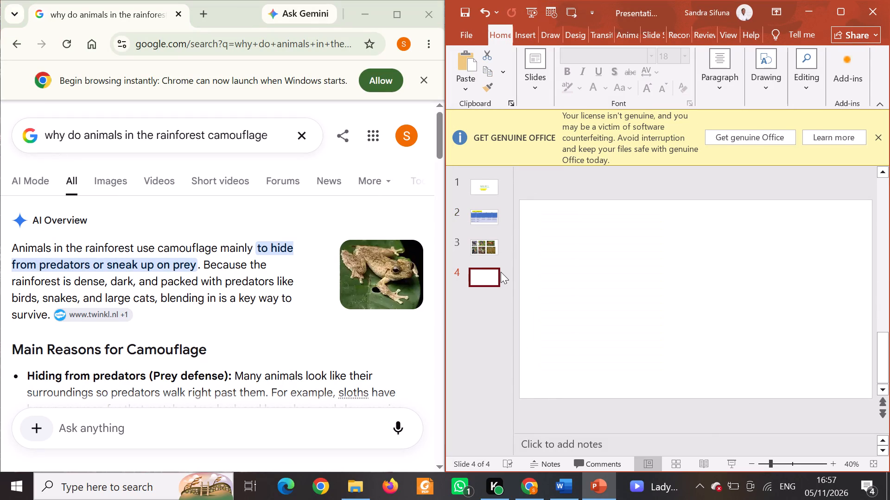
pyautogui.click(470, 241)
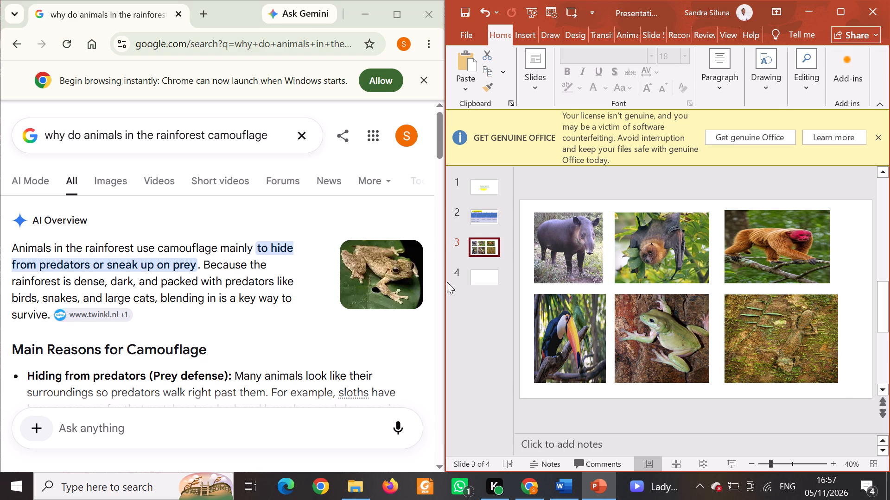
pyautogui.moveTo(489, 263); pyautogui.dragTo(489, 283)
pyautogui.click(489, 283)
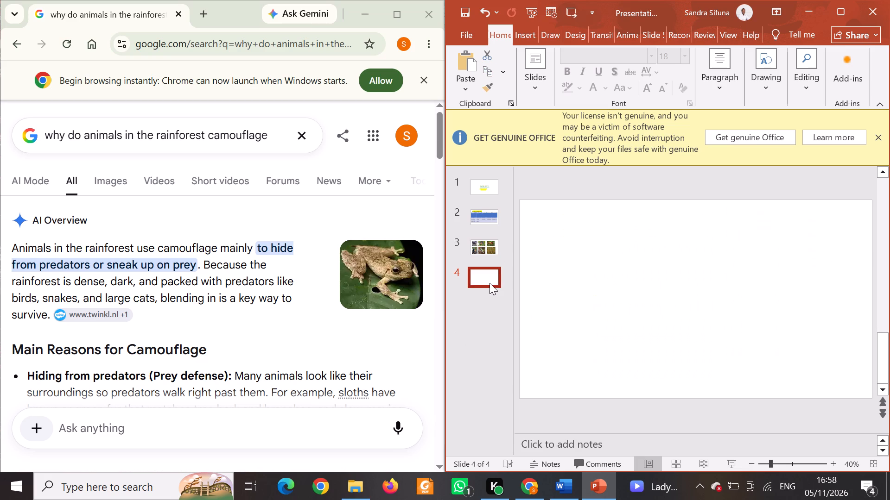
pyautogui.click(580, 259)
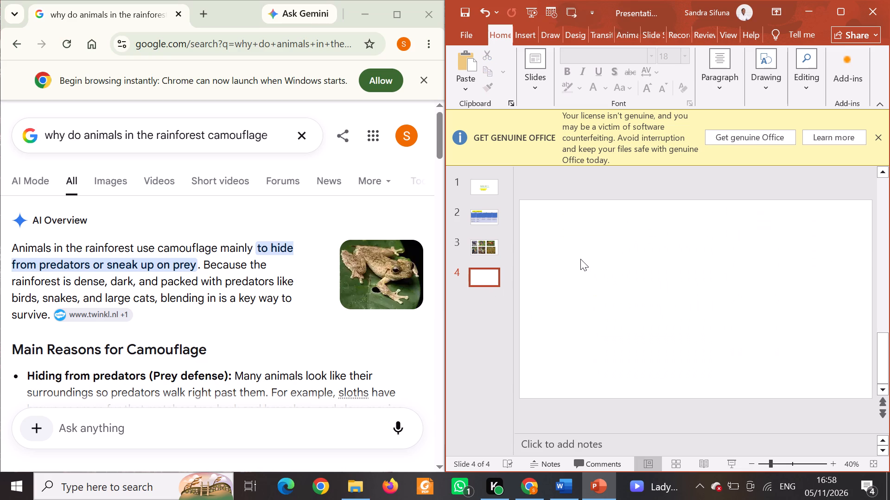
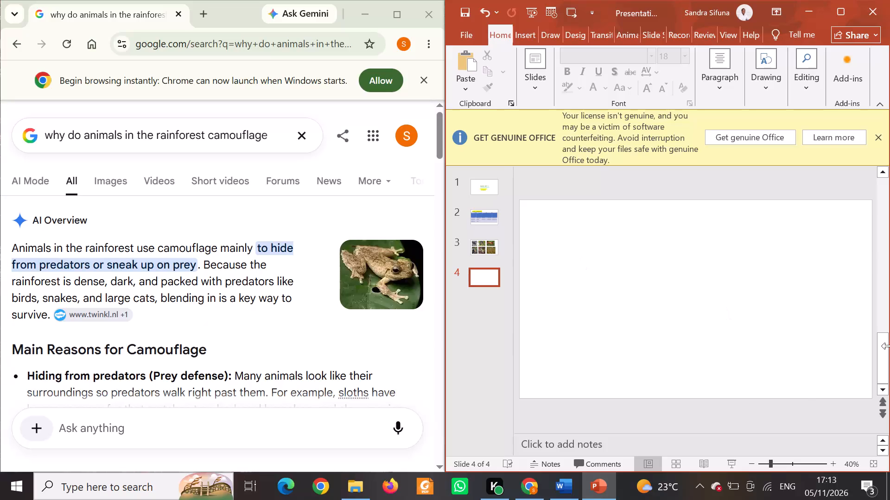
# Maximize the presentation and correct slide 2's wing span explanation to read "short, rounded" and "cluttered".
pyautogui.click(799, 394)
pyautogui.click(475, 263)
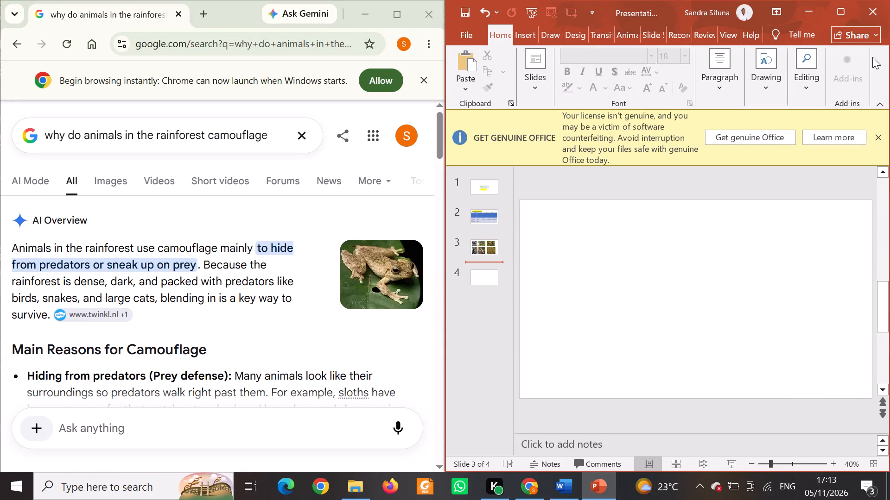
pyautogui.click(846, 13)
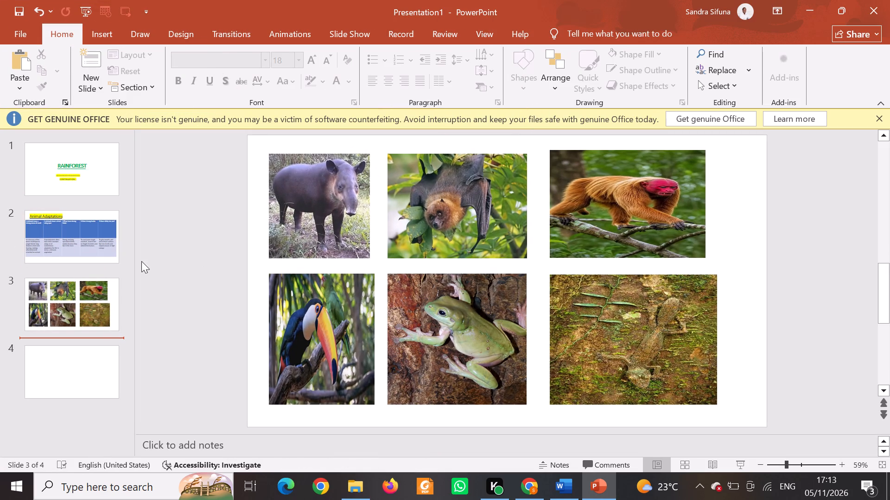
pyautogui.click(106, 221)
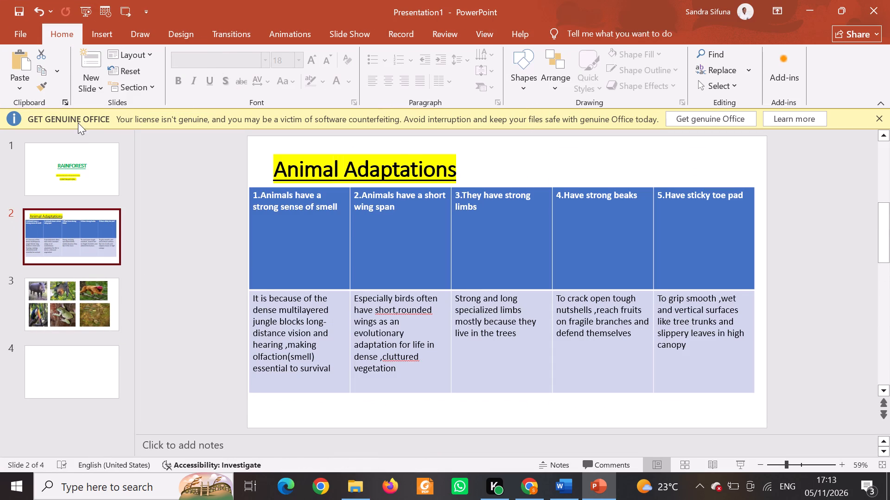
pyautogui.click(76, 149)
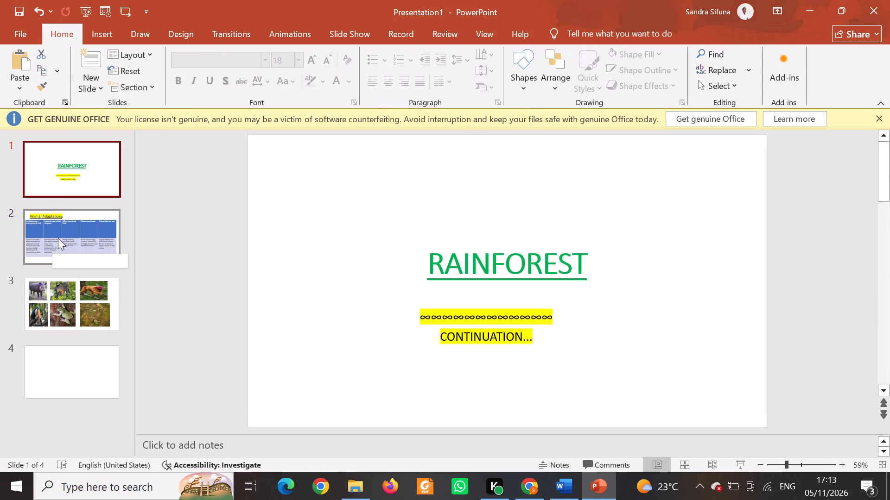
pyautogui.click(59, 237)
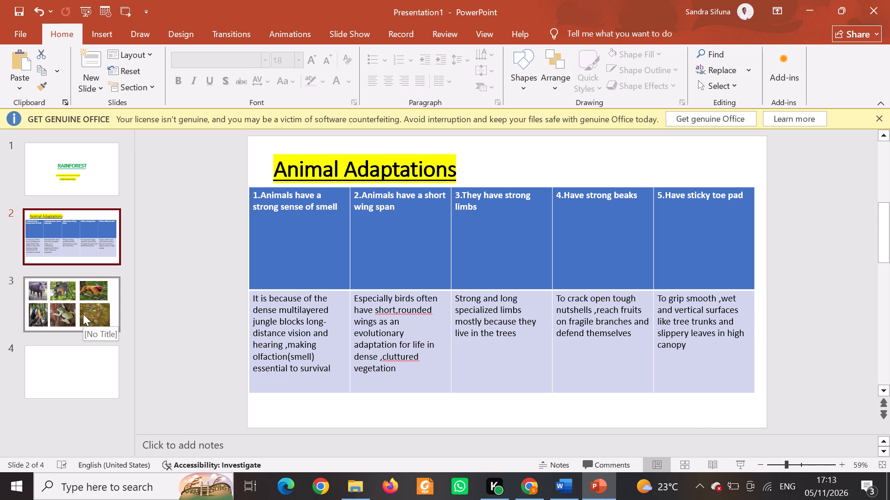
pyautogui.click(403, 314)
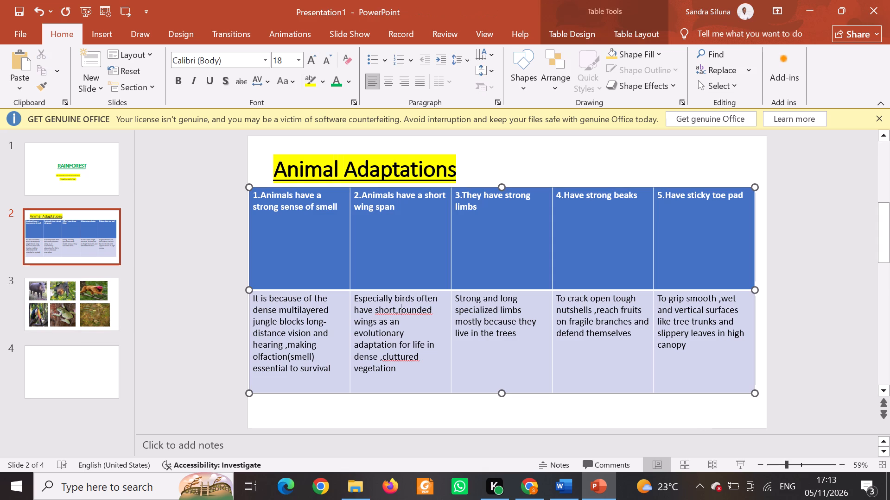
pyautogui.click(403, 314)
pyautogui.rightClick(403, 314)
pyautogui.click(456, 321)
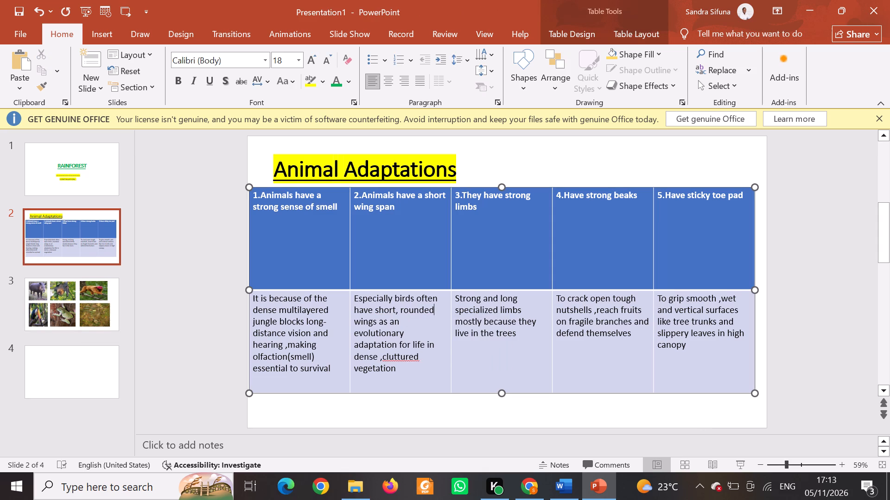
pyautogui.click(398, 362)
pyautogui.rightClick(398, 362)
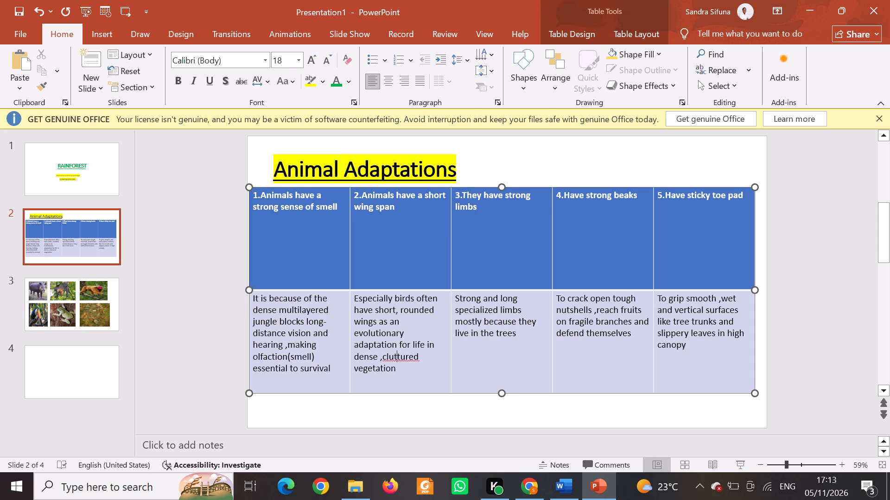
pyautogui.click(439, 365)
# Go to the blank slide 4.
pyautogui.scroll(-1, 439, 365)
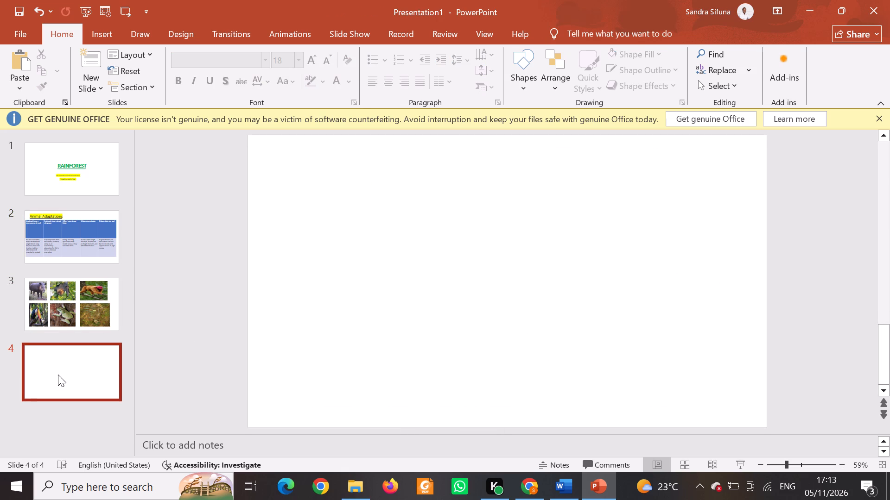
pyautogui.click(64, 380)
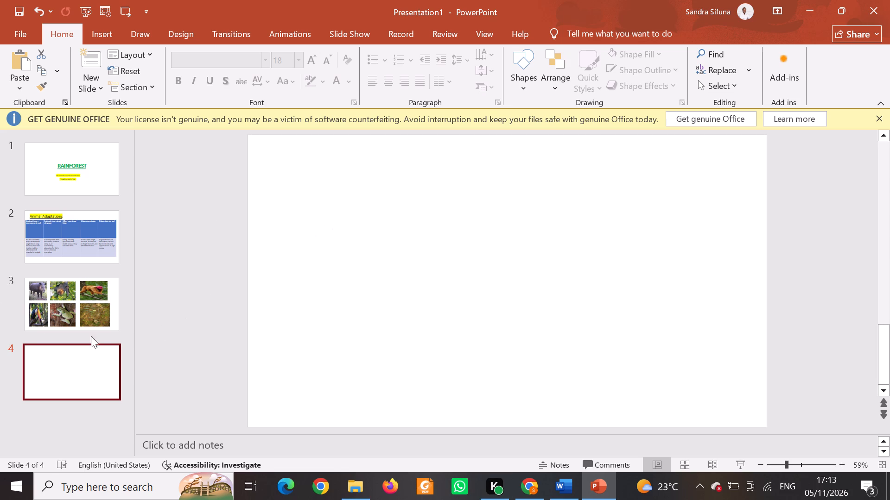
pyautogui.click(35, 361)
pyautogui.click(318, 173)
pyautogui.doubleClick(318, 173)
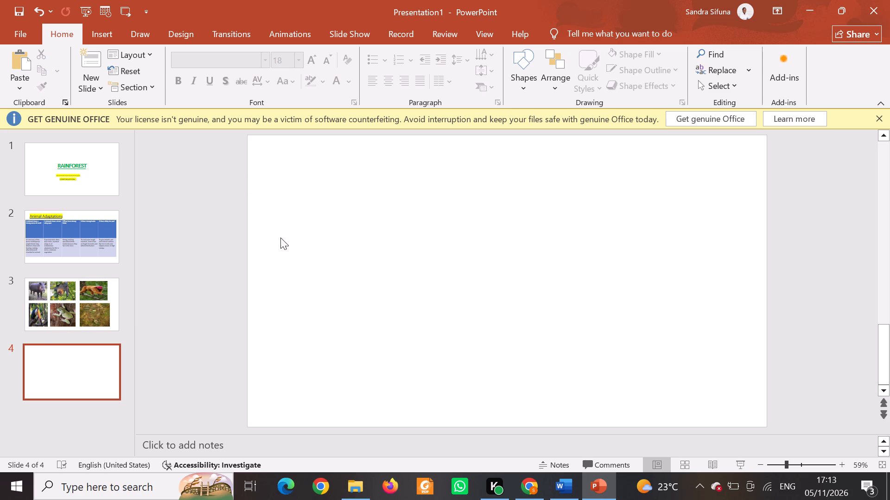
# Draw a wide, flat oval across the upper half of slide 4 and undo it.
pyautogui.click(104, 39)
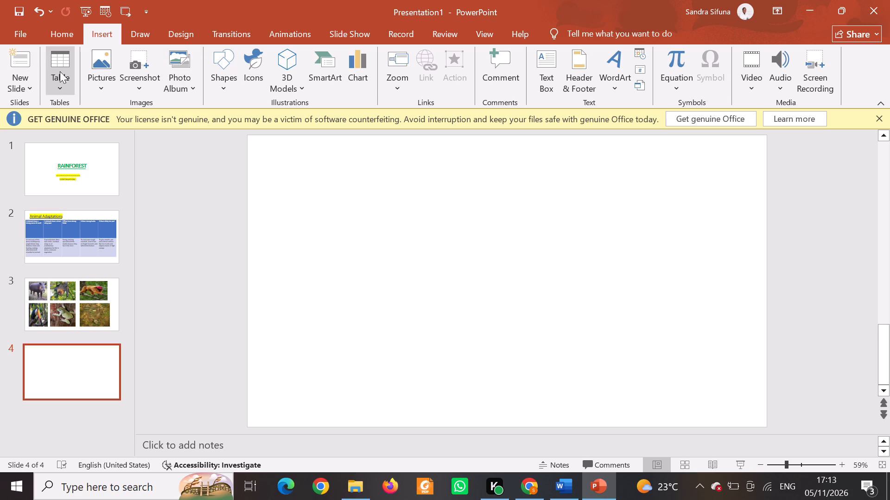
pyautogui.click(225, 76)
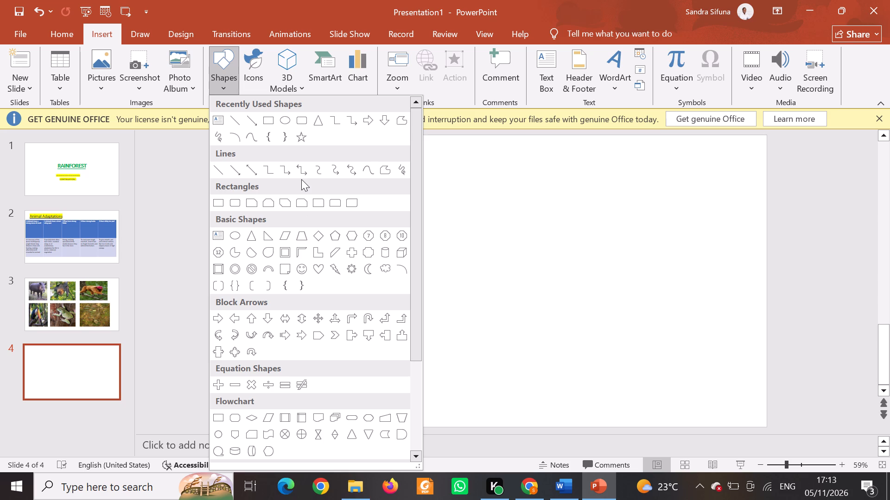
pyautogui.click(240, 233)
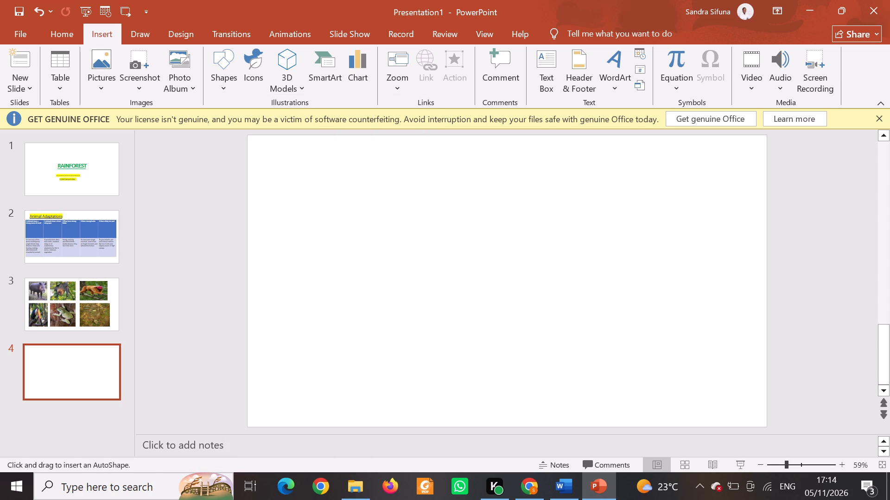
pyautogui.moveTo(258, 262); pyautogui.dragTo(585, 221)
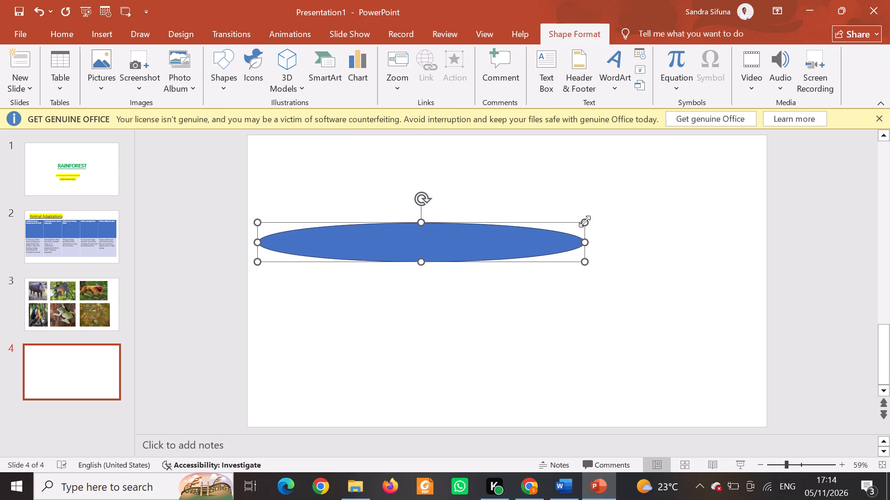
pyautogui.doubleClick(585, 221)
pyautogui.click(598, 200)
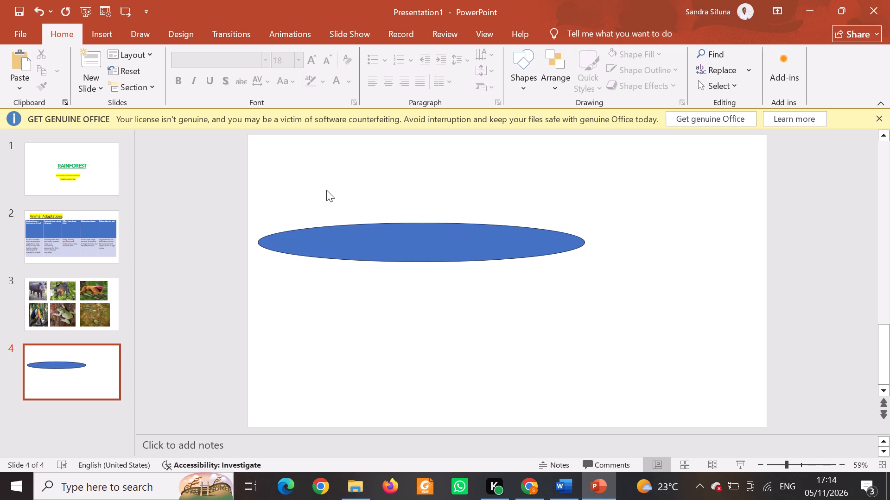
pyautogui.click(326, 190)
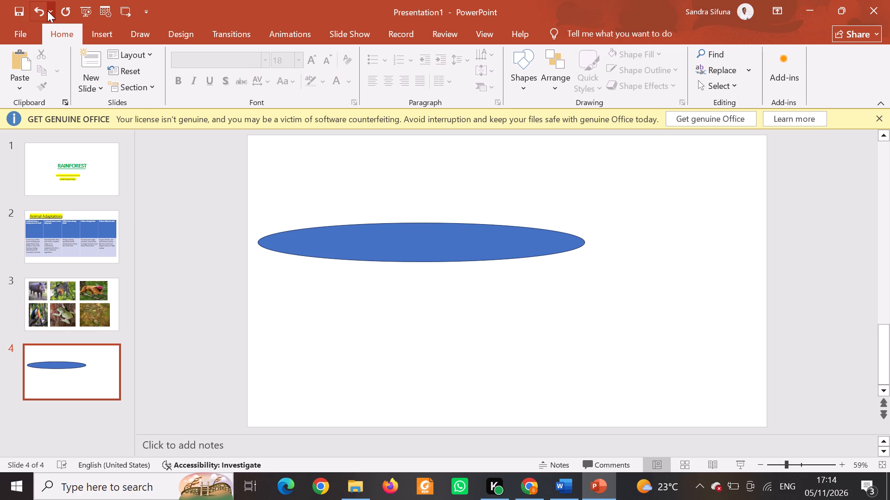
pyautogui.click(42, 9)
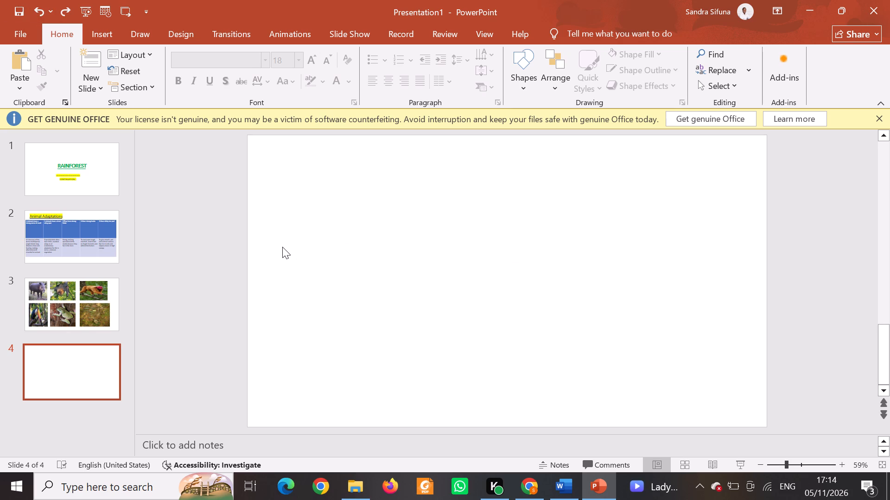
# Draw a large oval about 17.3 cm high and 30.1 cm wide, covering most of slide 4.
pyautogui.click(282, 247)
pyautogui.doubleClick(278, 164)
pyautogui.click(99, 32)
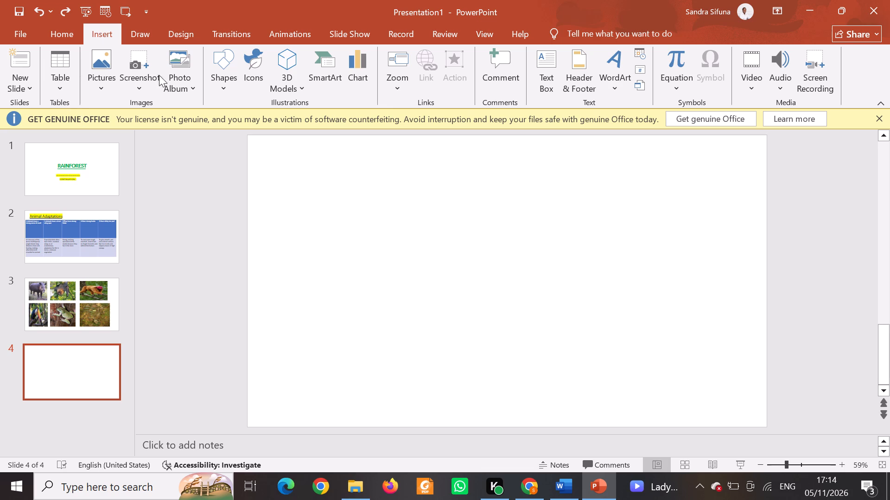
pyautogui.click(214, 72)
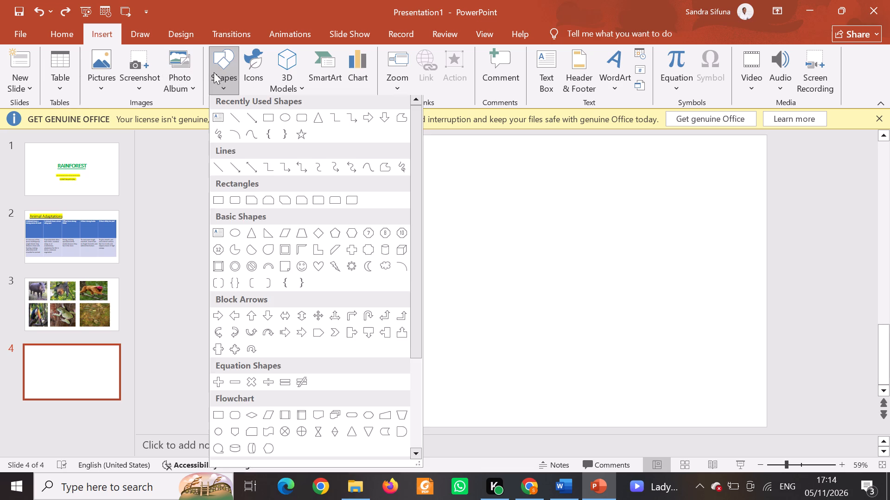
pyautogui.click(235, 233)
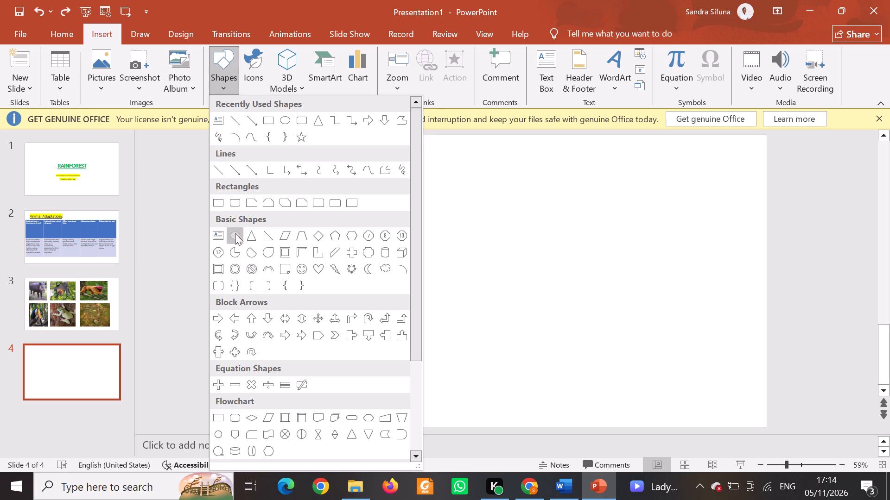
pyautogui.moveTo(276, 162); pyautogui.dragTo(468, 339)
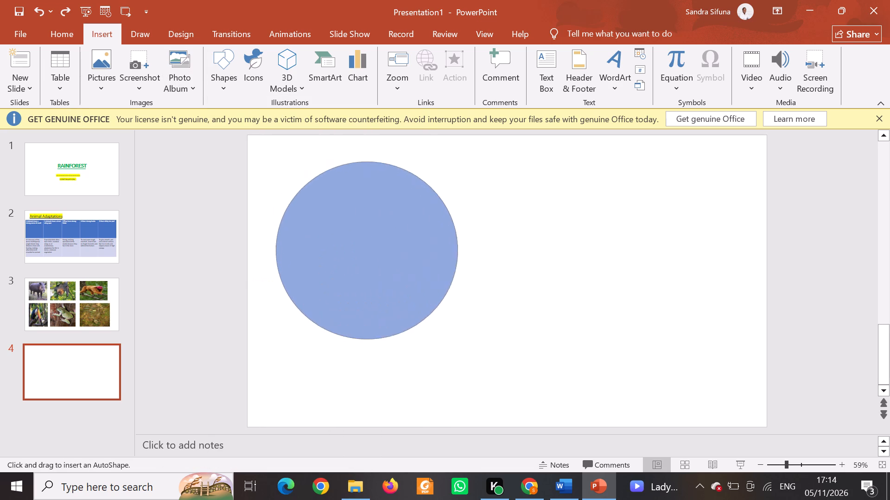
pyautogui.moveTo(468, 339); pyautogui.dragTo(725, 342)
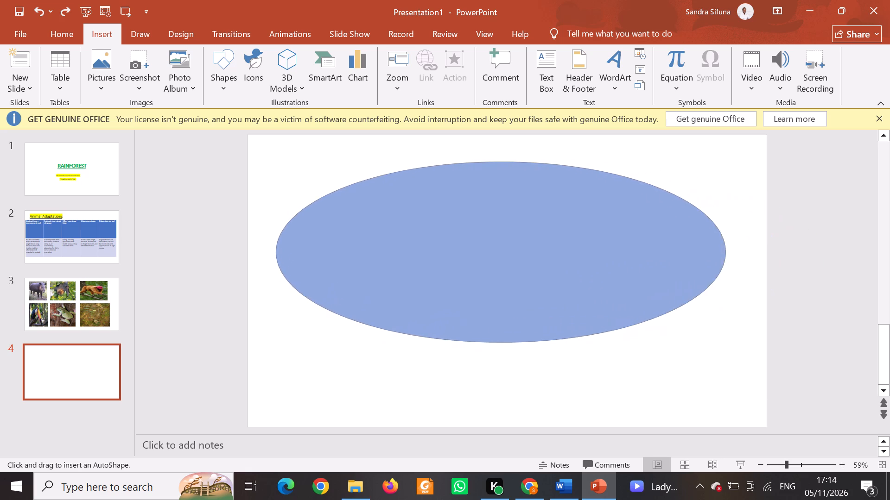
pyautogui.moveTo(725, 342); pyautogui.dragTo(721, 499)
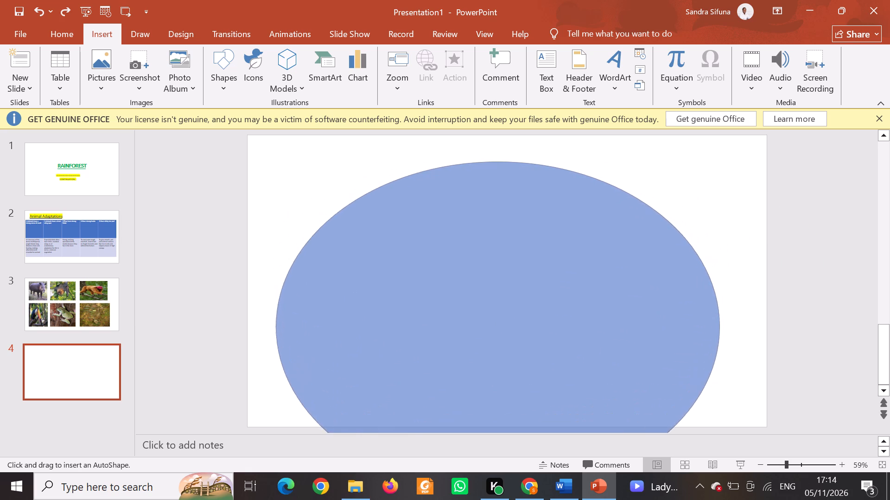
pyautogui.moveTo(721, 499); pyautogui.dragTo(737, 426)
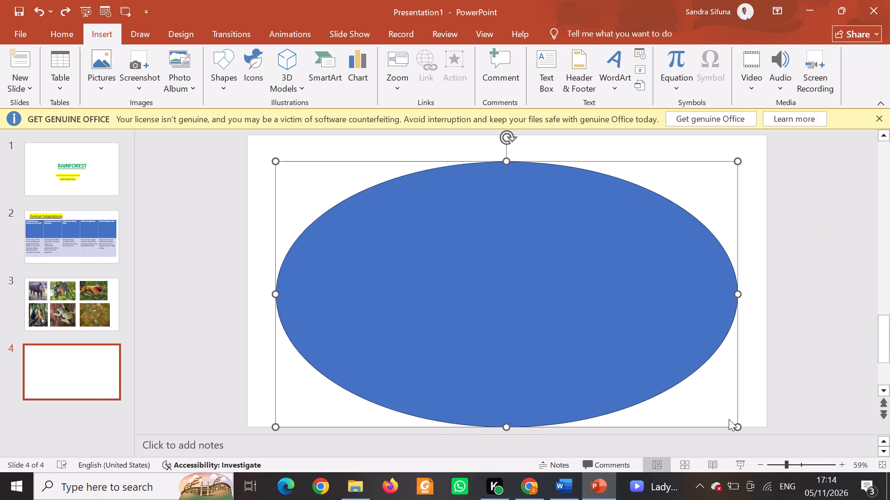
# Open the large oval on slide 4 for text entry.
pyautogui.click(380, 208)
pyautogui.tripleClick(380, 208)
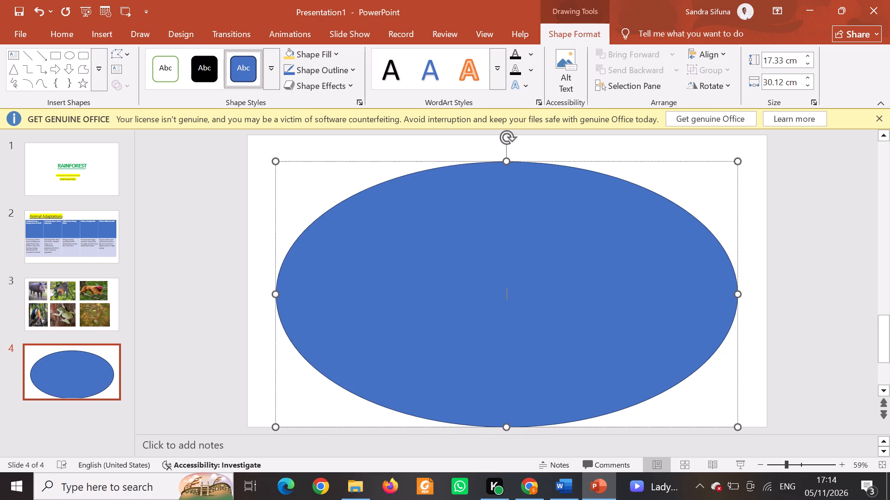
pyautogui.tripleClick(410, 207)
pyautogui.click(410, 207)
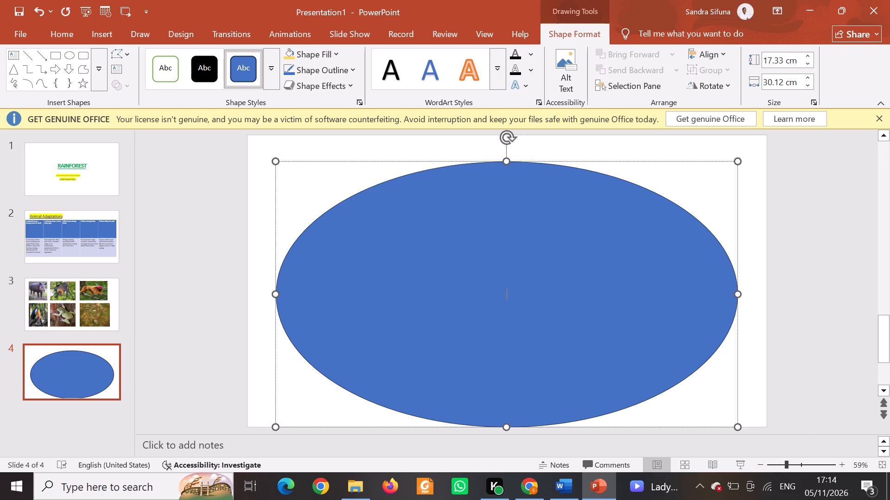